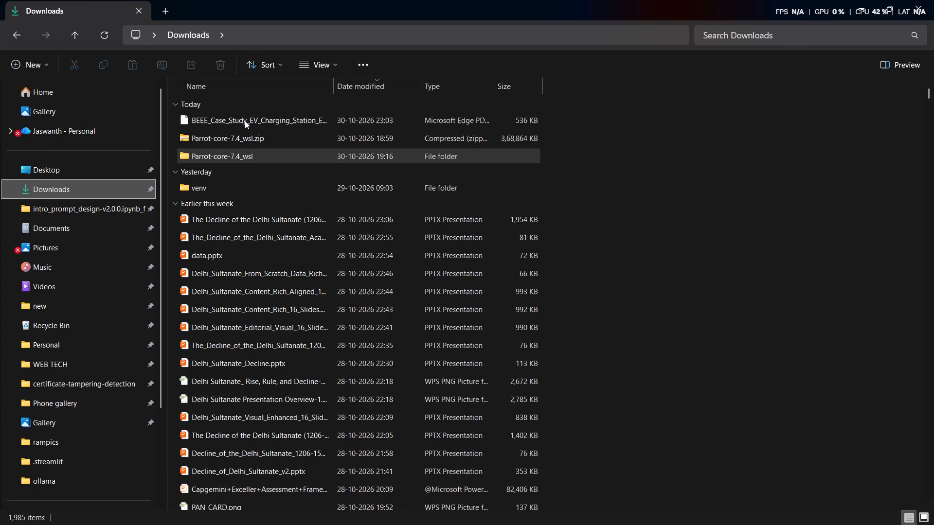
# Open the BEEE_Case_Study_EV_Charging_Station_Enhanced-3 PDF from Downloads in Word just once and dismiss the download notification.
pyautogui.rightClick(229, 121)
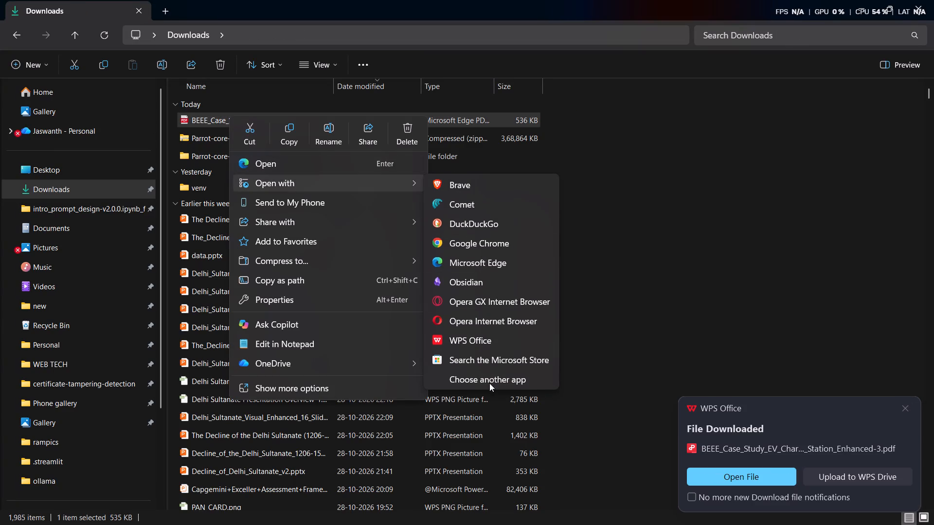
pyautogui.click(489, 383)
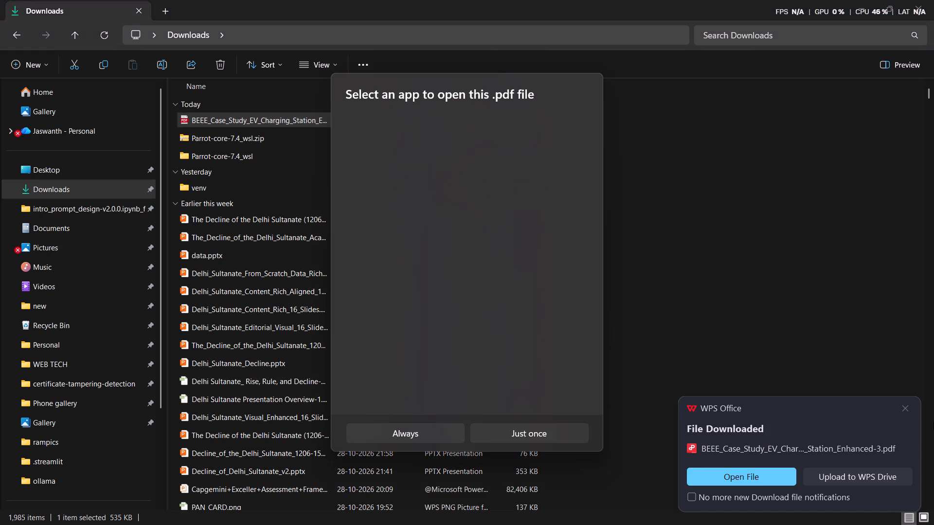
pyautogui.scroll(-14, 374, 327)
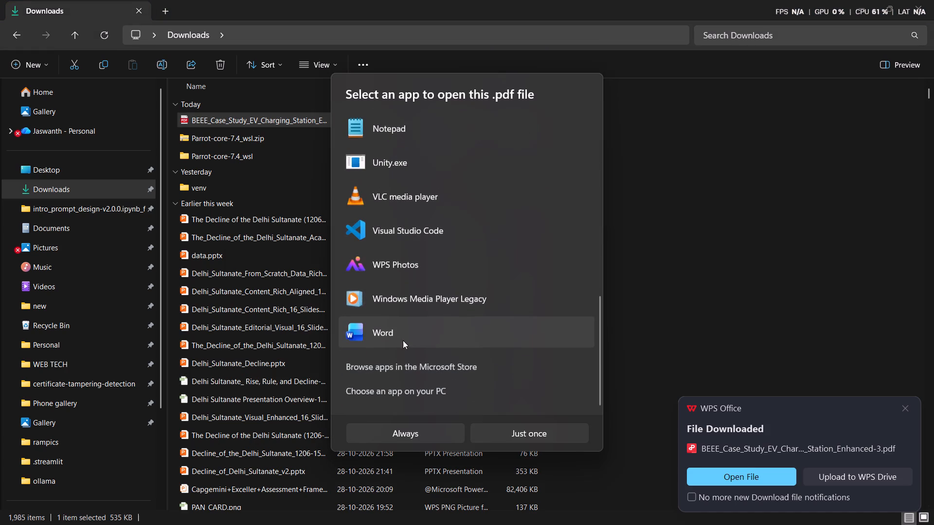
pyautogui.click(403, 340)
pyautogui.click(500, 433)
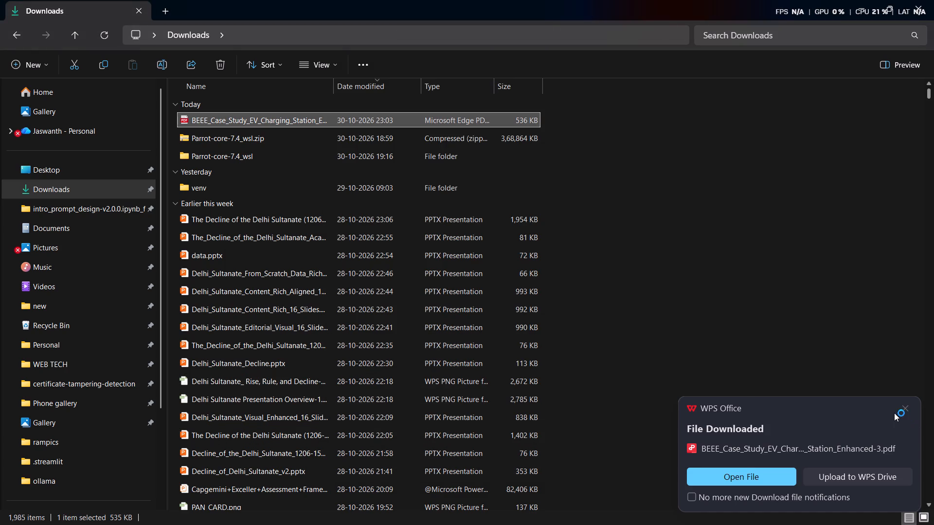
pyautogui.click(899, 410)
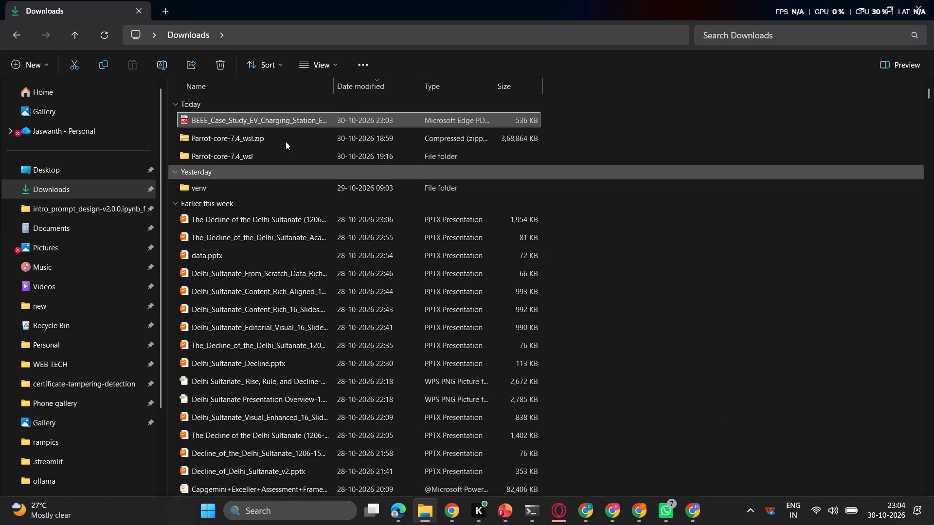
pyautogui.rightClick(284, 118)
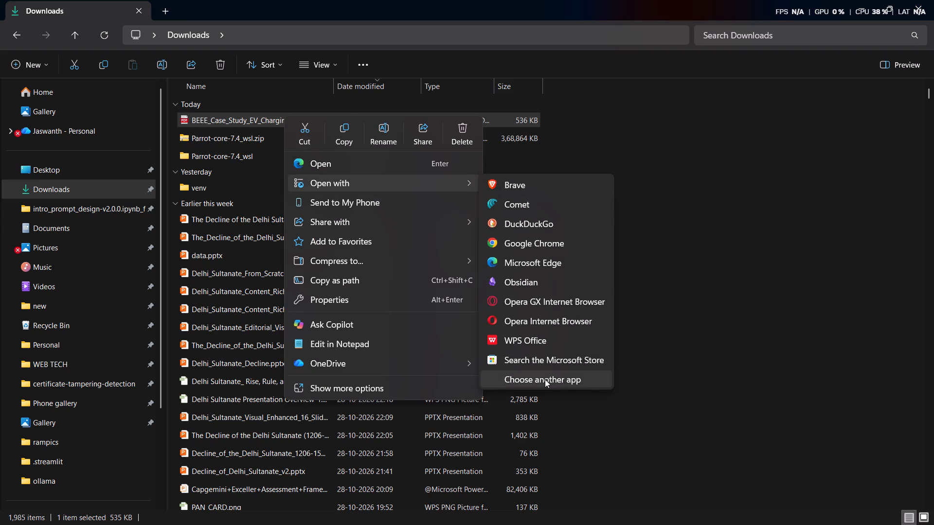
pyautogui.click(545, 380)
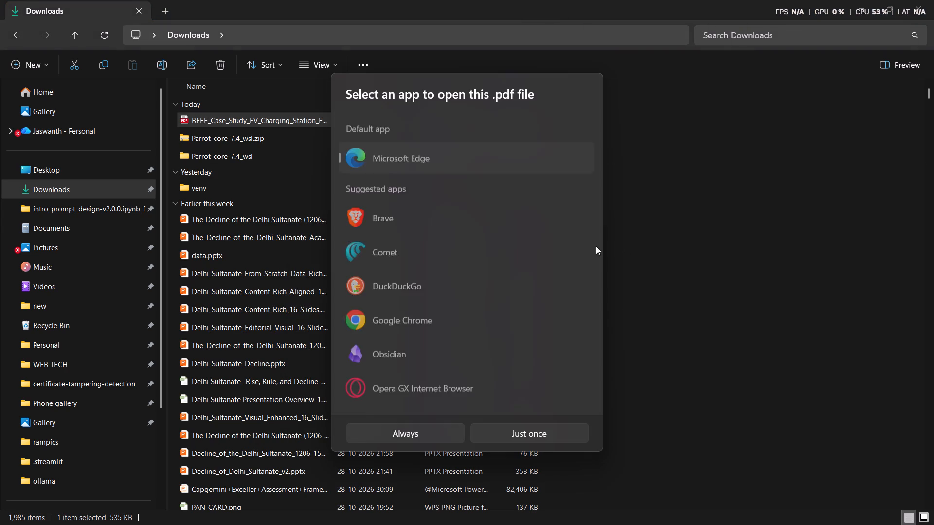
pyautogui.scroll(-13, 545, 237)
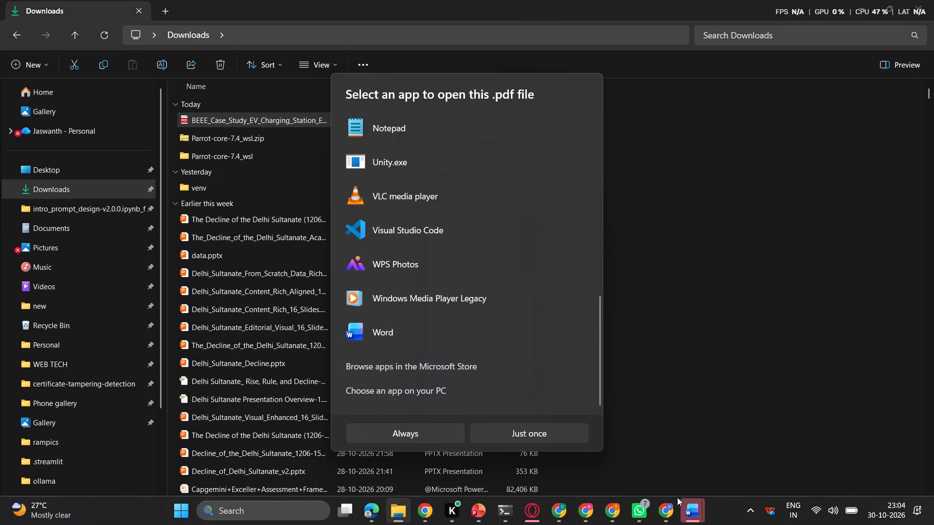
# Switch to the Word window holding the case study PDF and maximize it.
pyautogui.click(686, 505)
pyautogui.click(580, 440)
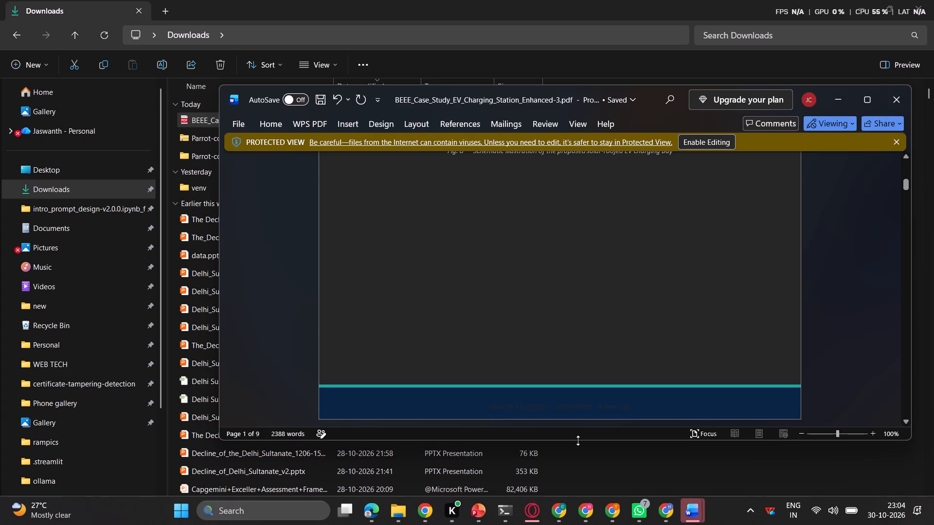
pyautogui.click(875, 95)
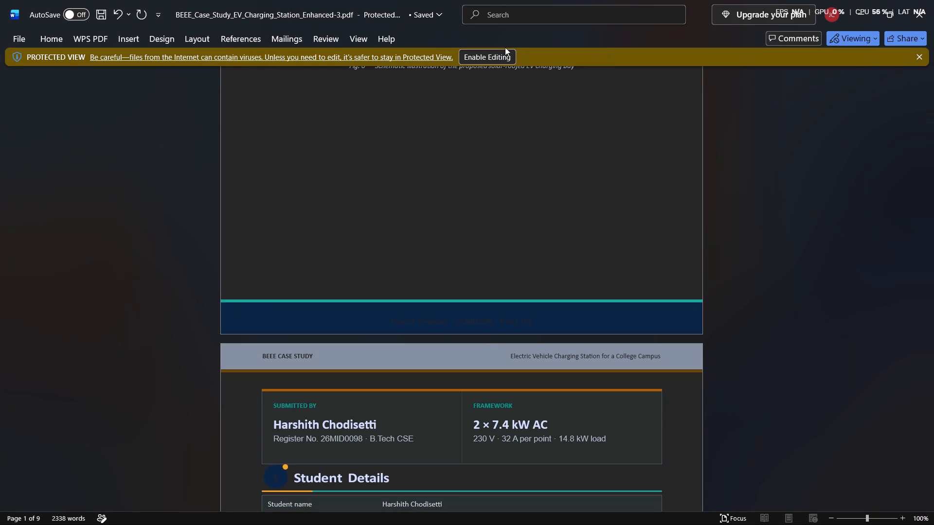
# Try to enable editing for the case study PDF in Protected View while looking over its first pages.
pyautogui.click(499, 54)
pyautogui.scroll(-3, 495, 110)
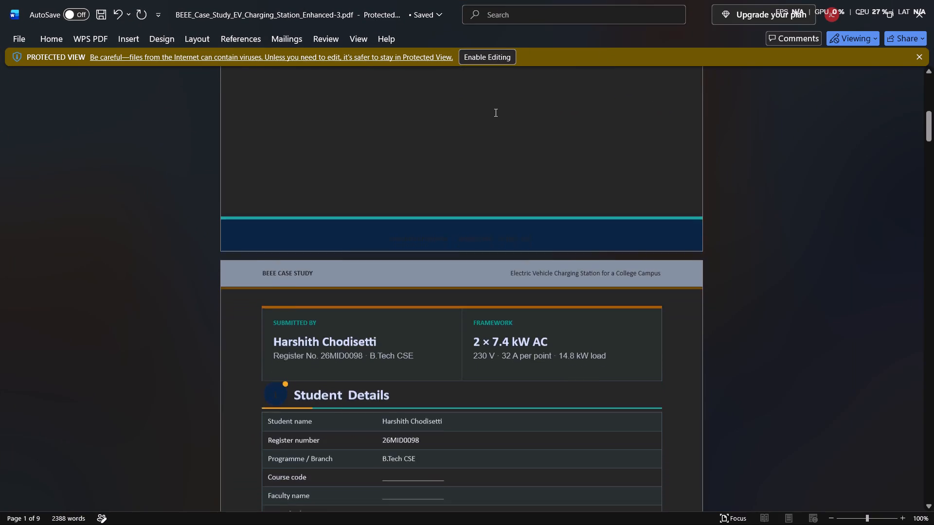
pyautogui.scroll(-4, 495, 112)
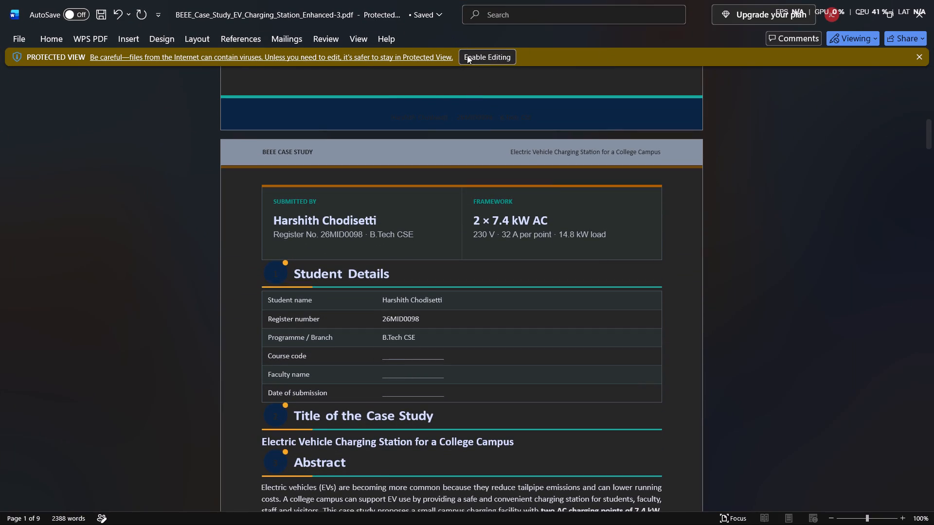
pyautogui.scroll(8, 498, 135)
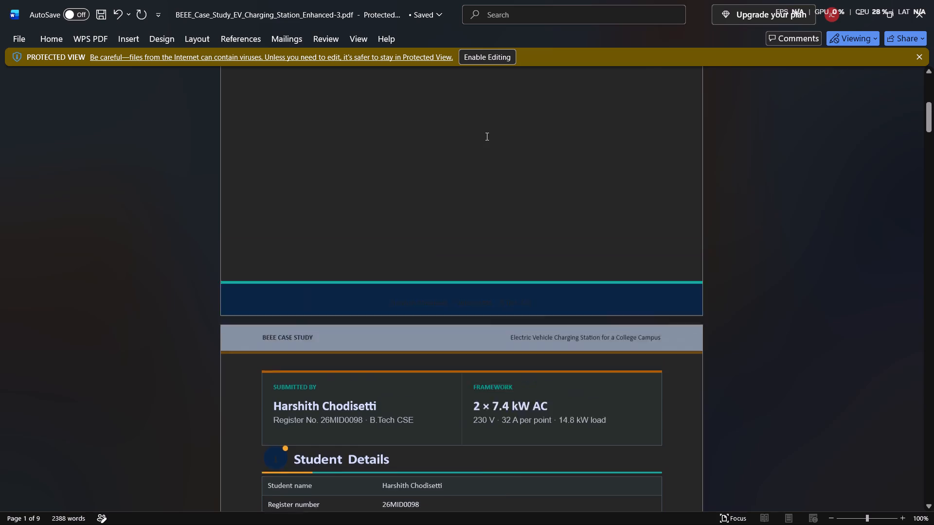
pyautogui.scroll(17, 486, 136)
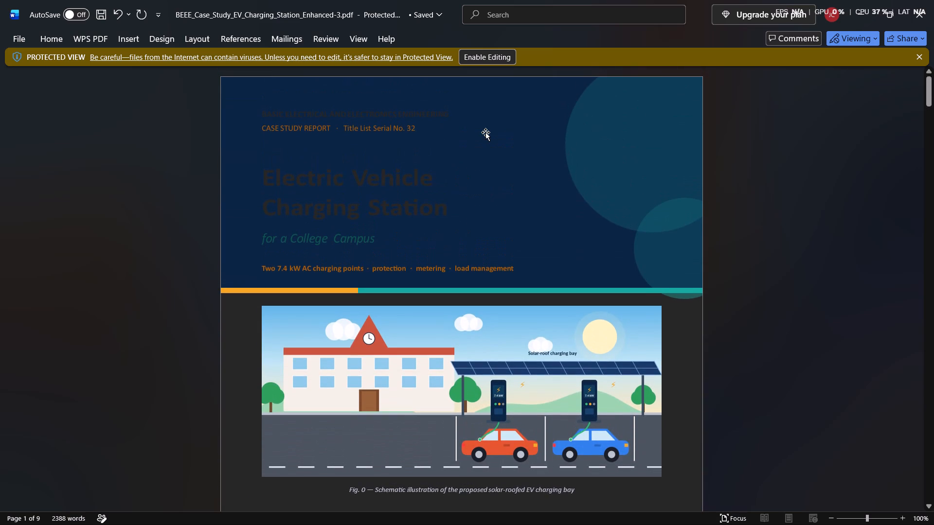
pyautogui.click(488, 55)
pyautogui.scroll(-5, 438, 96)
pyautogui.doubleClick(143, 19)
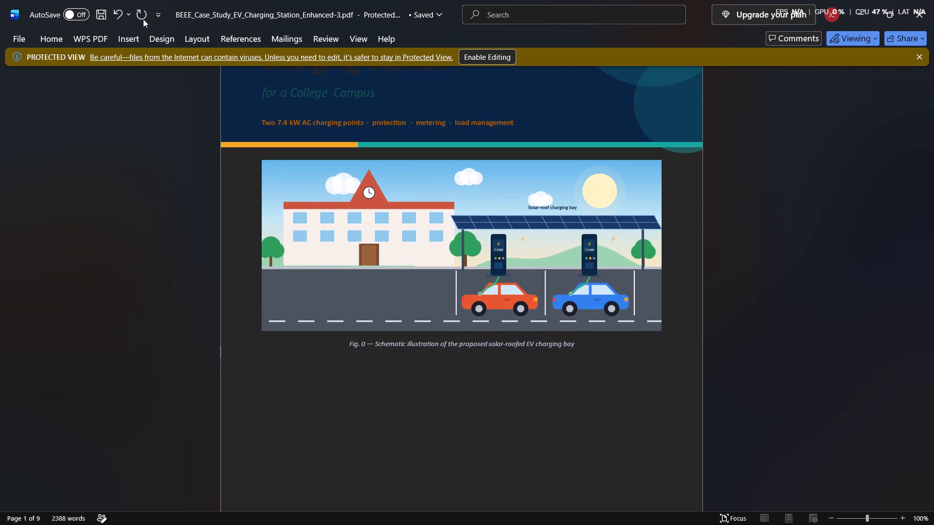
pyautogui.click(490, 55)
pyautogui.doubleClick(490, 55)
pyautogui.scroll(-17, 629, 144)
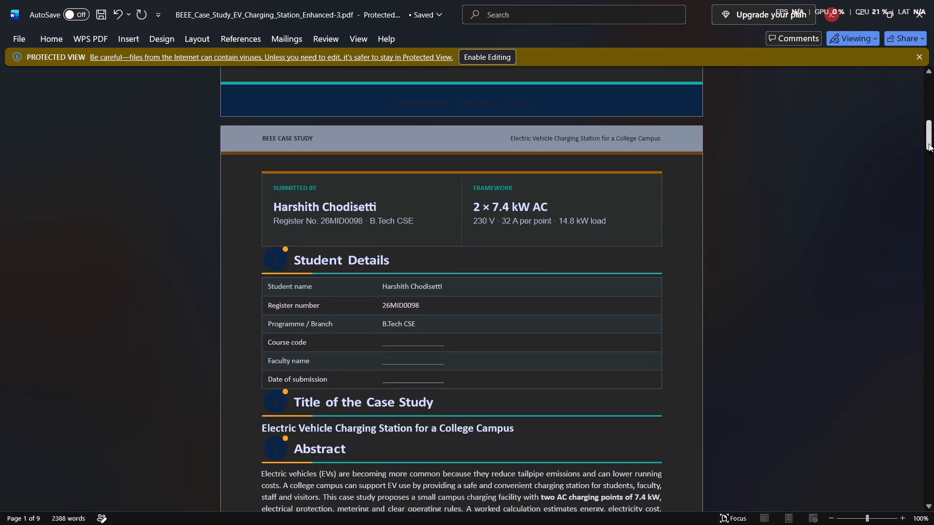
# Check the end of the case study PDF and close its Protected View window.
pyautogui.moveTo(927, 132); pyautogui.dragTo(933, 516)
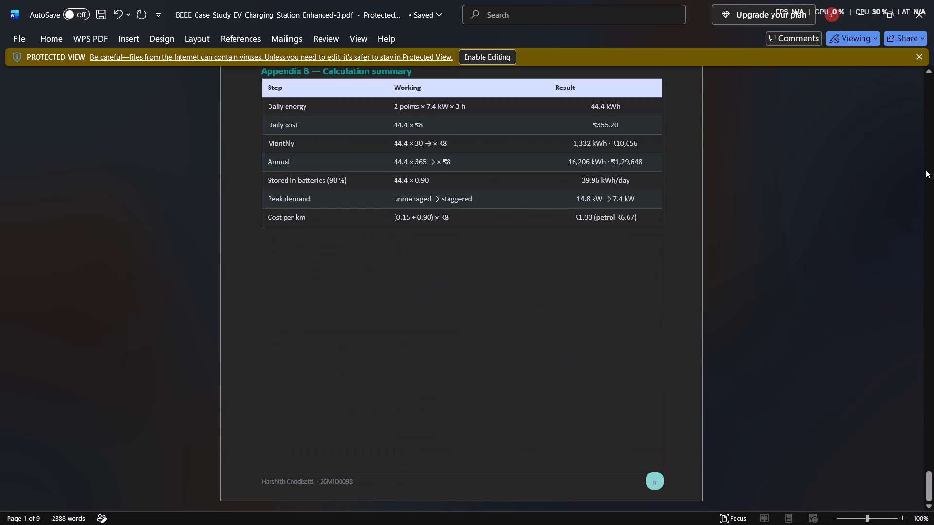
pyautogui.click(920, 57)
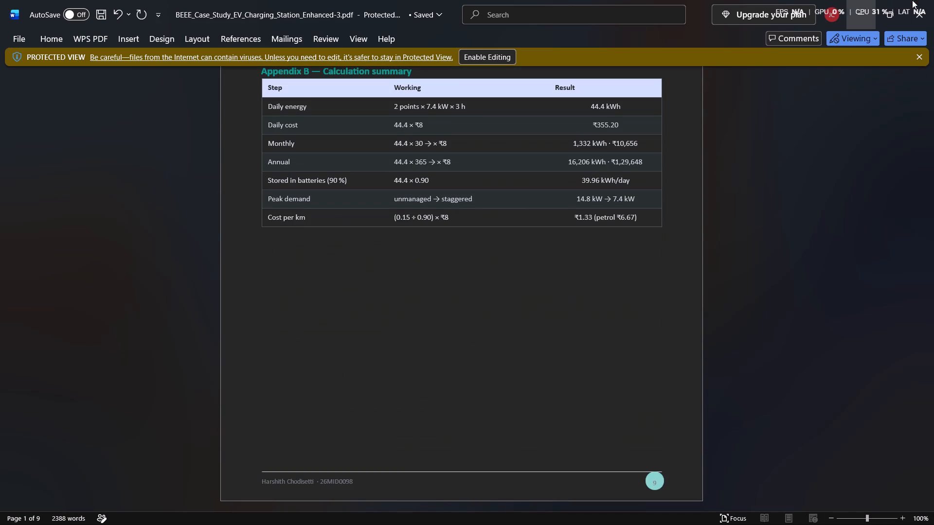
pyautogui.click(913, 4)
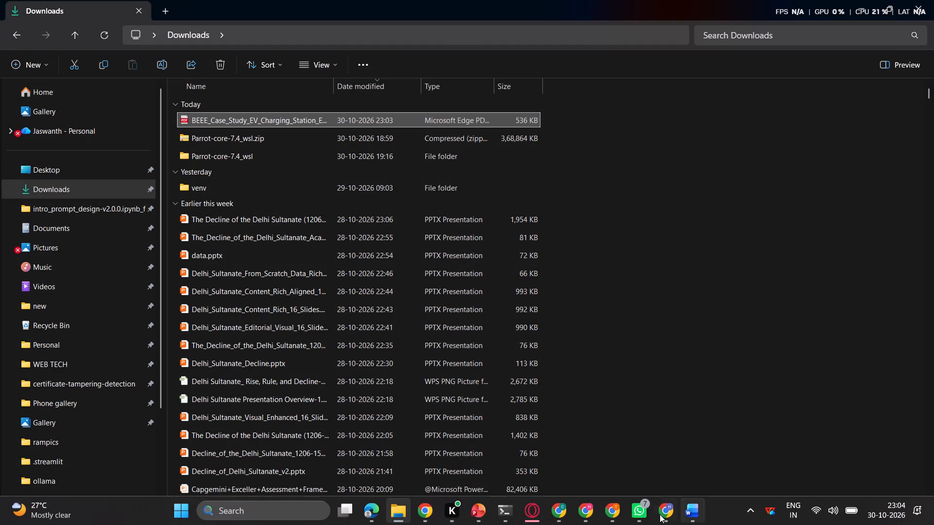
# Close Policy_Note_Nutritional_Security_India_Plain.docx without saving its changes.
pyautogui.click(685, 510)
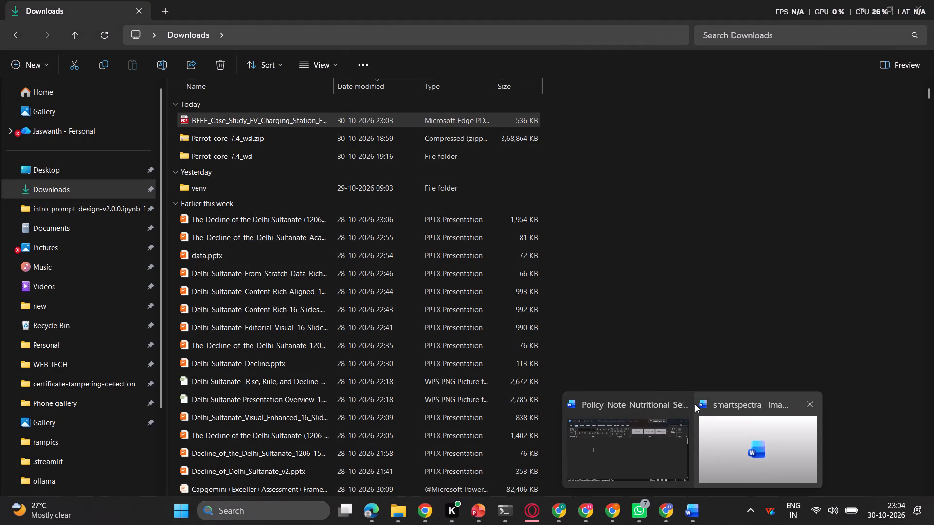
pyautogui.click(687, 402)
pyautogui.click(730, 444)
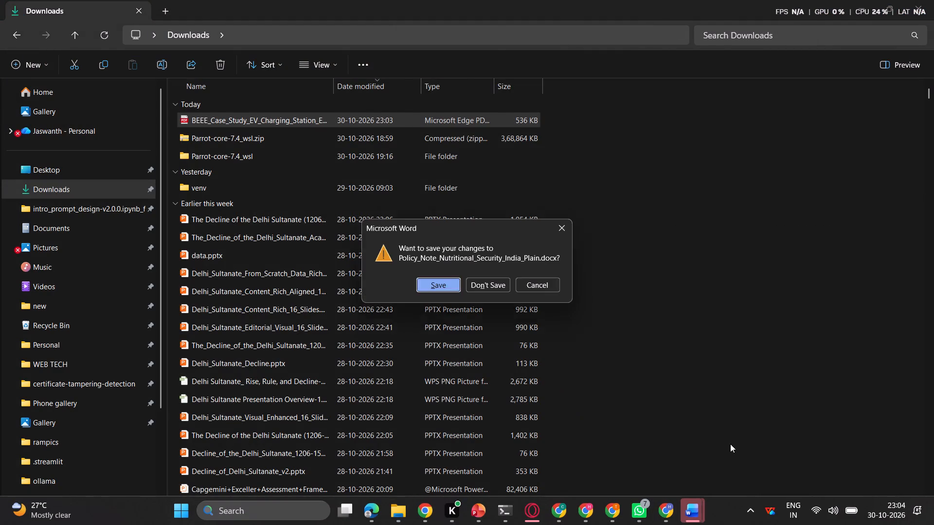
pyautogui.click(484, 285)
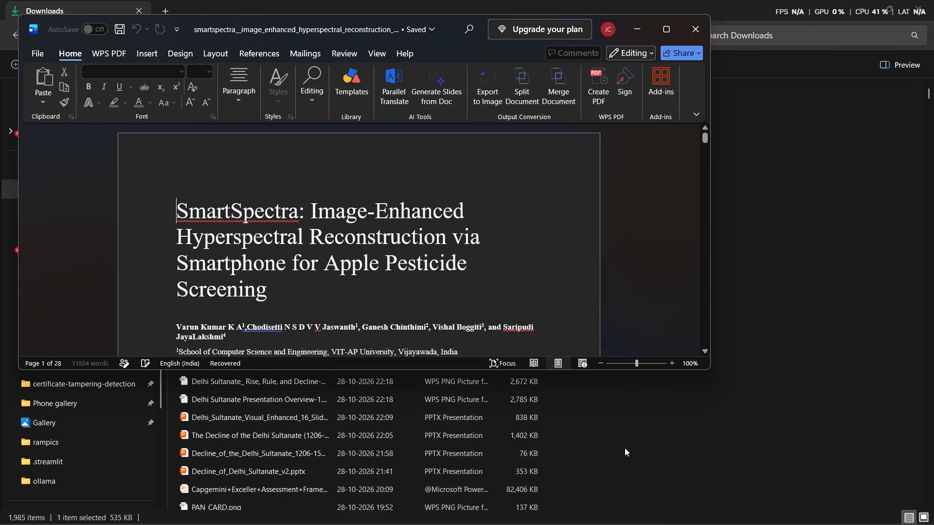
# From the maximized SmartSpectra document window, reopen BEEE_Case_Study_EV_Charging_Station_Enhanced-3.pdf from the recent files.
pyautogui.click(696, 521)
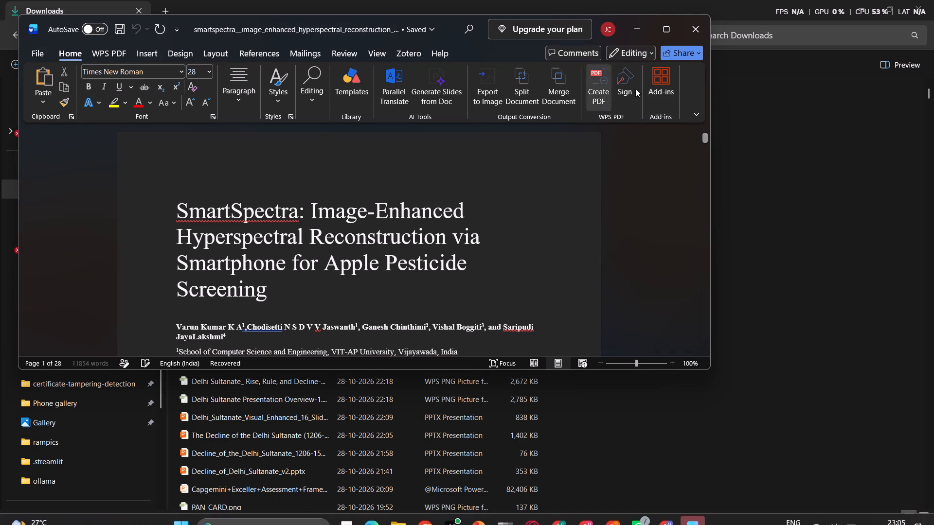
pyautogui.click(663, 36)
pyautogui.click(30, 39)
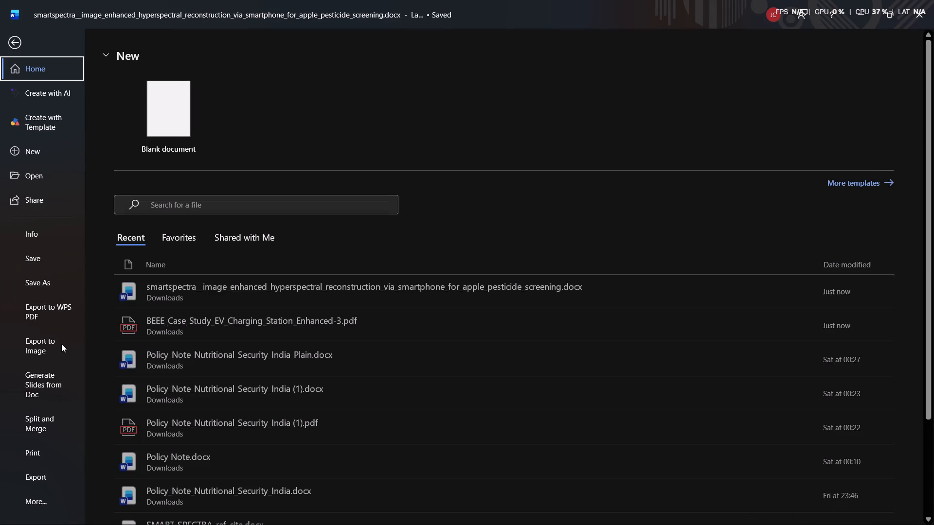
pyautogui.doubleClick(177, 325)
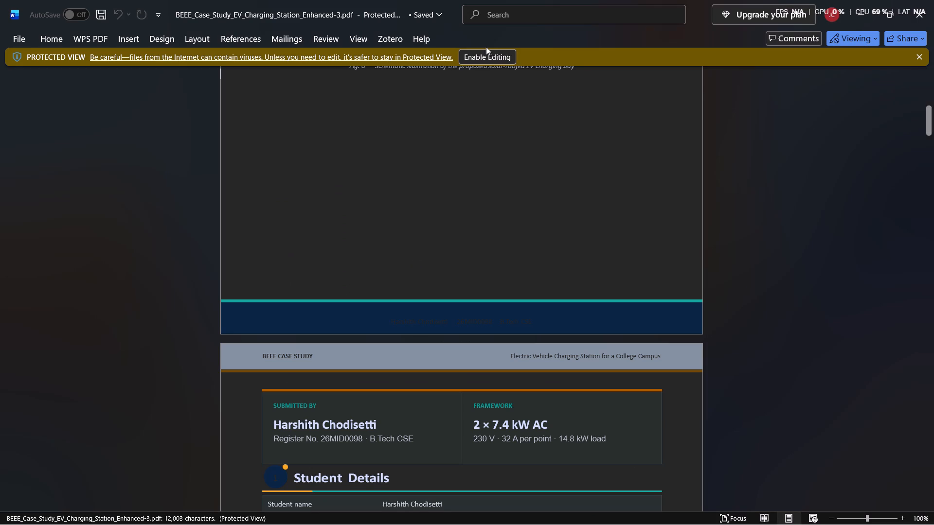
# Enable editing for the reopened case study PDF.
pyautogui.click(475, 54)
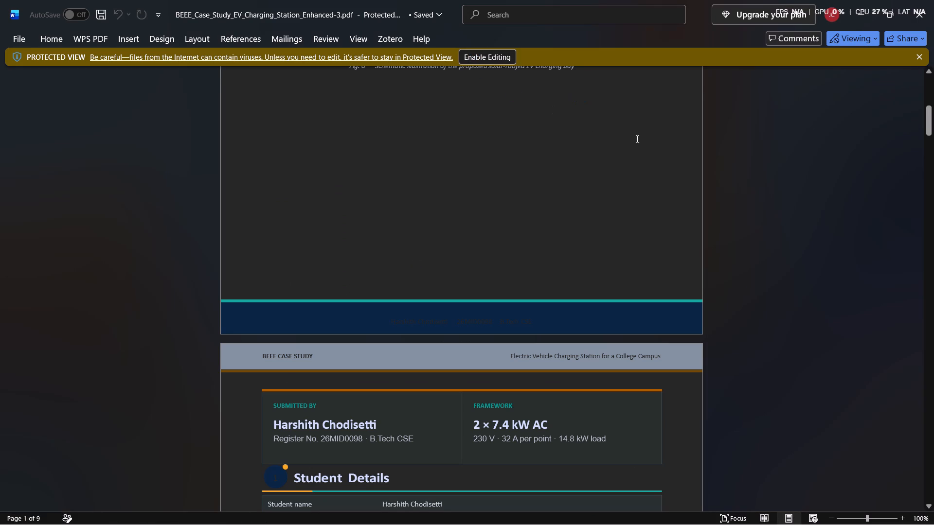
pyautogui.scroll(-4, 545, 148)
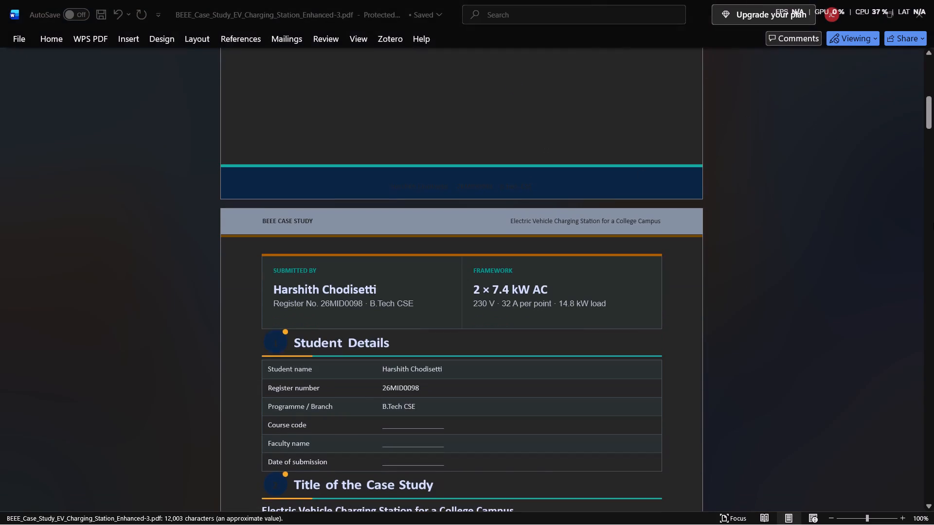
pyautogui.scroll(14, 589, 167)
pyautogui.scroll(-1, 596, 166)
pyautogui.scroll(11, 596, 166)
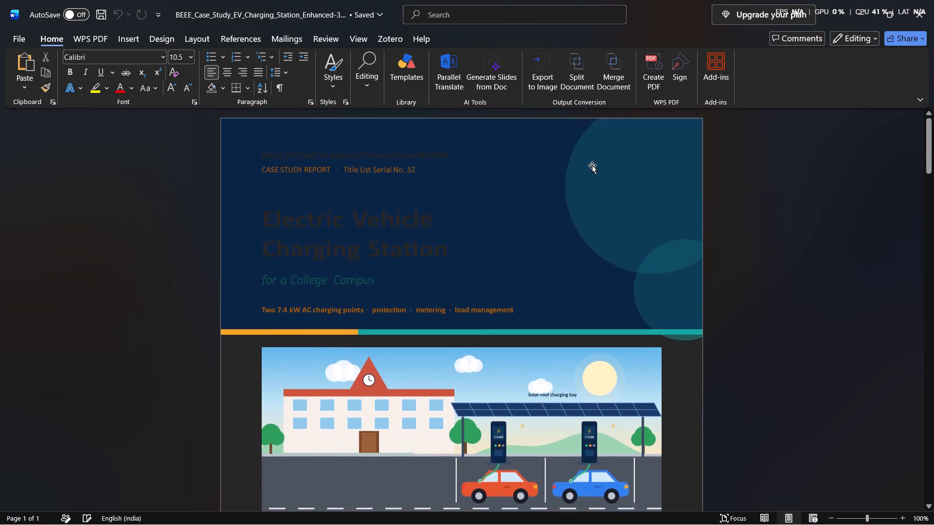
# Move the campus charging bay illustration on the cover page slightly up and to the left of its original place.
pyautogui.scroll(7, 592, 165)
pyautogui.scroll(-3, 569, 190)
pyautogui.scroll(-1, 533, 224)
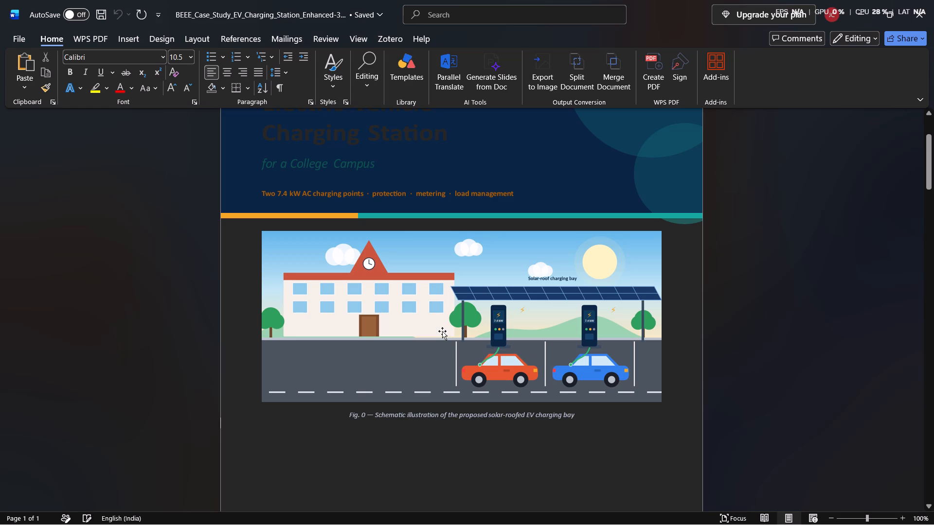
pyautogui.click(442, 331)
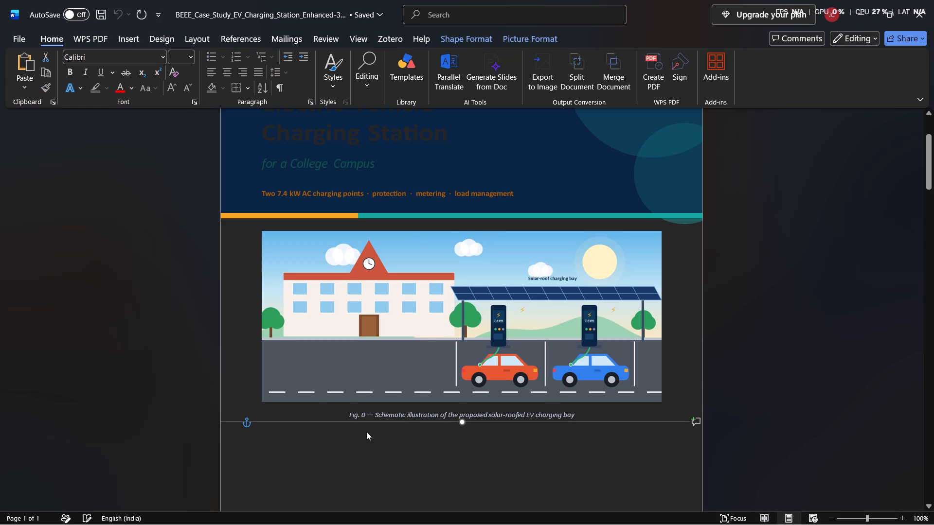
pyautogui.click(328, 387)
pyautogui.moveTo(328, 384); pyautogui.dragTo(339, 410)
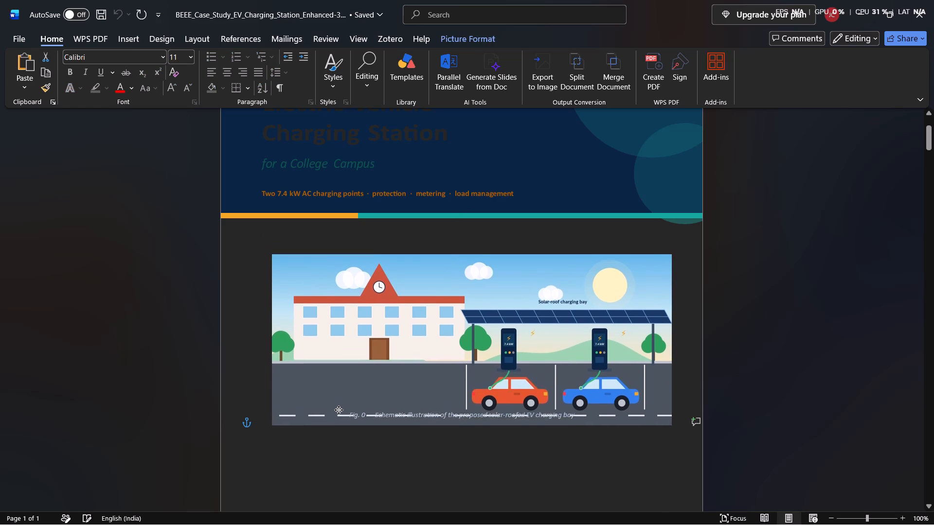
pyautogui.moveTo(339, 410); pyautogui.dragTo(318, 381)
pyautogui.click(371, 357)
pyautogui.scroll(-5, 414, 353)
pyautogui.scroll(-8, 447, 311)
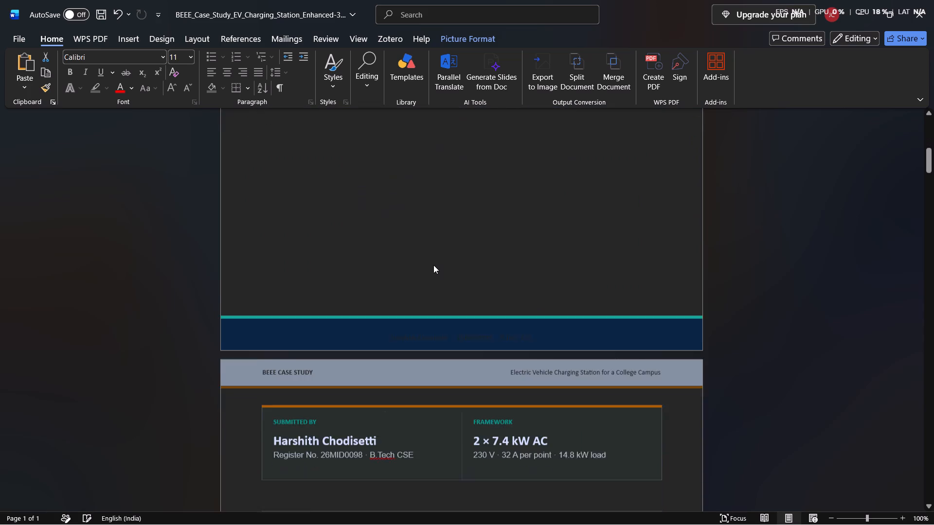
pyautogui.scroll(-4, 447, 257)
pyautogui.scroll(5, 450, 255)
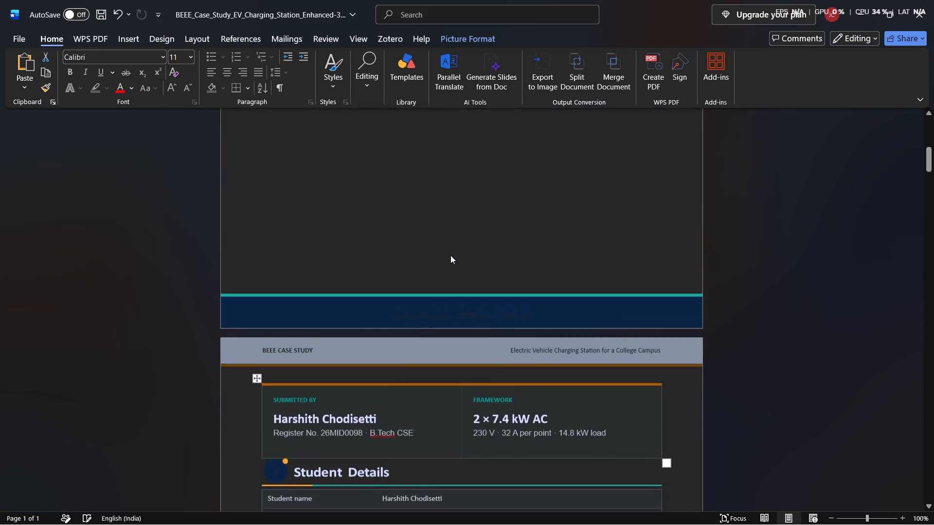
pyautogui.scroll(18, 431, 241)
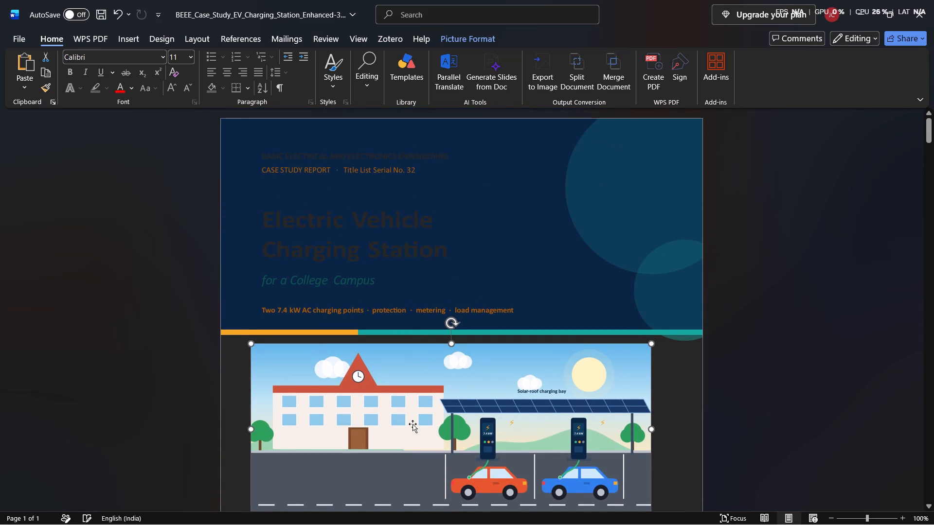
# Look through the case study from the cover page to the student details, abstract and introduction sections.
pyautogui.scroll(-7, 410, 341)
pyautogui.scroll(-4, 441, 288)
pyautogui.scroll(4, 441, 288)
pyautogui.scroll(-9, 441, 288)
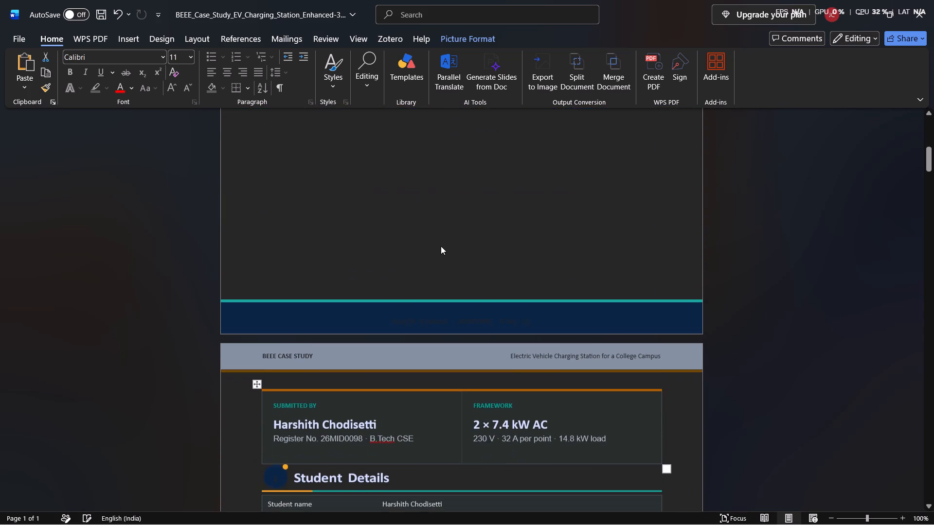
pyautogui.scroll(1, 466, 269)
pyautogui.scroll(-7, 470, 287)
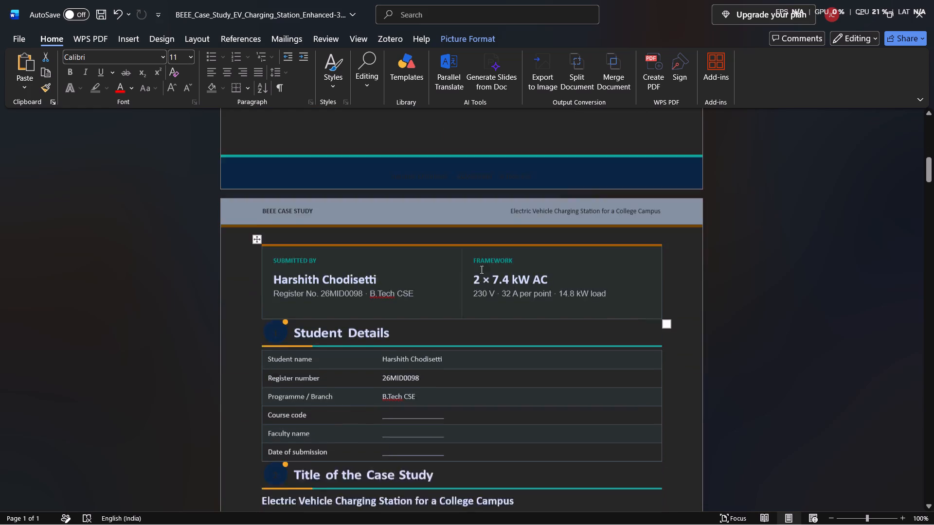
pyautogui.scroll(-1, 478, 267)
pyautogui.scroll(20, 478, 267)
pyautogui.scroll(6, 478, 267)
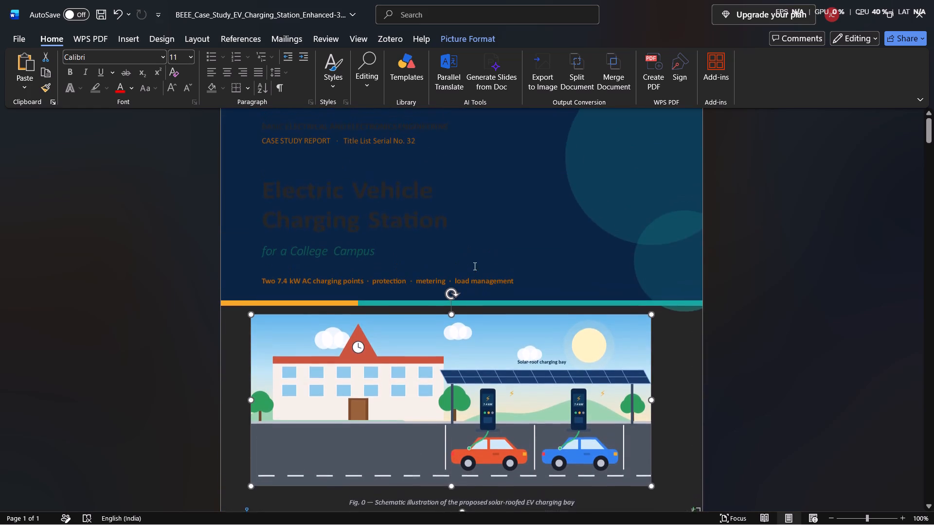
pyautogui.scroll(-5, 421, 244)
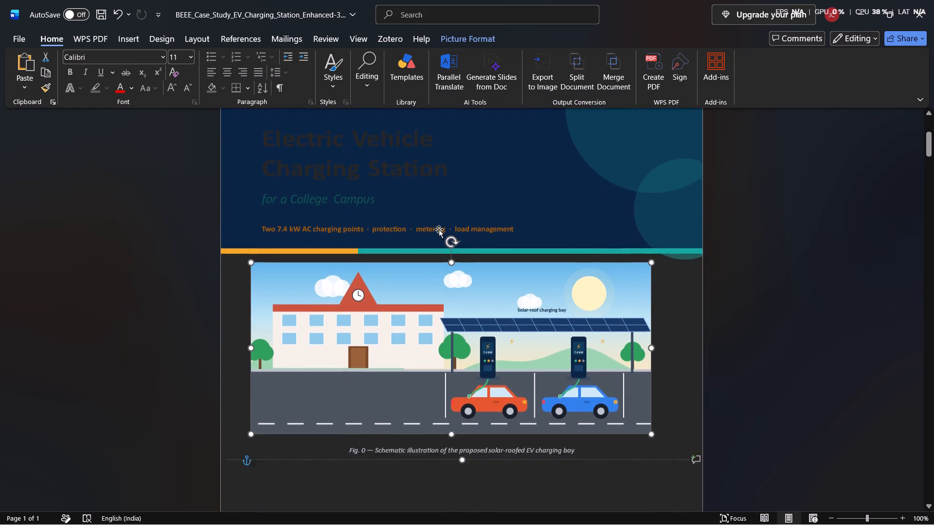
pyautogui.scroll(-17, 439, 229)
pyautogui.scroll(-11, 413, 243)
pyautogui.scroll(3, 389, 233)
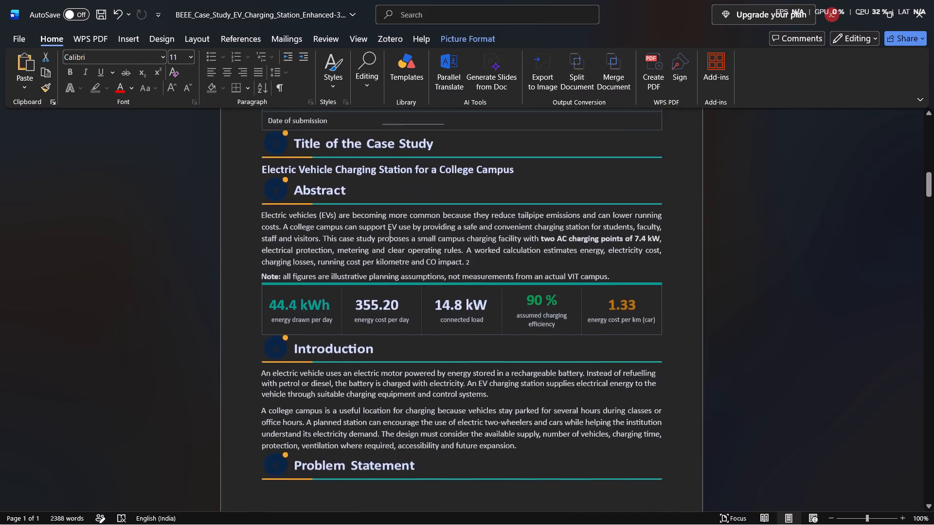
# Delete the whole two-column "Submitted by" and "Framework" table above the Student Details heading on page 2.
pyautogui.scroll(5, 389, 233)
pyautogui.click(286, 166)
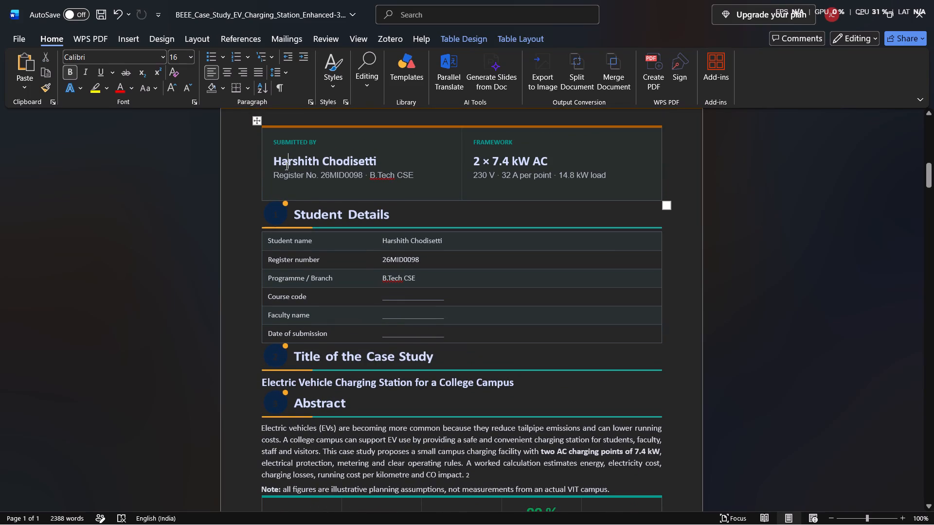
pyautogui.click(258, 119)
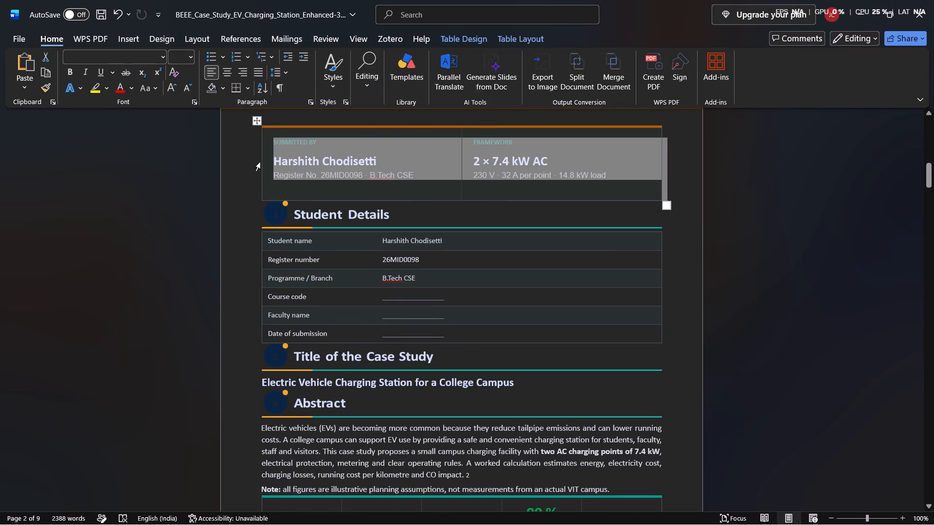
pyautogui.click(305, 150)
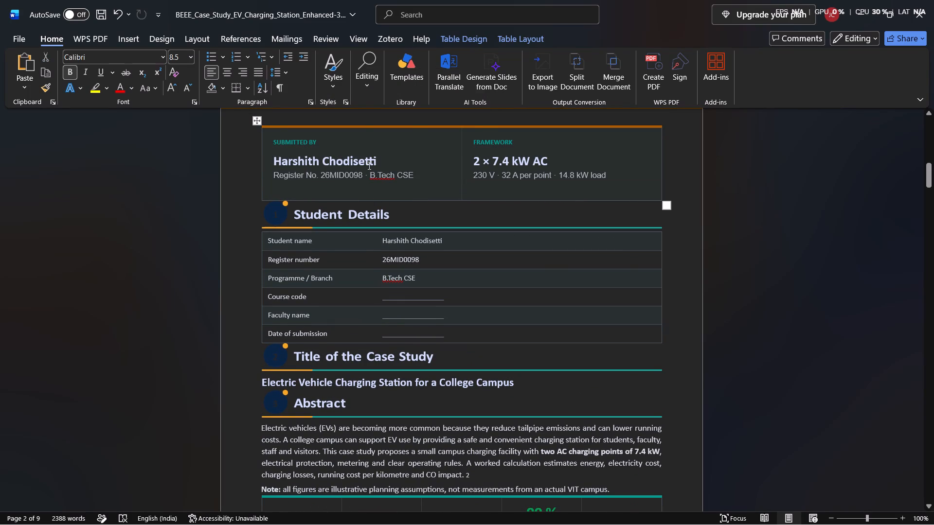
pyautogui.click(666, 208)
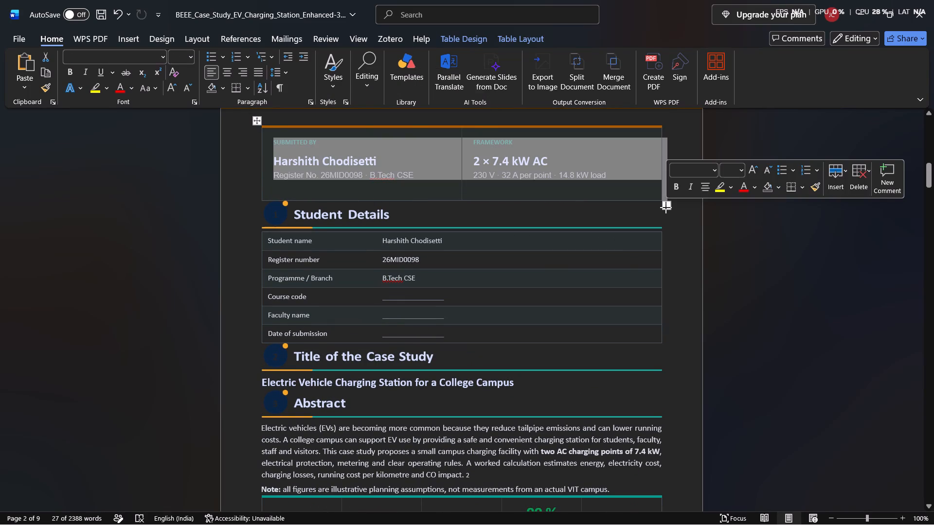
pyautogui.press('BackSpace')
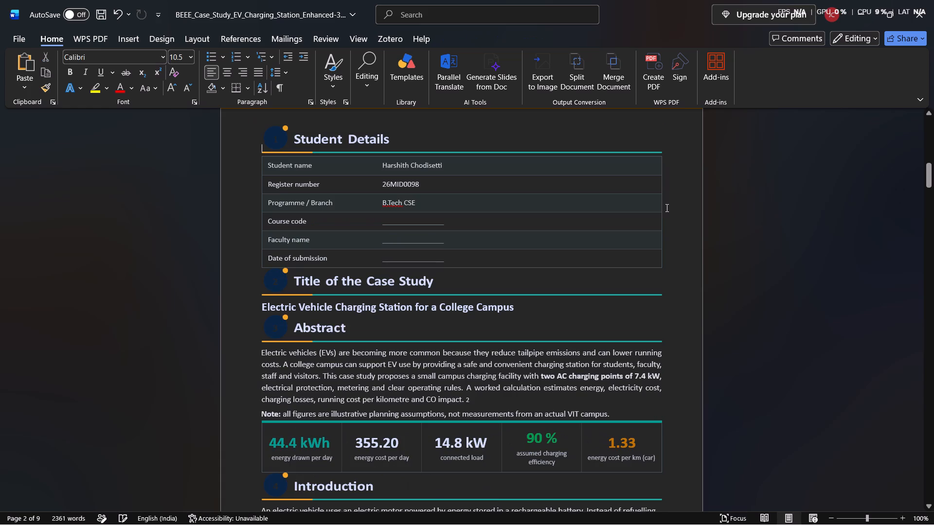
# Examine the cover page's blank area below the Fig. 0 caption and the start of the Student Details page.
pyautogui.scroll(5, 449, 154)
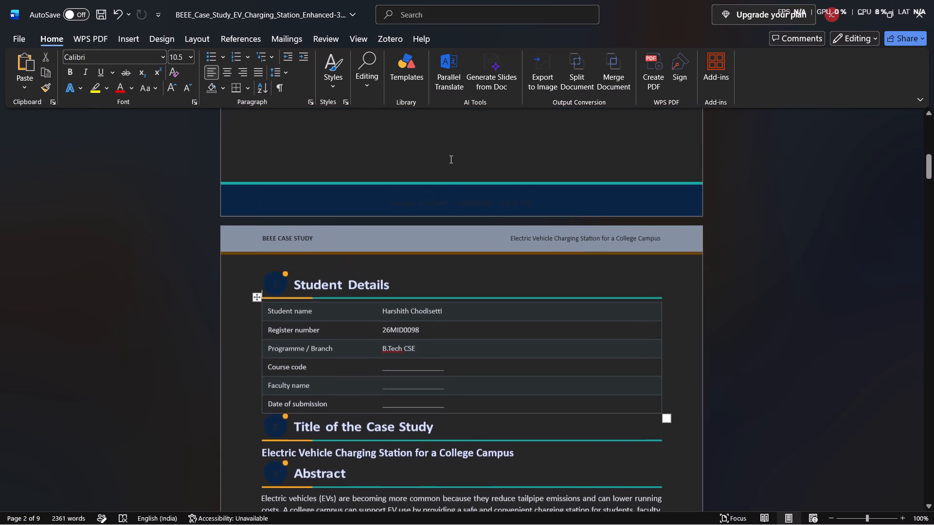
pyautogui.click(425, 148)
pyautogui.scroll(5, 491, 215)
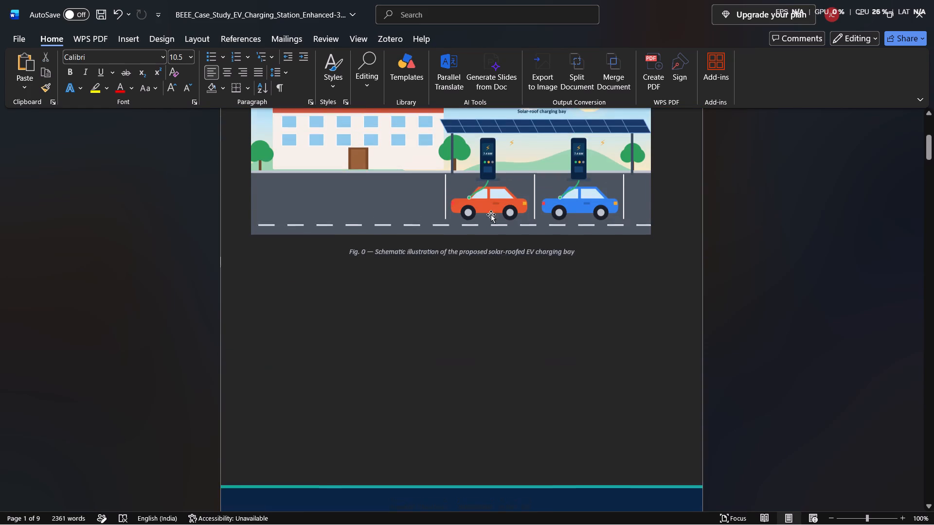
pyautogui.scroll(-6, 558, 227)
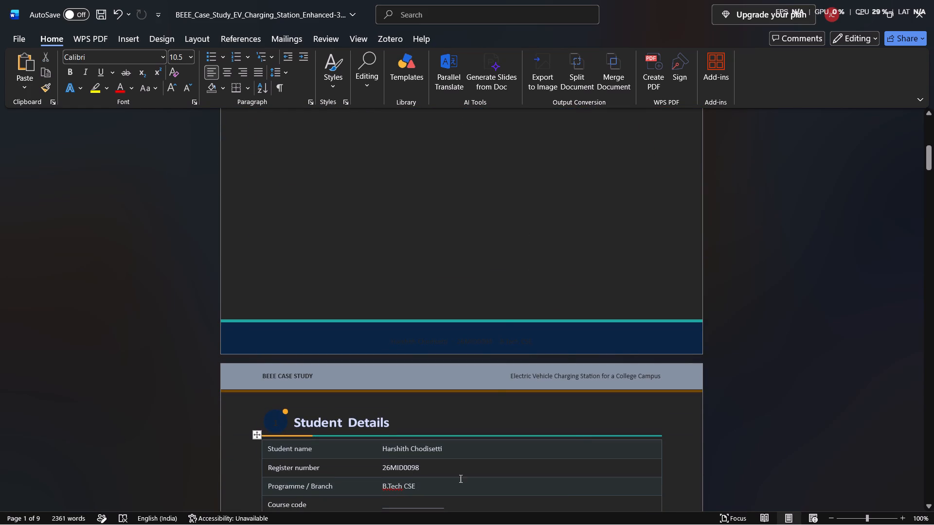
pyautogui.scroll(7, 481, 328)
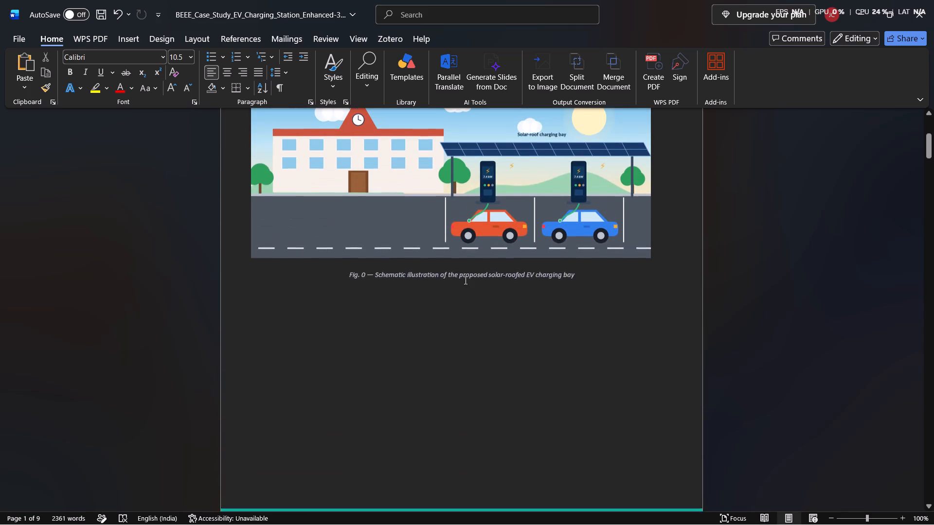
pyautogui.click(579, 296)
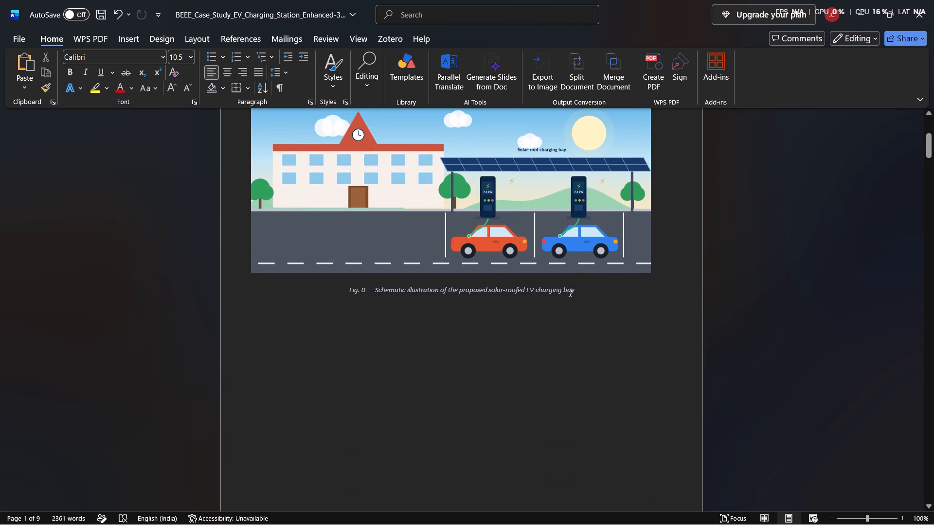
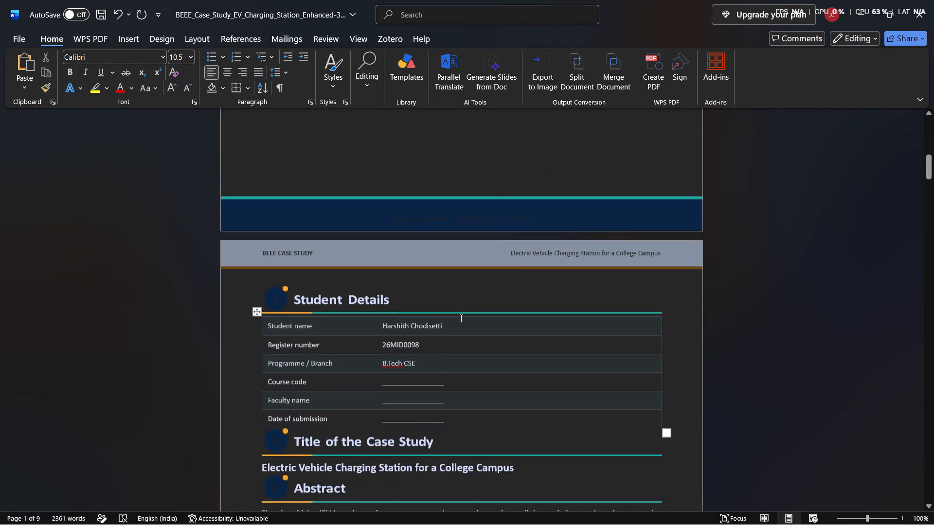
pyautogui.click(425, 340)
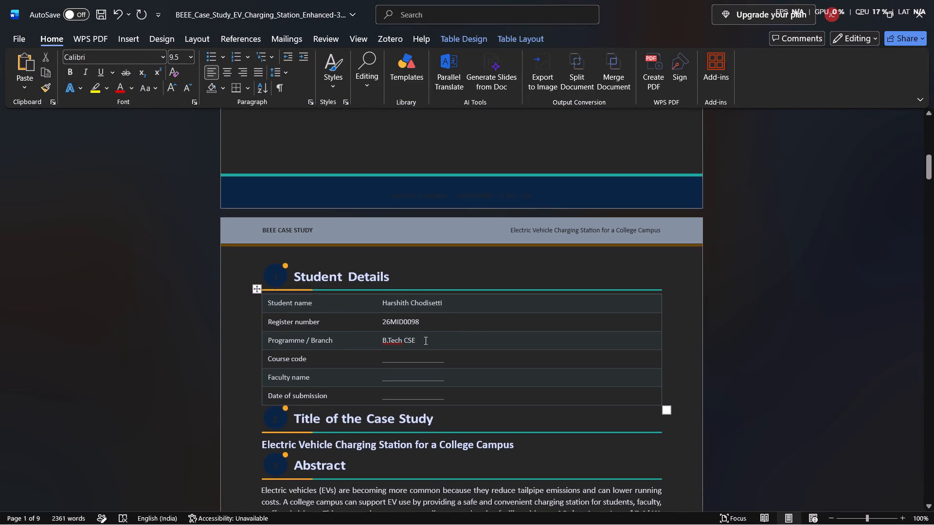
pyautogui.press('BackSpace')
pyautogui.press('BackSpace')
pyautogui.press('BackSpace')
pyautogui.press('BackSpace')
pyautogui.press('BackSpace')
pyautogui.press('BackSpace')
pyautogui.press('BackSpace')
pyautogui.press('BackSpace')
pyautogui.press('BackSpace')
pyautogui.press('BackSpace')
pyautogui.press('BackSpace')
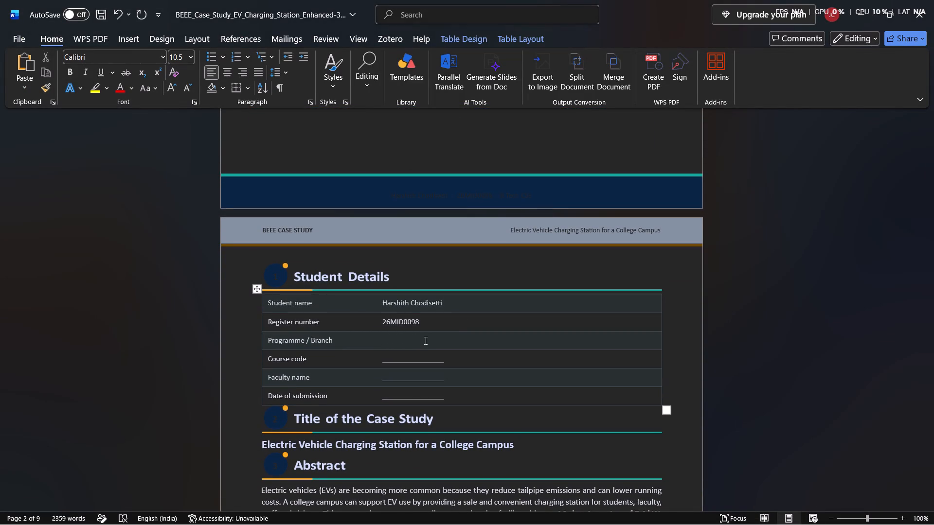
pyautogui.press('i')
pyautogui.write('nt.')
pyautogui.press('space')
pyautogui.write('M.')
pyautogui.write('Tech')
pyautogui.press('space')
pyautogui.write('in Data S')
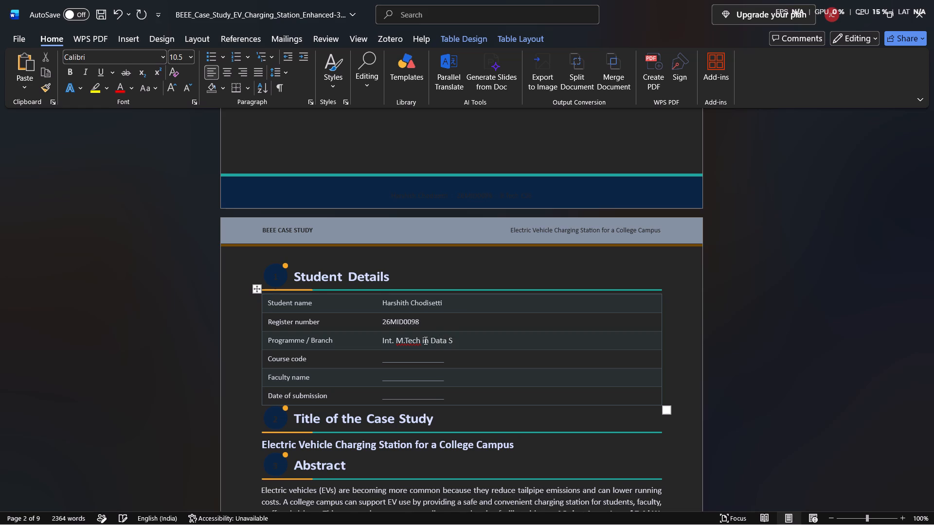
pyautogui.write('cience')
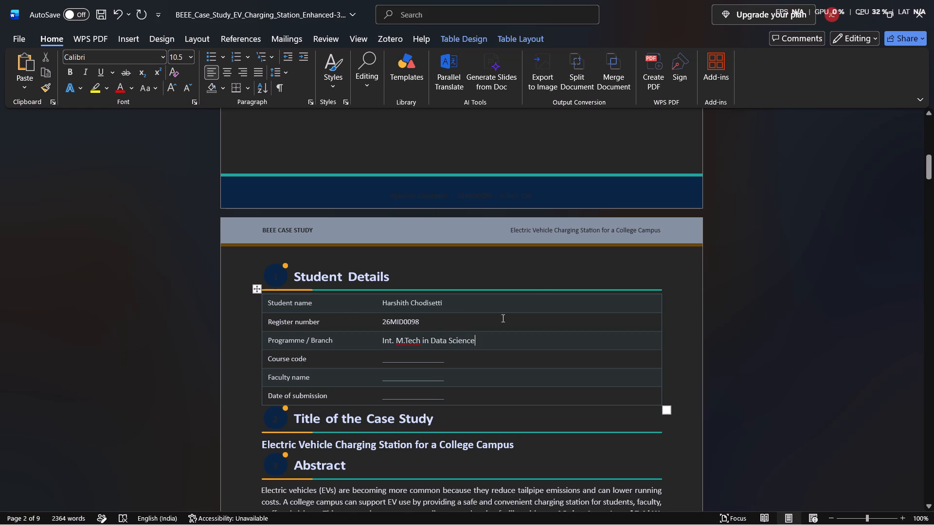
# Replace the blank placeholder line in the Course code row with "BAEEE101".
pyautogui.click(455, 355)
pyautogui.press('BackSpace')
pyautogui.press('BackSpace')
pyautogui.press('BackSpace')
pyautogui.press('BackSpace')
pyautogui.press('BackSpace')
pyautogui.press('BackSpace')
pyautogui.press('BackSpace')
pyautogui.press('BackSpace')
pyautogui.press('BackSpace')
pyautogui.press('BackSpace')
pyautogui.press('BackSpace')
pyautogui.press('BackSpace')
pyautogui.press('BackSpace')
pyautogui.press('BackSpace')
pyautogui.press('BackSpace')
pyautogui.press('BackSpace')
pyautogui.press('BackSpace')
pyautogui.press('BackSpace')
pyautogui.press('BackSpace')
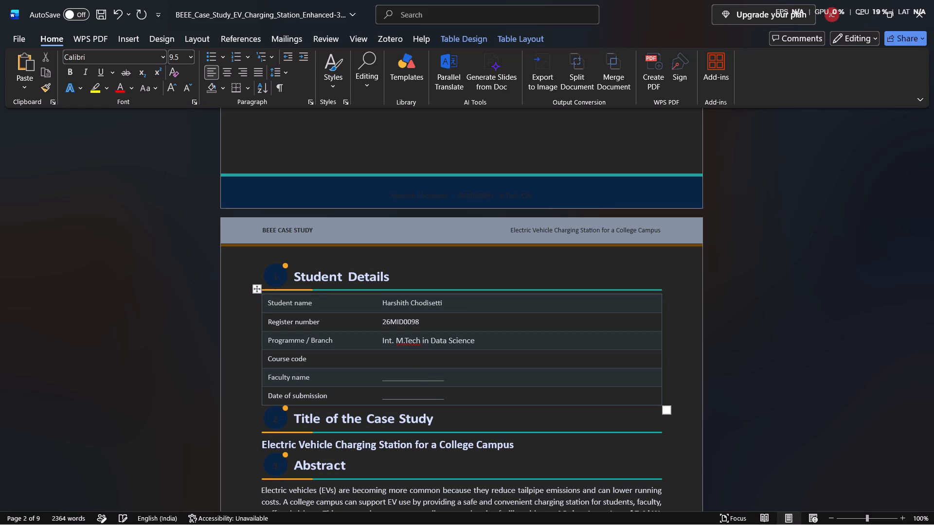
pyautogui.press('BackSpace')
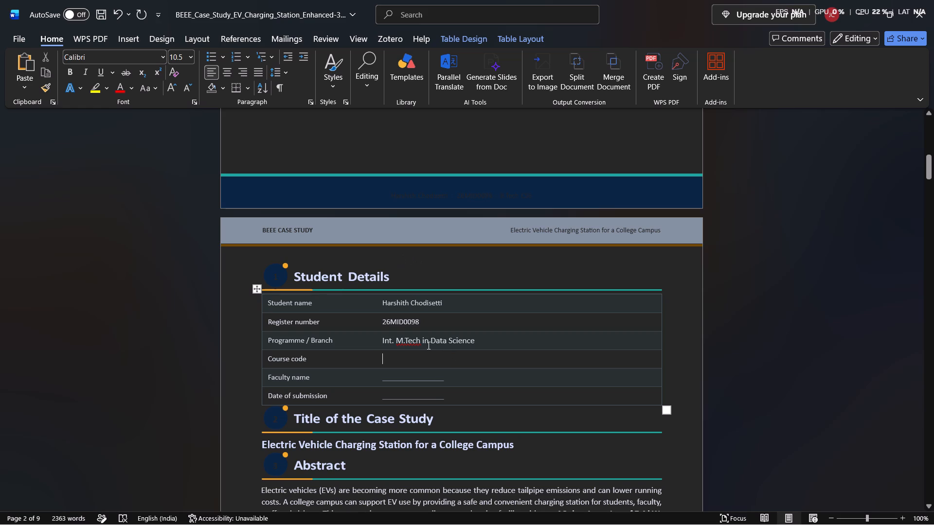
pyautogui.write('BAEEE')
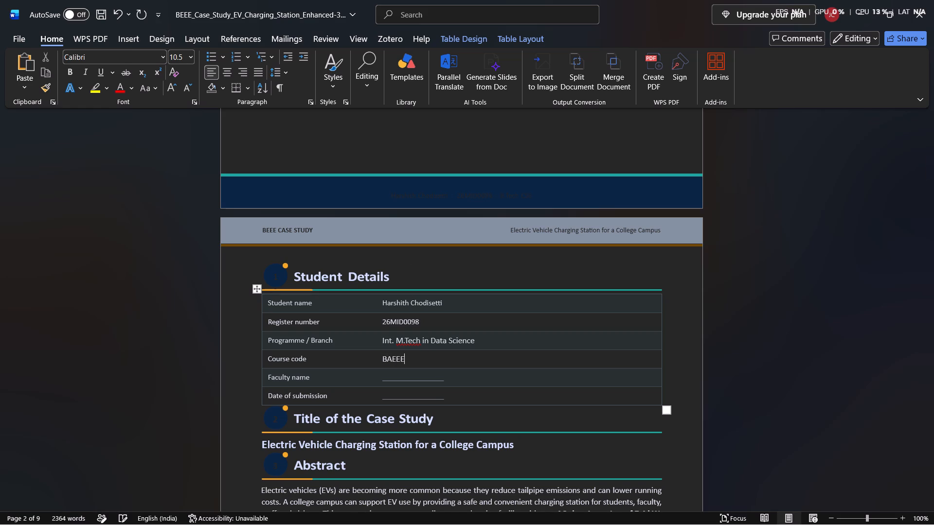
pyautogui.write('101')
# Clear the placeholder underline from the Faculty name row of the Student Details table.
pyautogui.click(466, 384)
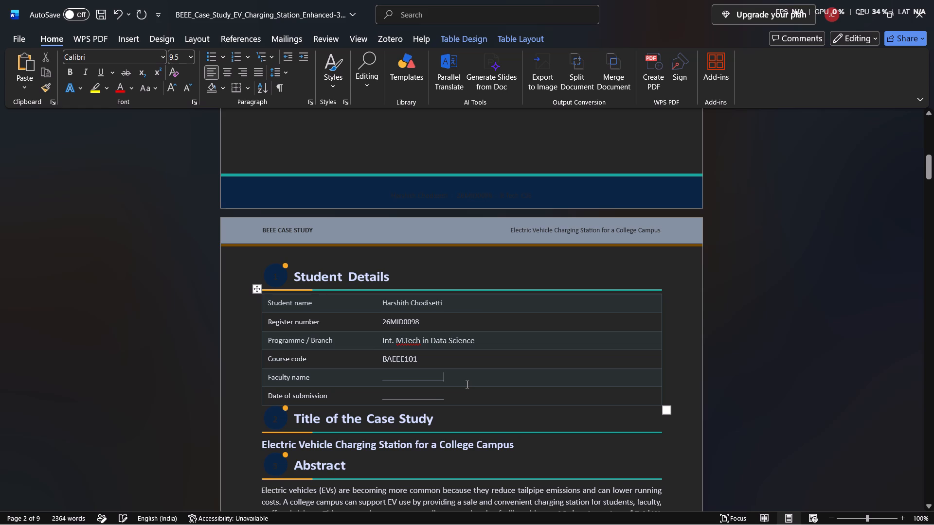
pyautogui.press('BackSpace')
pyautogui.press('BackSpace')
pyautogui.press('BackSpace')
pyautogui.press('BackSpace')
pyautogui.press('BackSpace')
pyautogui.press('BackSpace')
pyautogui.press('BackSpace')
pyautogui.press('BackSpace')
pyautogui.press('BackSpace')
pyautogui.press('BackSpace')
pyautogui.press('BackSpace')
pyautogui.press('BackSpace')
pyautogui.press('BackSpace')
pyautogui.press('BackSpace')
pyautogui.press('BackSpace')
pyautogui.press('BackSpace')
pyautogui.press('BackSpace')
pyautogui.press('BackSpace')
pyautogui.press('BackSpace')
pyautogui.press('BackSpace')
pyautogui.press('BackSpace')
pyautogui.press('BackSpace')
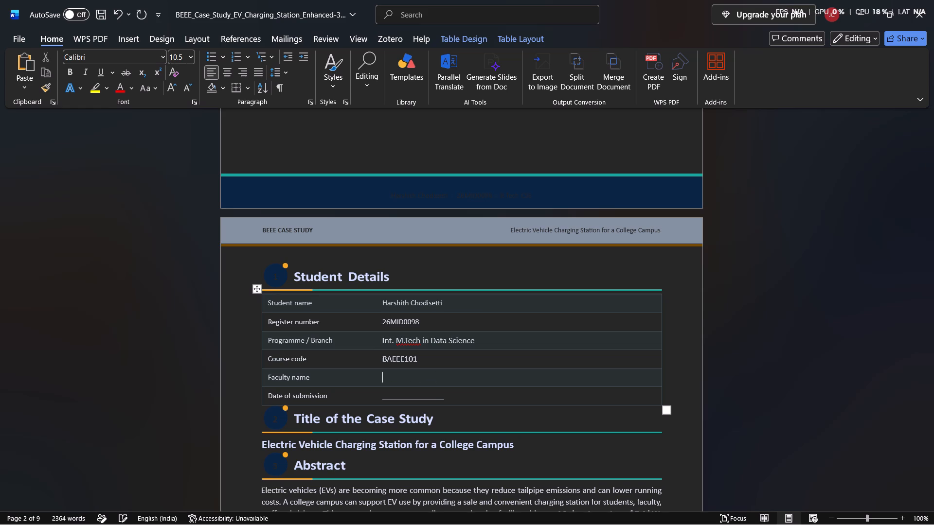
pyautogui.click(481, 360)
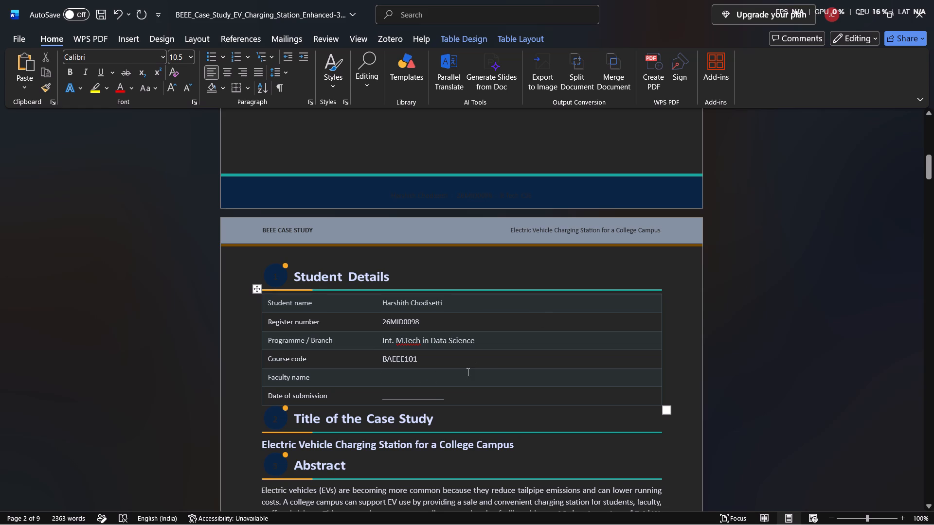
pyautogui.click(465, 377)
# Replace the placeholder underline in the Date of submission row with "30-10-2026".
pyautogui.click(479, 394)
pyautogui.press('BackSpace')
pyautogui.press('BackSpace')
pyautogui.press('BackSpace')
pyautogui.press('BackSpace')
pyautogui.press('BackSpace')
pyautogui.press('BackSpace')
pyautogui.press('BackSpace')
pyautogui.press('BackSpace')
pyautogui.press('BackSpace')
pyautogui.press('BackSpace')
pyautogui.press('BackSpace')
pyautogui.press('BackSpace')
pyautogui.press('BackSpace')
pyautogui.press('BackSpace')
pyautogui.press('BackSpace')
pyautogui.press('BackSpace')
pyautogui.press('BackSpace')
pyautogui.press('BackSpace')
pyautogui.press('BackSpace')
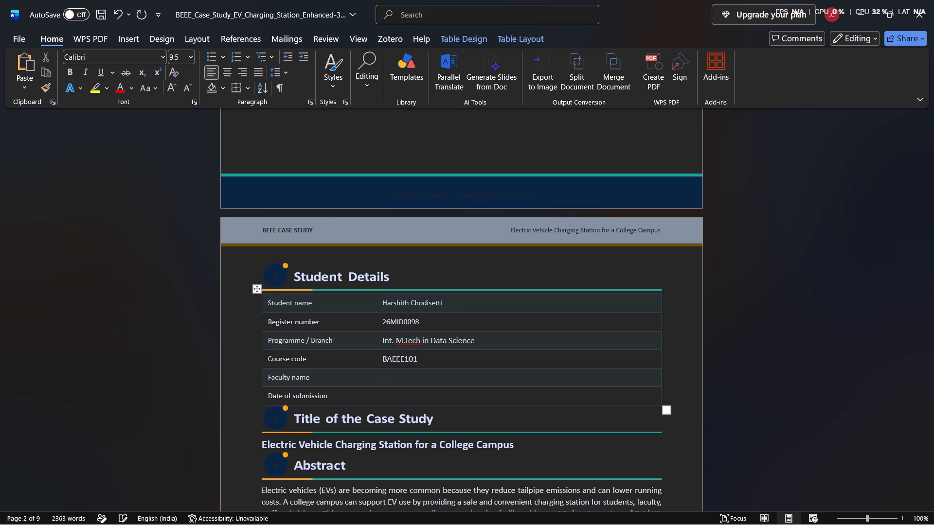
pyautogui.press('BackSpace')
pyautogui.press('pagedown')
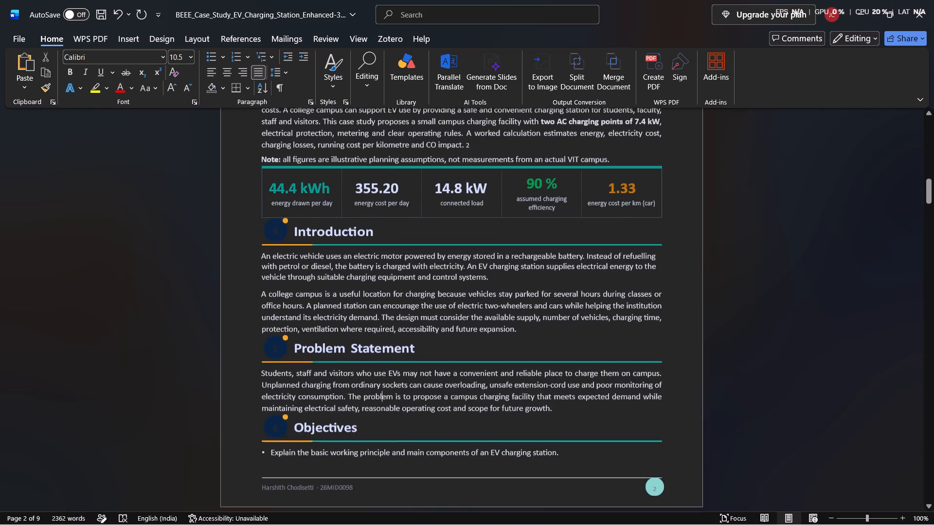
pyautogui.scroll(10, 479, 394)
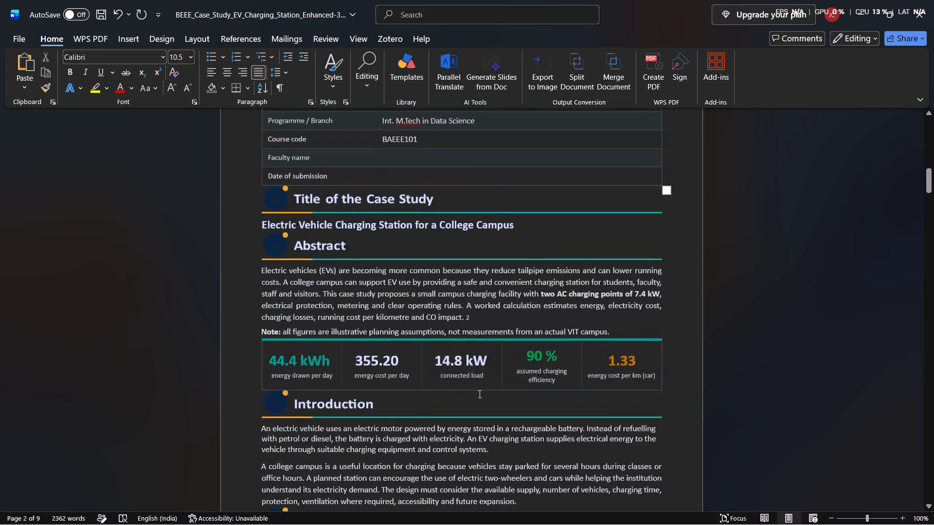
pyautogui.scroll(2, 479, 394)
pyautogui.click(393, 357)
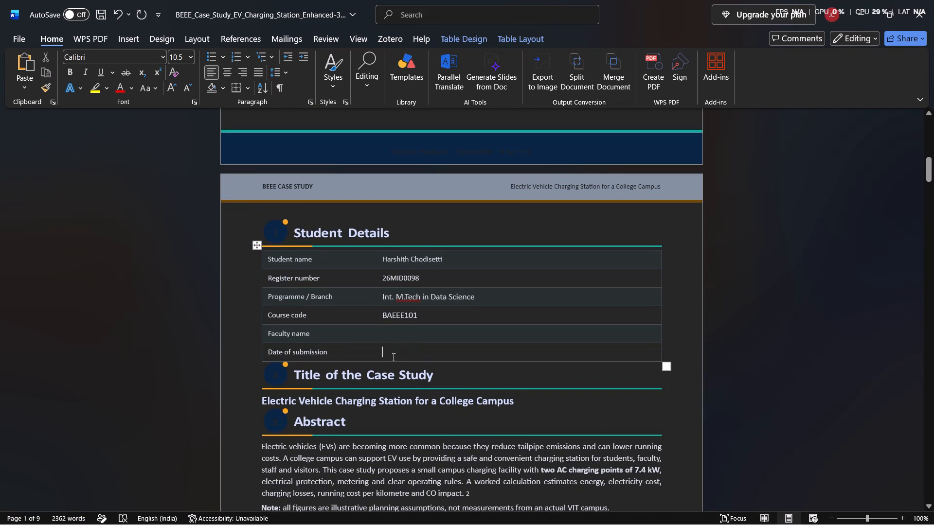
pyautogui.write('30-')
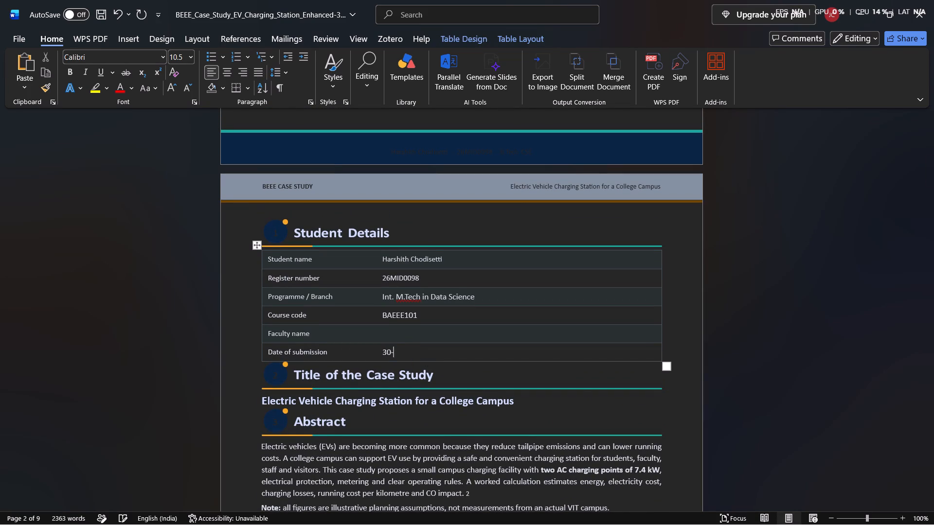
pyautogui.write('10')
pyautogui.write('-2026')
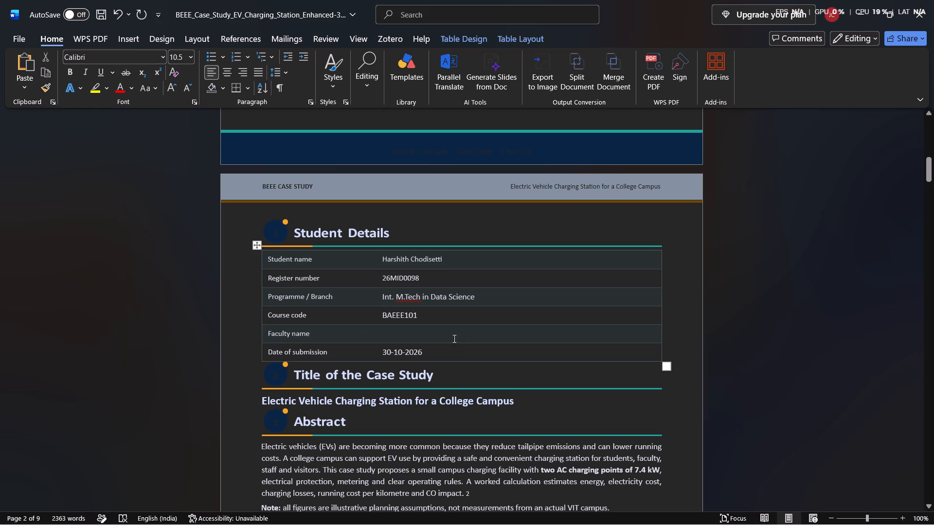
# Enter the faculty member's name in capitals in the empty Faculty name row.
pyautogui.click(412, 338)
pyautogui.scroll(-8, 672, 142)
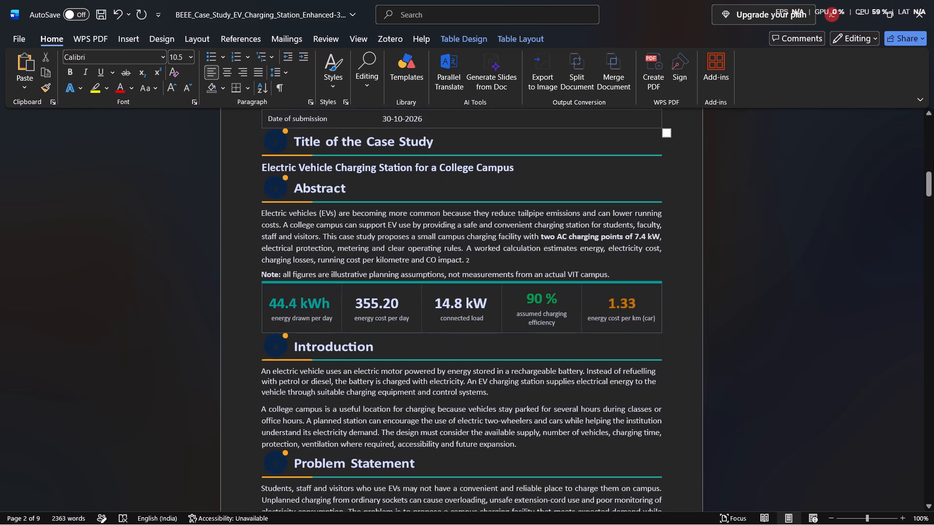
pyautogui.scroll(7, 820, 183)
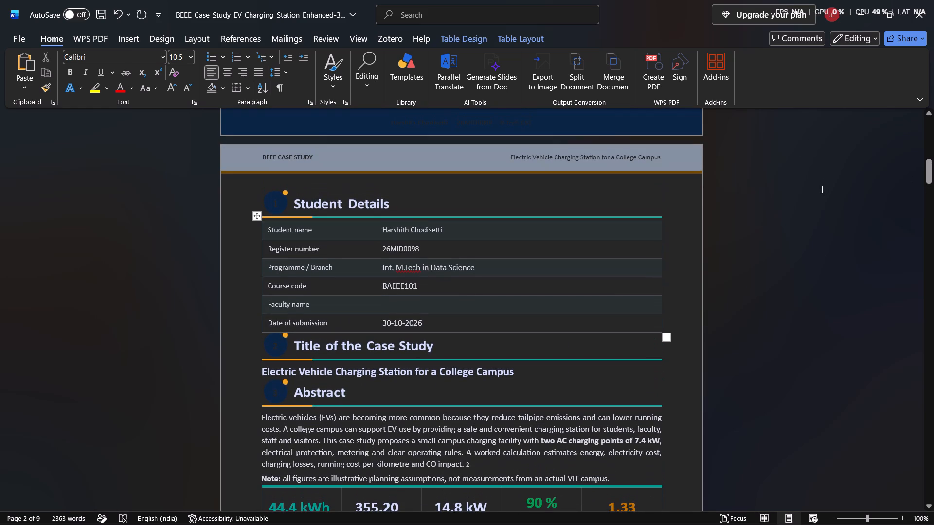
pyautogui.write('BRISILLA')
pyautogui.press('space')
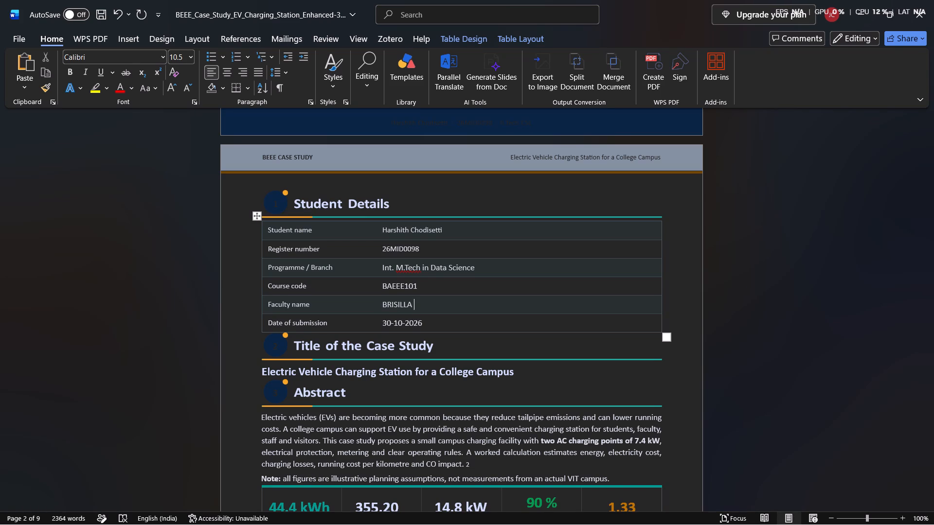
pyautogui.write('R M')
pyautogui.click(398, 302)
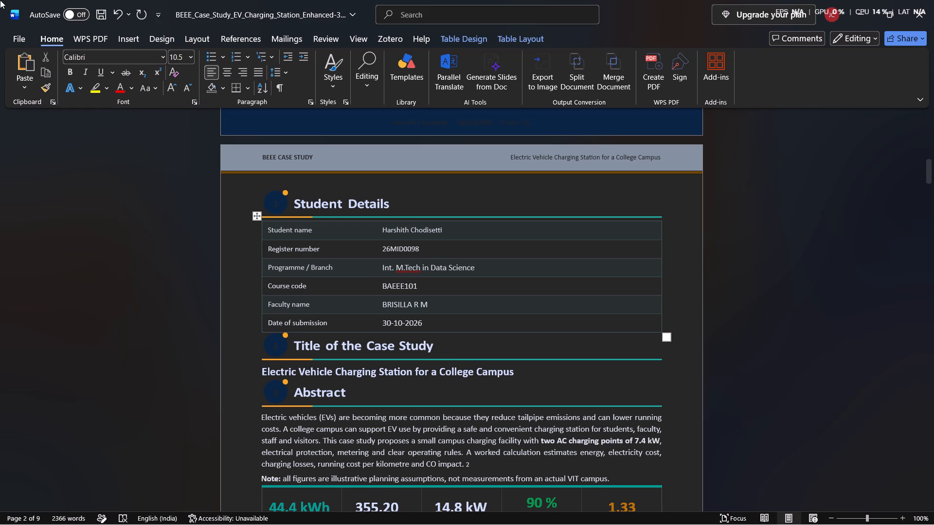
# Look through the whole case study from Student Details to the last appendix page, and return to the cover page.
pyautogui.scroll(-6, 456, 316)
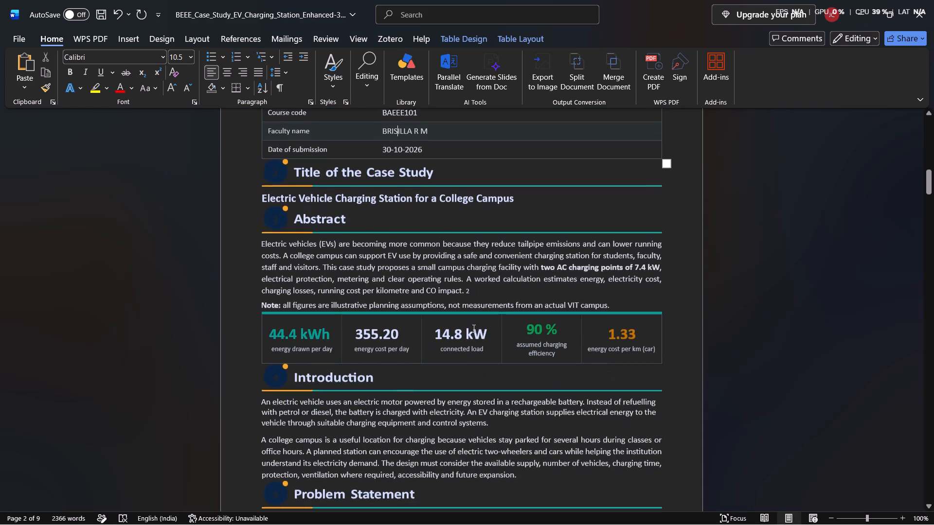
pyautogui.scroll(-4, 395, 356)
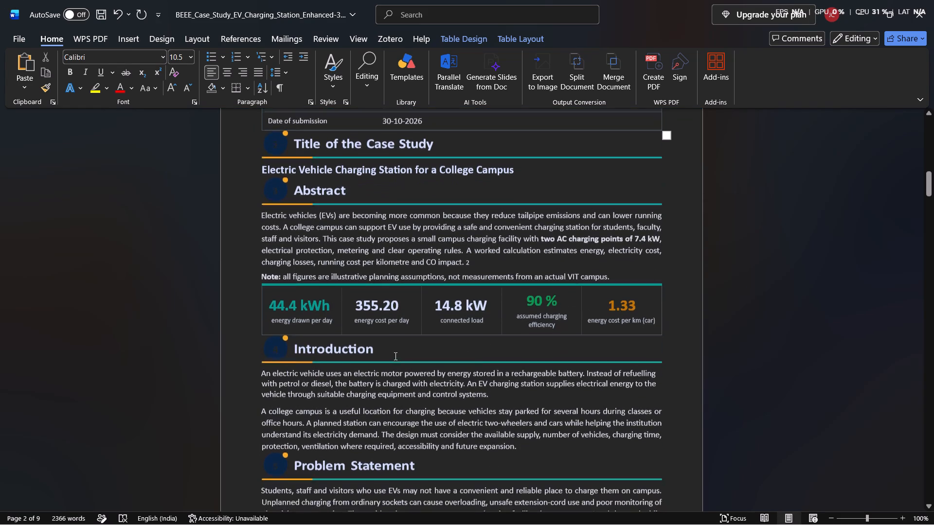
pyautogui.scroll(-13, 395, 356)
pyautogui.scroll(-18, 388, 359)
pyautogui.scroll(-6, 393, 368)
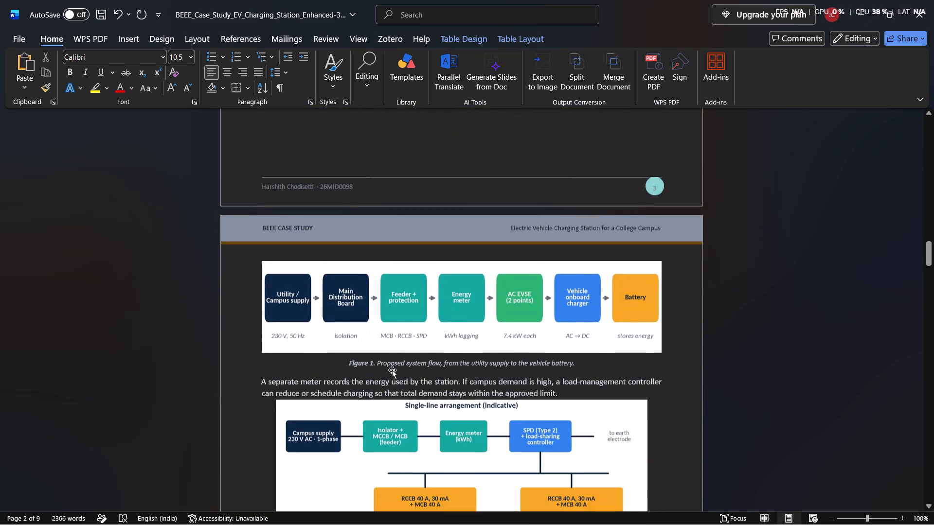
pyautogui.scroll(-13, 392, 381)
pyautogui.scroll(-15, 389, 393)
pyautogui.scroll(-18, 380, 385)
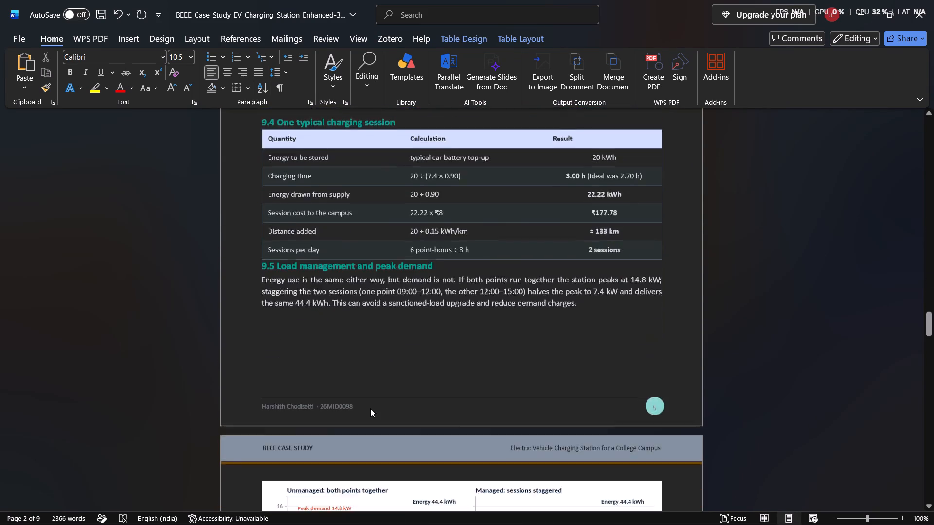
pyautogui.scroll(-16, 370, 408)
pyautogui.scroll(-20, 365, 413)
pyautogui.scroll(-10, 365, 413)
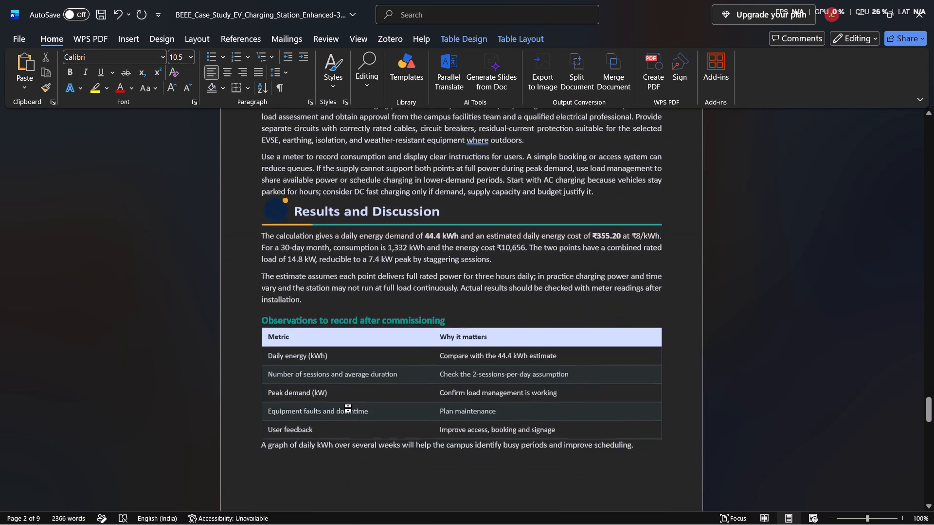
pyautogui.scroll(-2, 348, 408)
pyautogui.moveTo(933, 422); pyautogui.dragTo(933, 510)
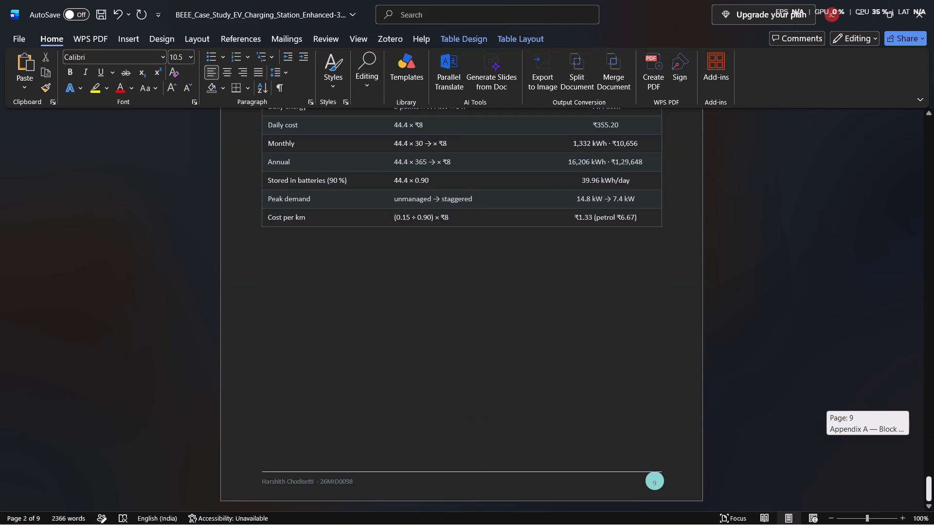
pyautogui.moveTo(933, 510); pyautogui.dragTo(933, 510)
pyautogui.moveTo(933, 510); pyautogui.dragTo(933, 190)
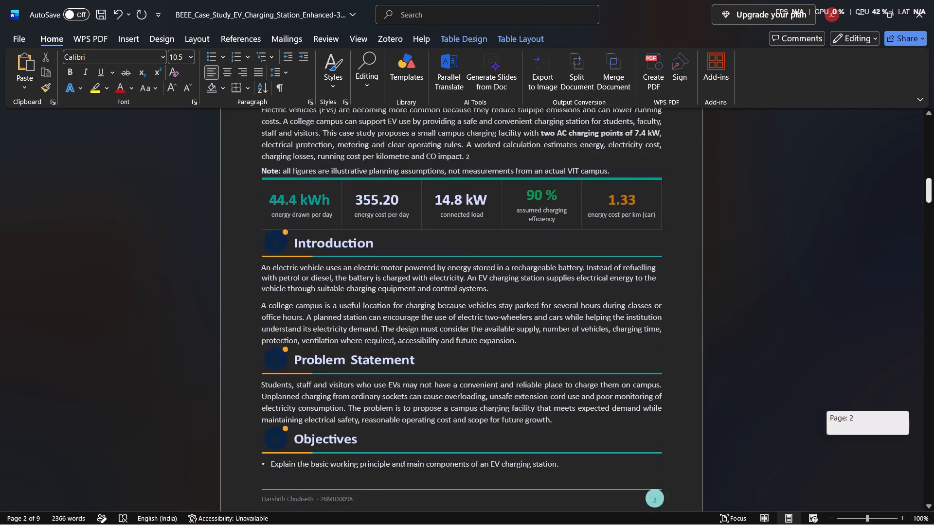
pyautogui.moveTo(933, 190); pyautogui.dragTo(933, 126)
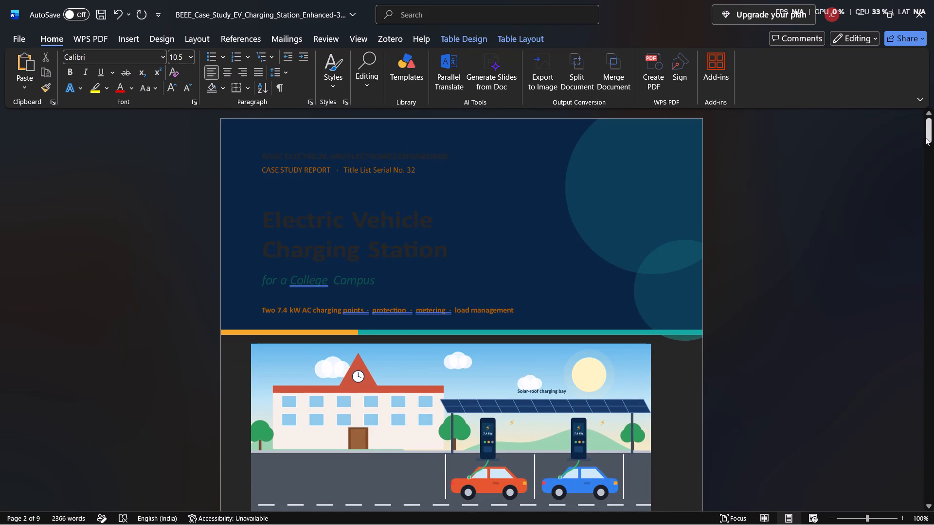
pyautogui.scroll(-3, 375, 269)
pyautogui.scroll(3, 374, 269)
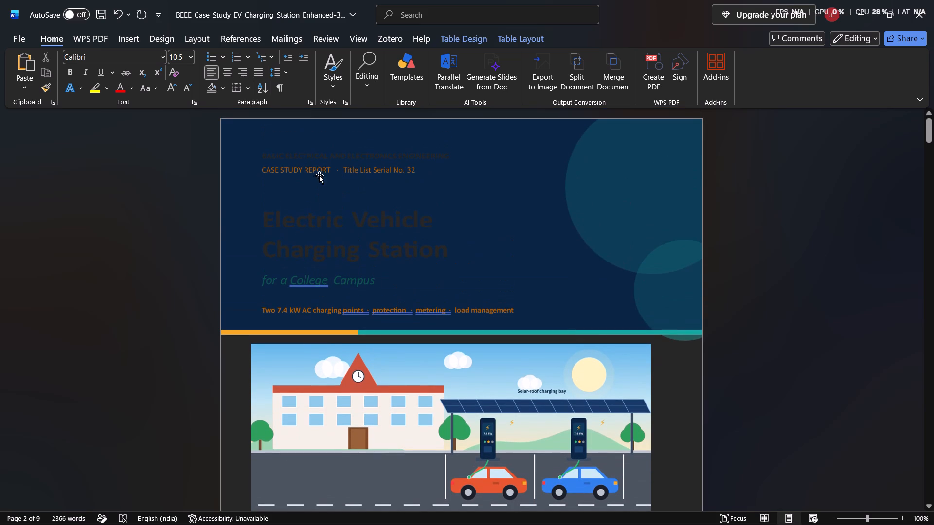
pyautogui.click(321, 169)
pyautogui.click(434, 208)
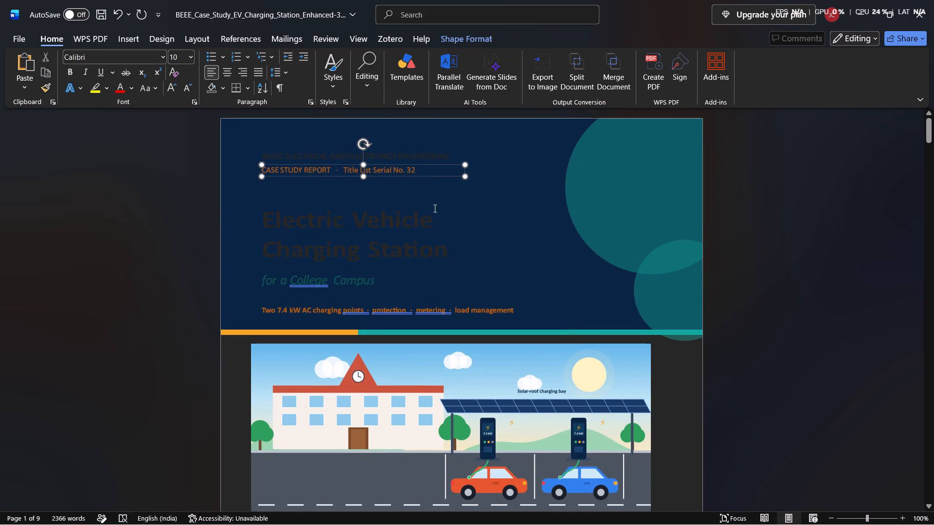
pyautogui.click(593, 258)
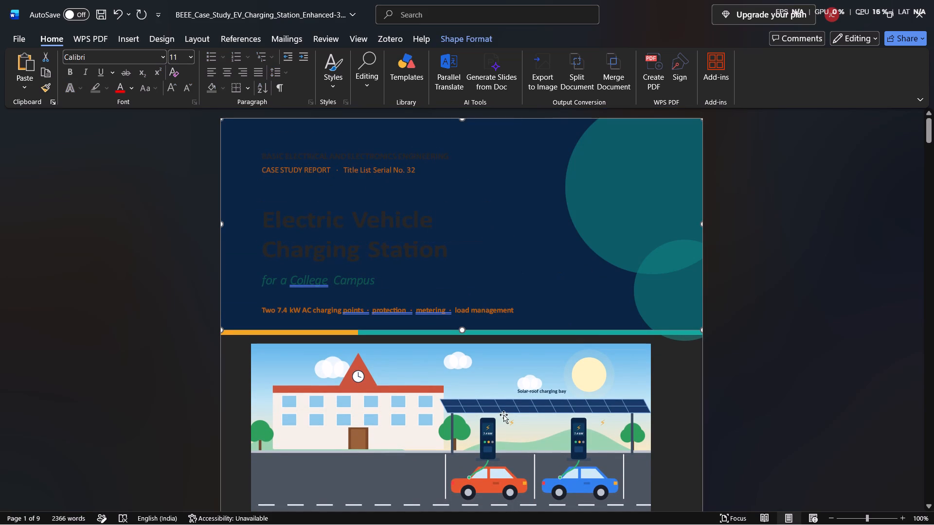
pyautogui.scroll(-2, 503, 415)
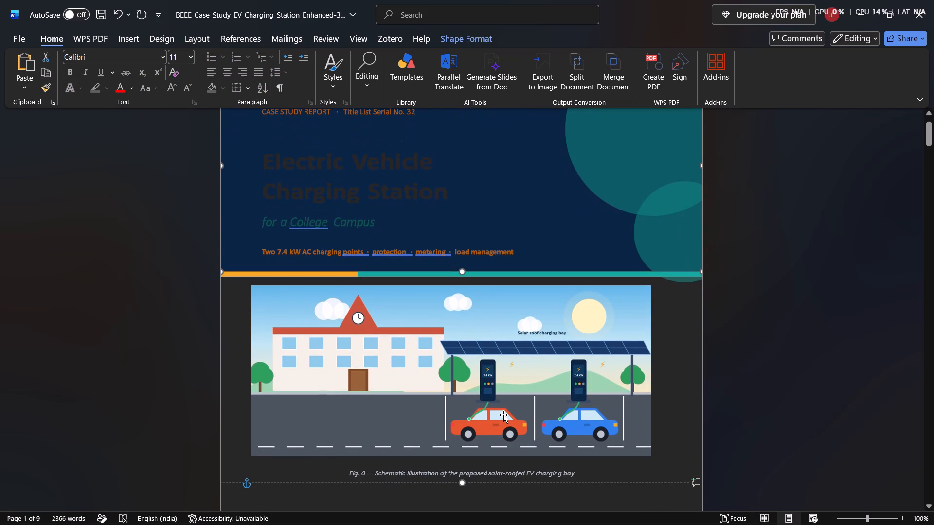
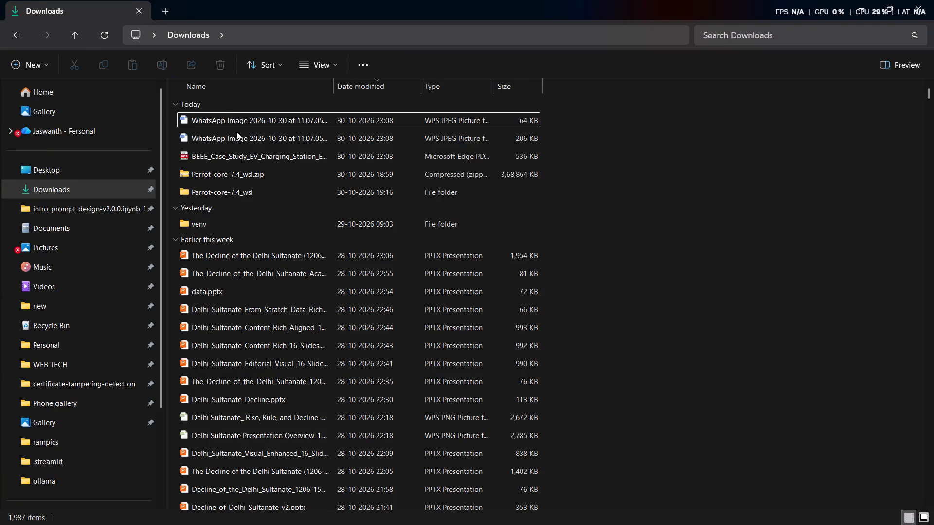
# Copy the two WhatsApp images dated 2026-10-30 from the Downloads folder.
pyautogui.moveTo(558, 144); pyautogui.dragTo(484, 117)
pyautogui.click(101, 67)
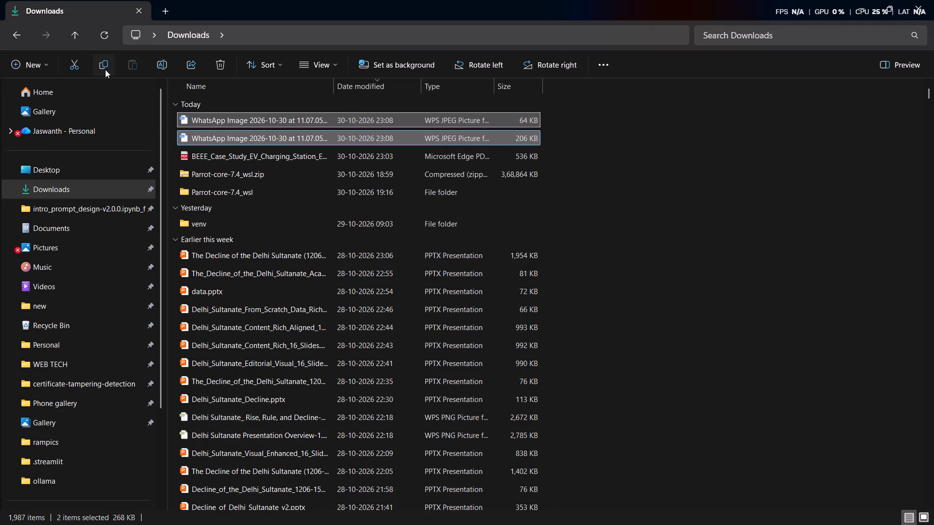
# Switch to the case study in Word and delete the solar-roofed EV charging bay illustration from the cover page.
pyautogui.click(697, 510)
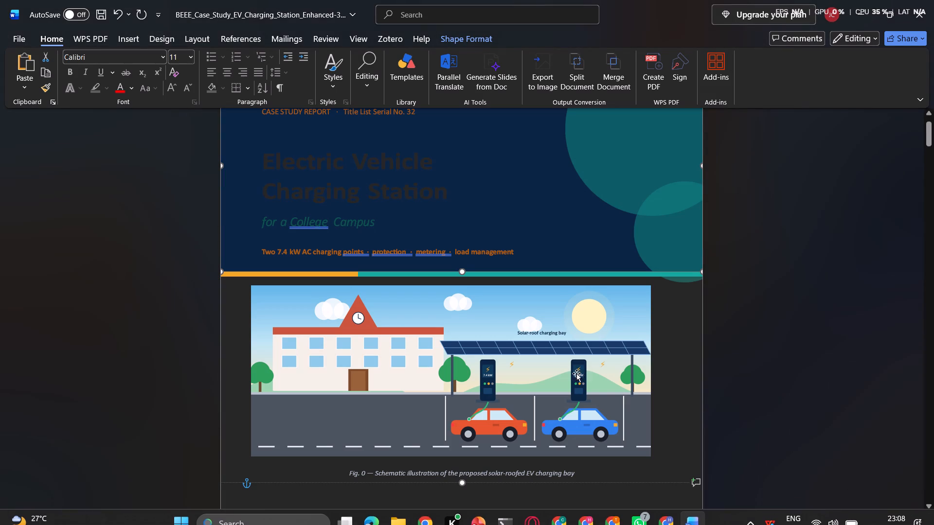
pyautogui.click(557, 376)
pyautogui.press('BackSpace')
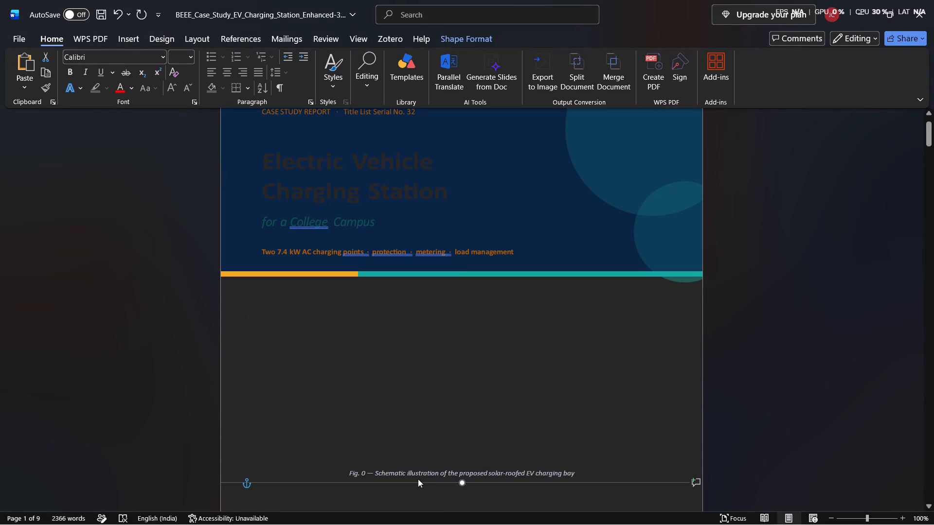
# Delete the "Fig. 0" caption text and its empty text box from the cover page.
pyautogui.click(401, 427)
pyautogui.moveTo(582, 472); pyautogui.dragTo(313, 481)
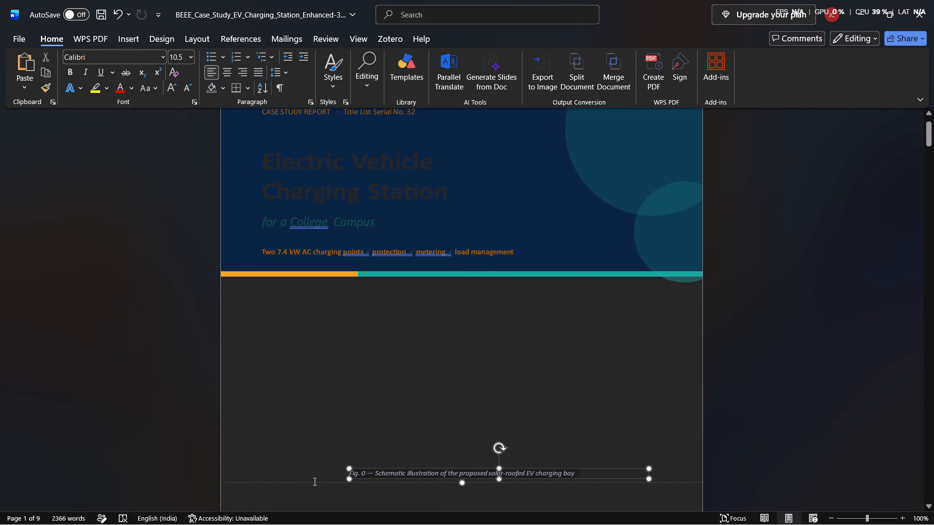
pyautogui.moveTo(313, 481); pyautogui.dragTo(313, 481)
pyautogui.press('BackSpace')
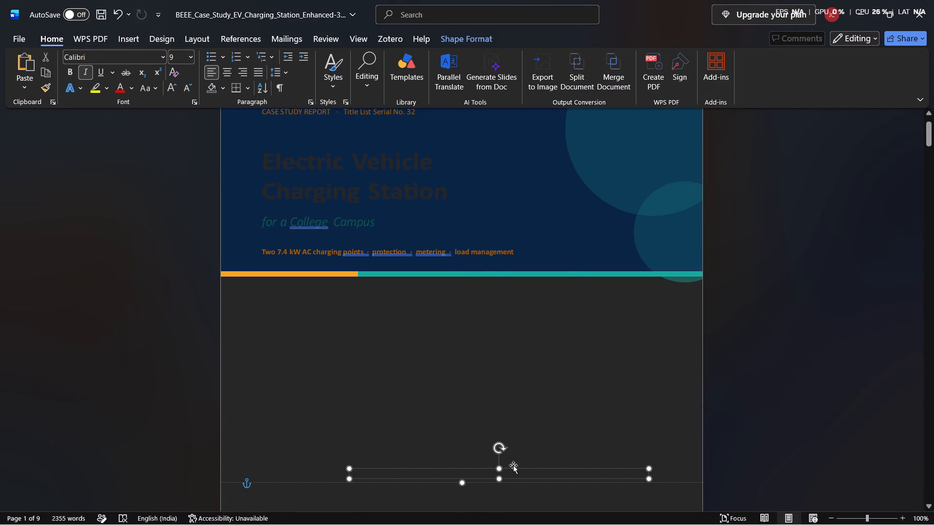
pyautogui.click(521, 468)
pyautogui.press('BackSpace')
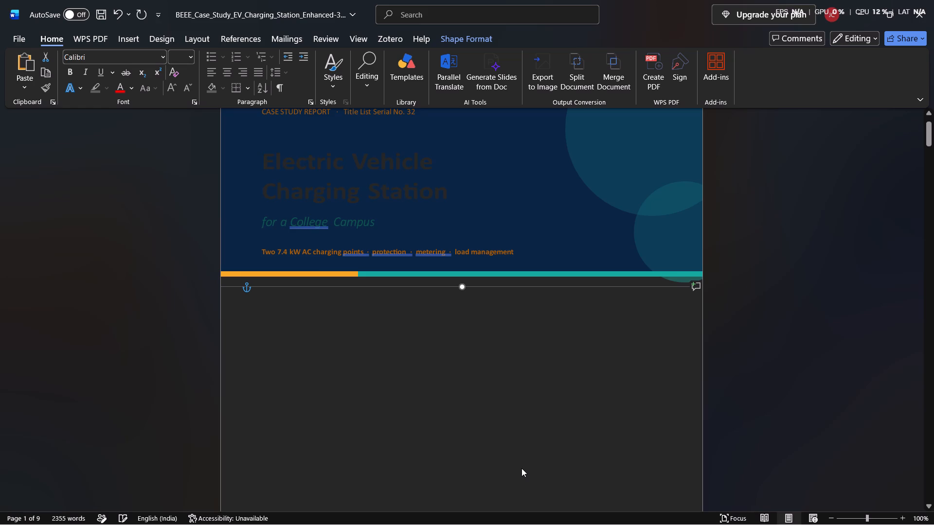
# Place the insertion point in the empty area below the cover page's title banner.
pyautogui.scroll(-3, 520, 471)
pyautogui.click(375, 271)
pyautogui.click(308, 241)
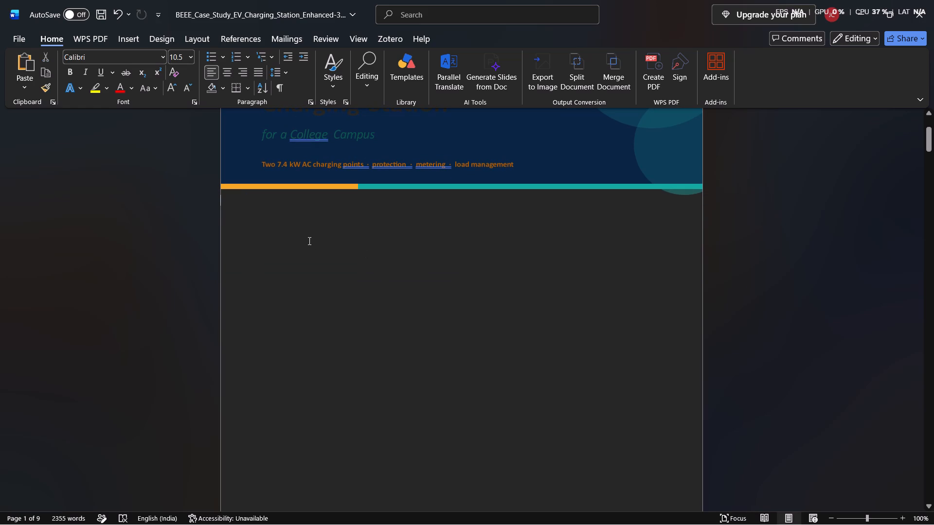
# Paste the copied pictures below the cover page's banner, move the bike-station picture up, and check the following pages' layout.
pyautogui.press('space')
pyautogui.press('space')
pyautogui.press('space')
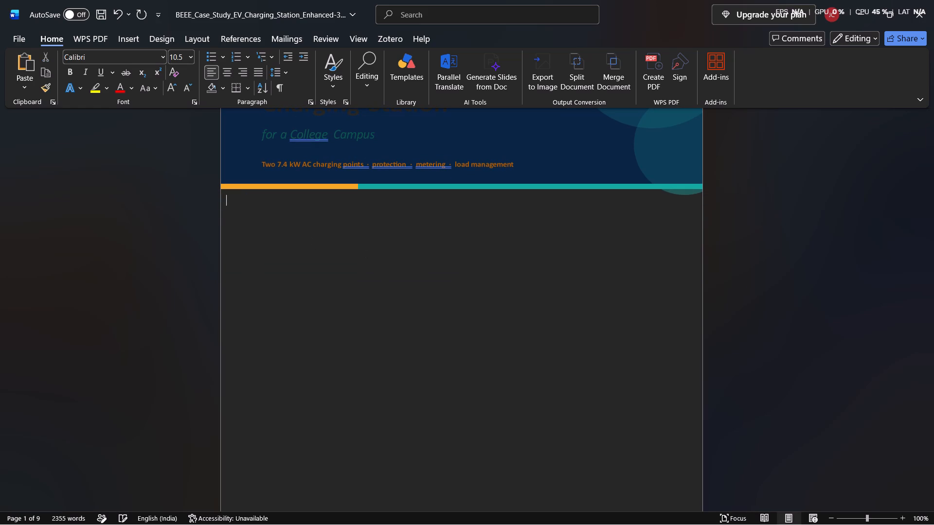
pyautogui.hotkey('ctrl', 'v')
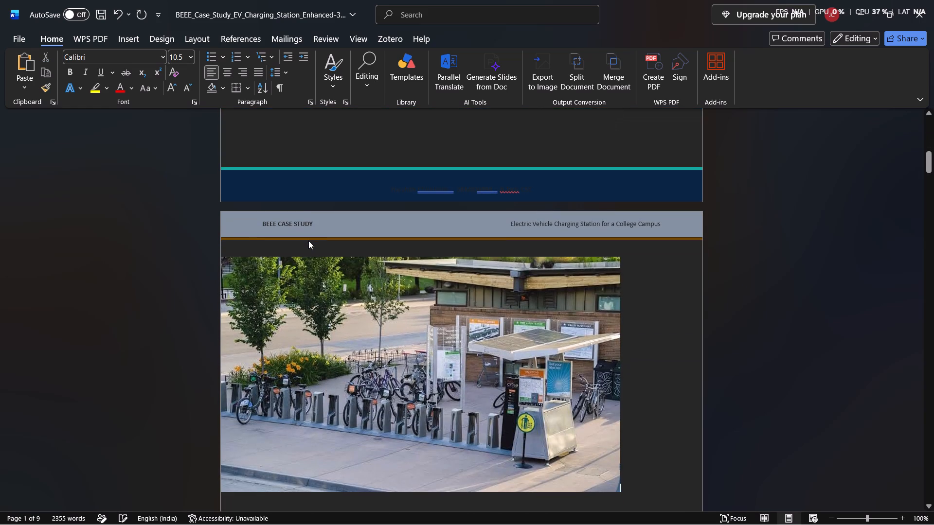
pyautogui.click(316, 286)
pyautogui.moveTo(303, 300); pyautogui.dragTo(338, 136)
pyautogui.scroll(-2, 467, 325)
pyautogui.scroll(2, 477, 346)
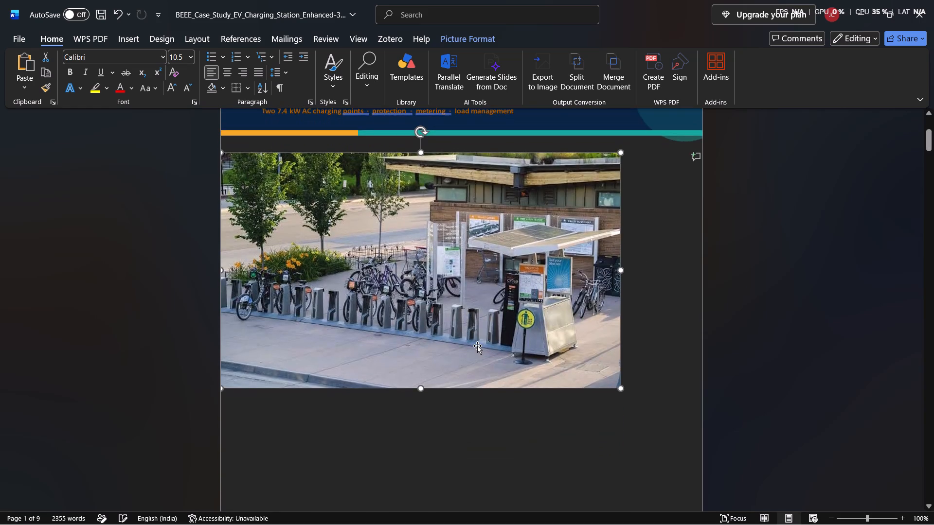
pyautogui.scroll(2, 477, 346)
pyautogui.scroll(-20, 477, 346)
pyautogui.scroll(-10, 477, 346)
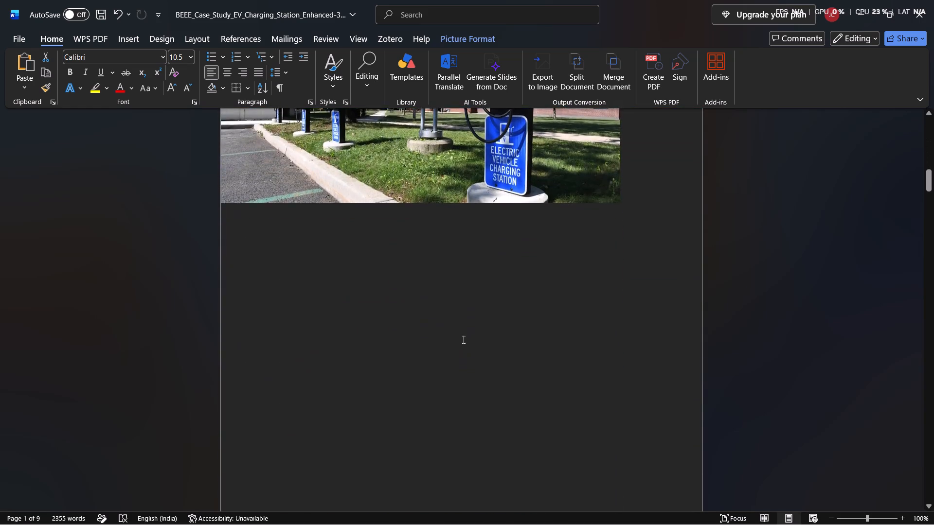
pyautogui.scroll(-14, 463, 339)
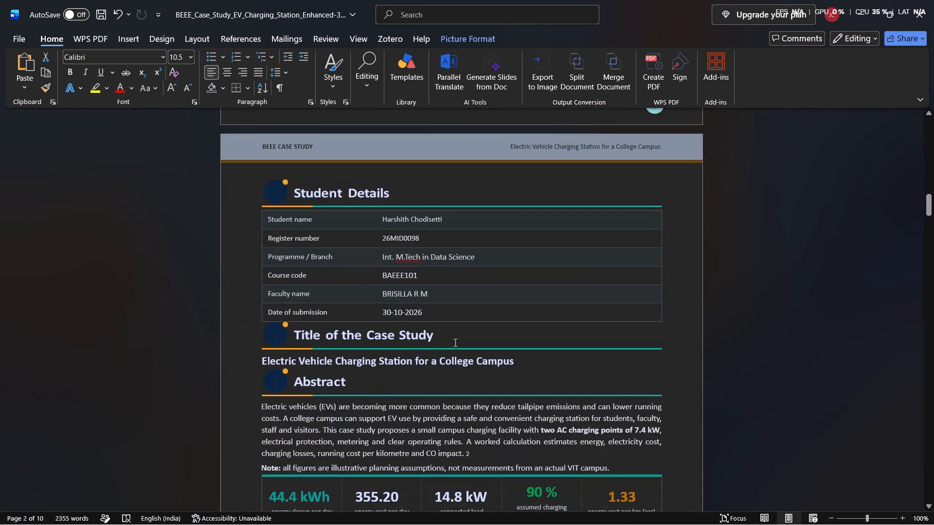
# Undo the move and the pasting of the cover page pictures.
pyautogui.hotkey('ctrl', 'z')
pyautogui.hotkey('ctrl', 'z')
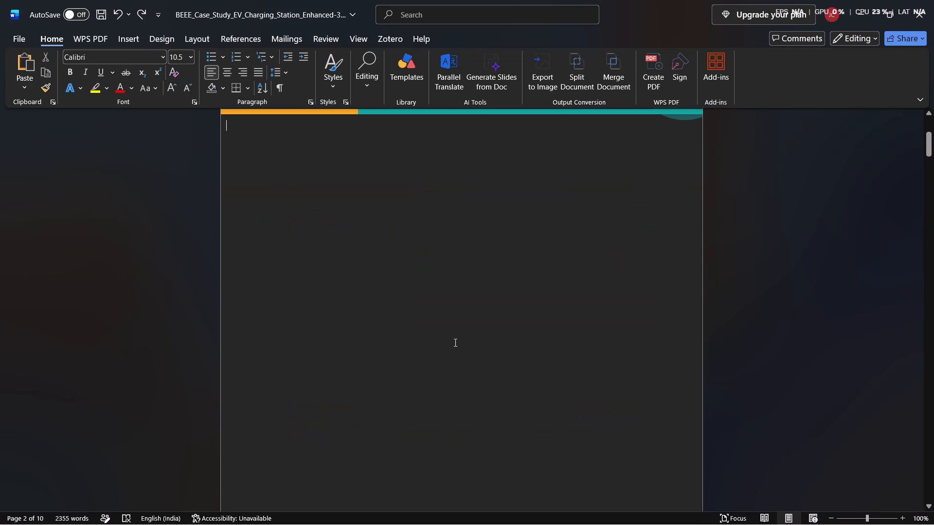
# Check the layout of the cover page and the following pages down to Objectives, and return to the cover page.
pyautogui.scroll(-6, 435, 333)
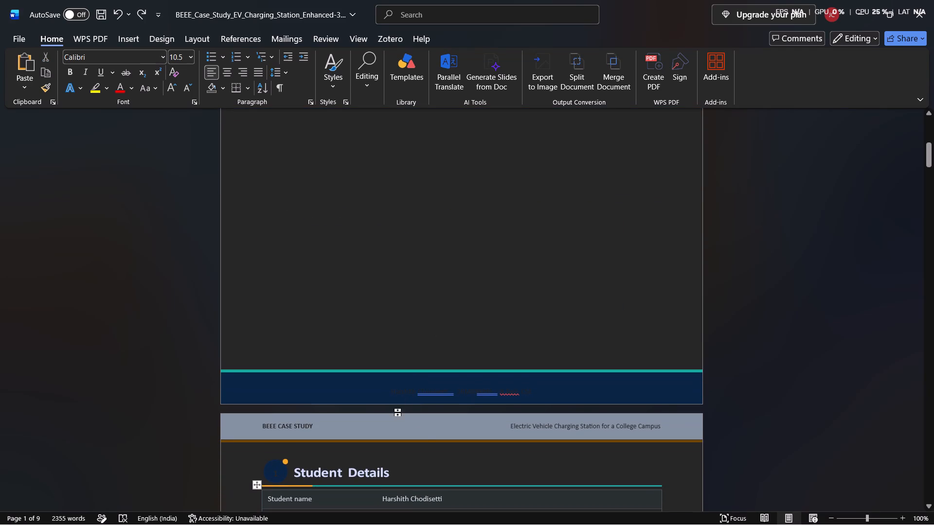
pyautogui.scroll(-17, 456, 440)
pyautogui.scroll(-7, 448, 447)
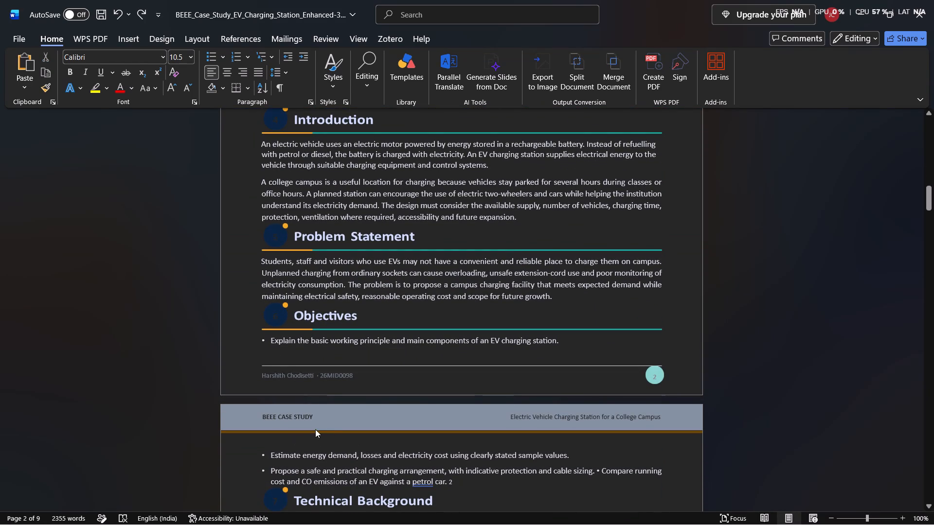
pyautogui.scroll(19, 453, 410)
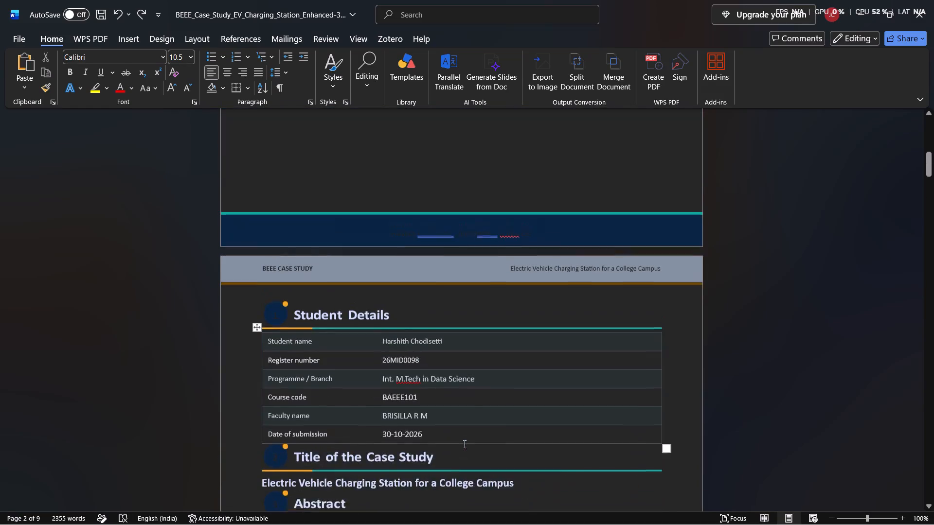
pyautogui.scroll(16, 433, 309)
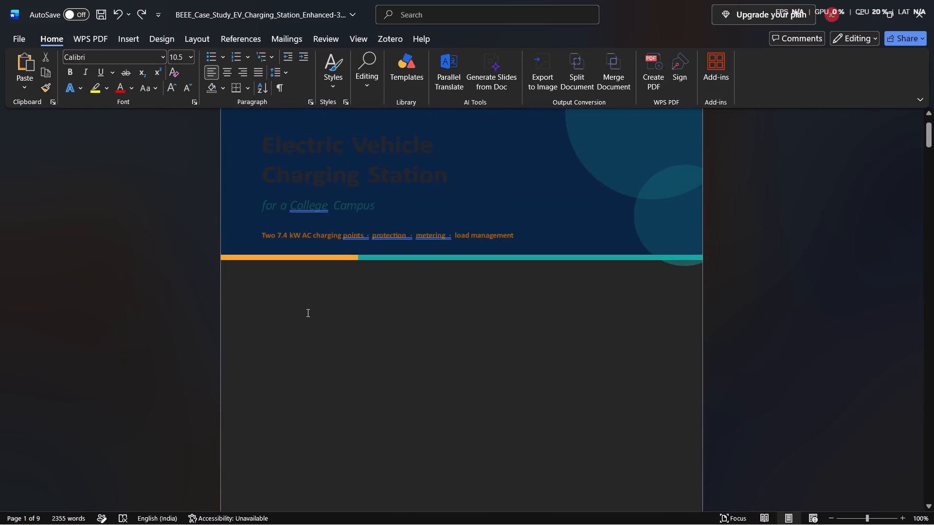
# Switch to the Downloads folder in File Explorer and copy only the 64 KB WhatsApp image.
pyautogui.press('super+v')
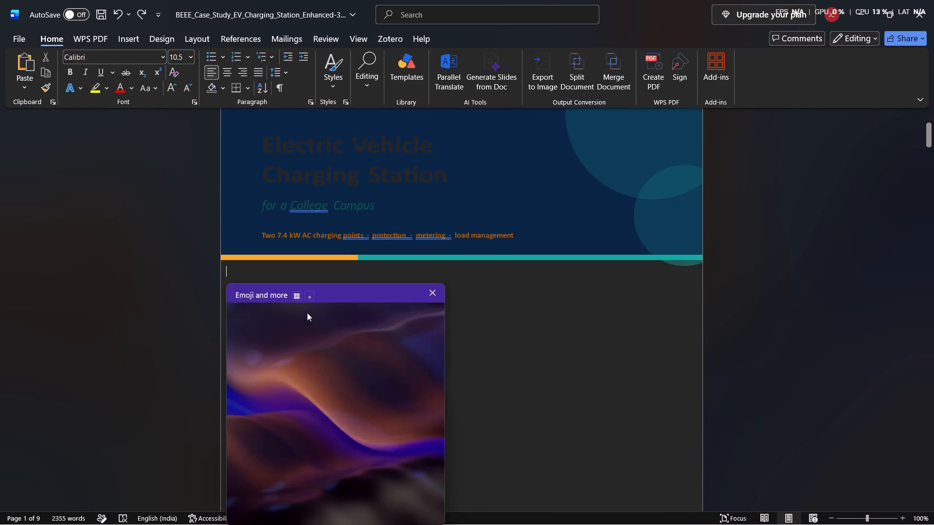
pyautogui.click(435, 287)
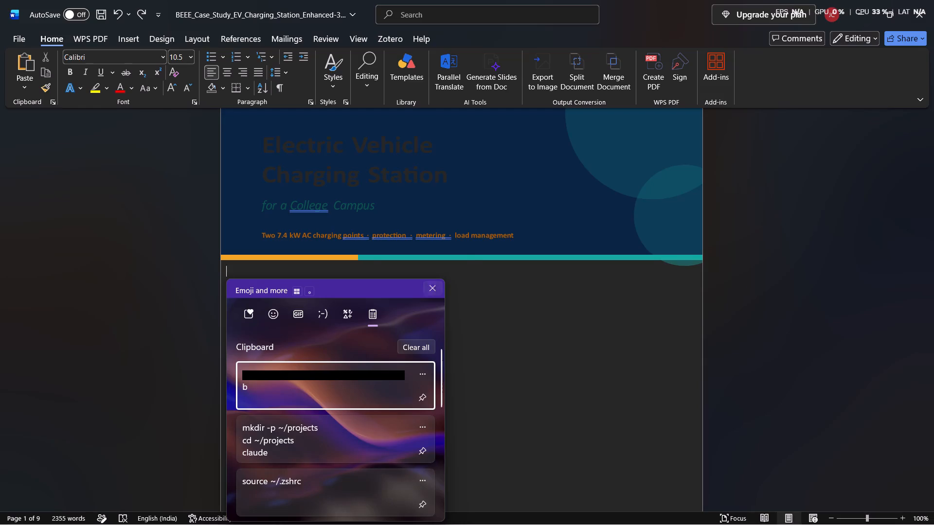
pyautogui.hotkey('alt', 'Tab')
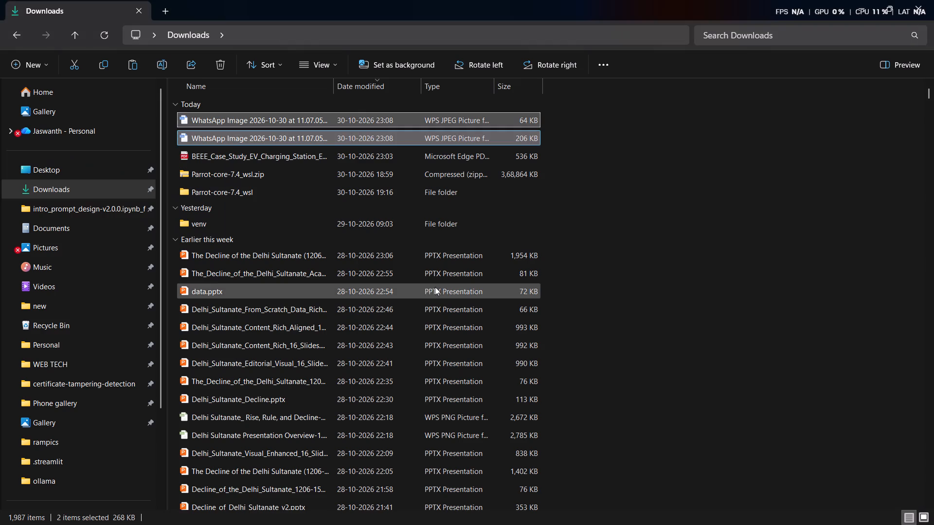
pyautogui.click(584, 140)
pyautogui.click(525, 122)
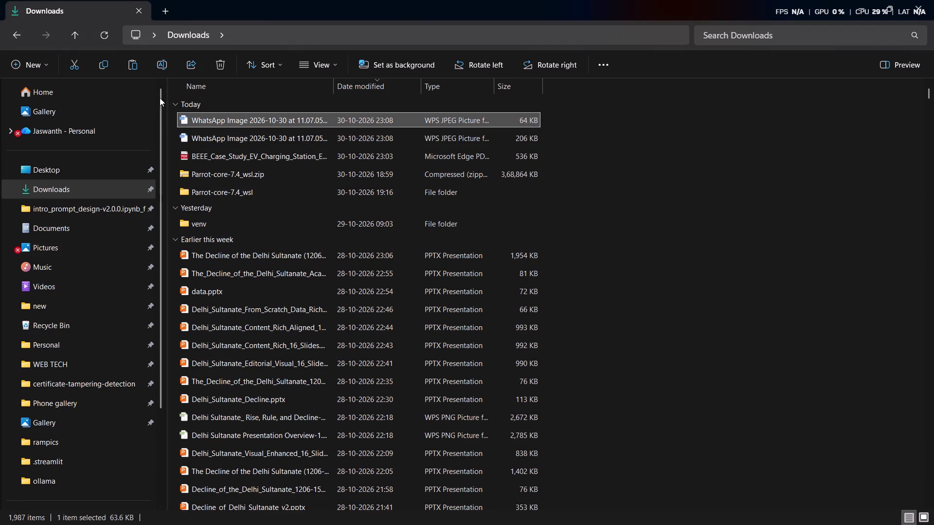
pyautogui.click(99, 58)
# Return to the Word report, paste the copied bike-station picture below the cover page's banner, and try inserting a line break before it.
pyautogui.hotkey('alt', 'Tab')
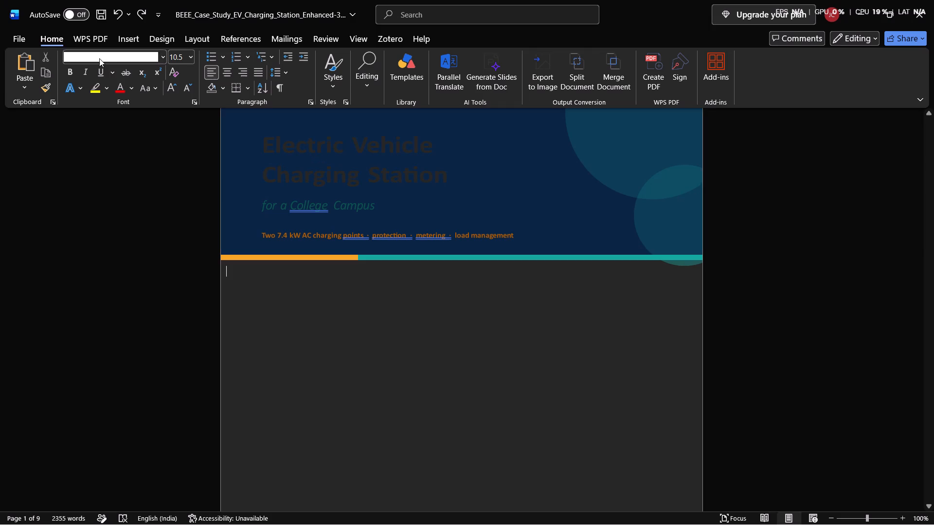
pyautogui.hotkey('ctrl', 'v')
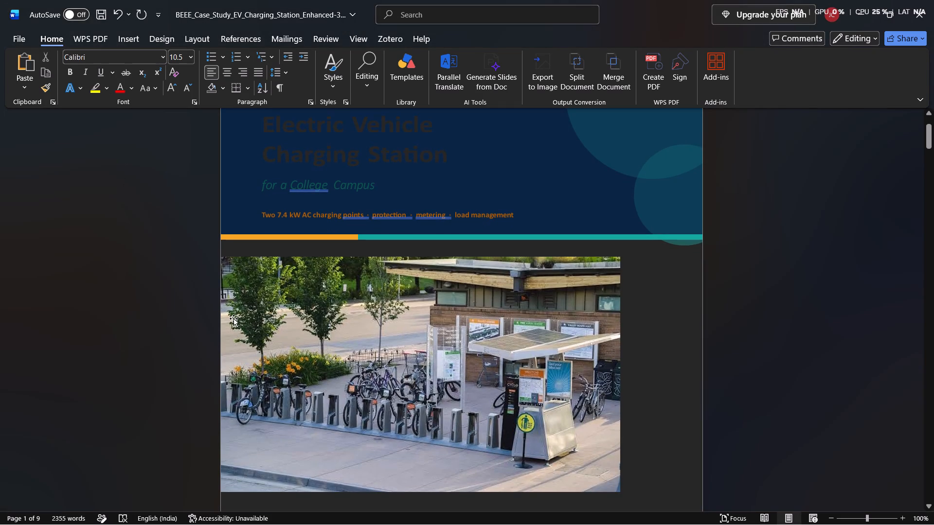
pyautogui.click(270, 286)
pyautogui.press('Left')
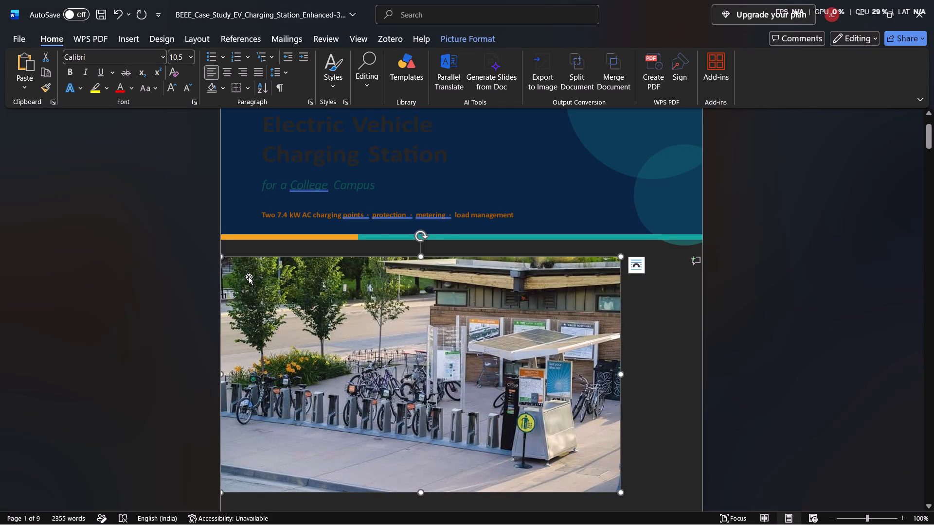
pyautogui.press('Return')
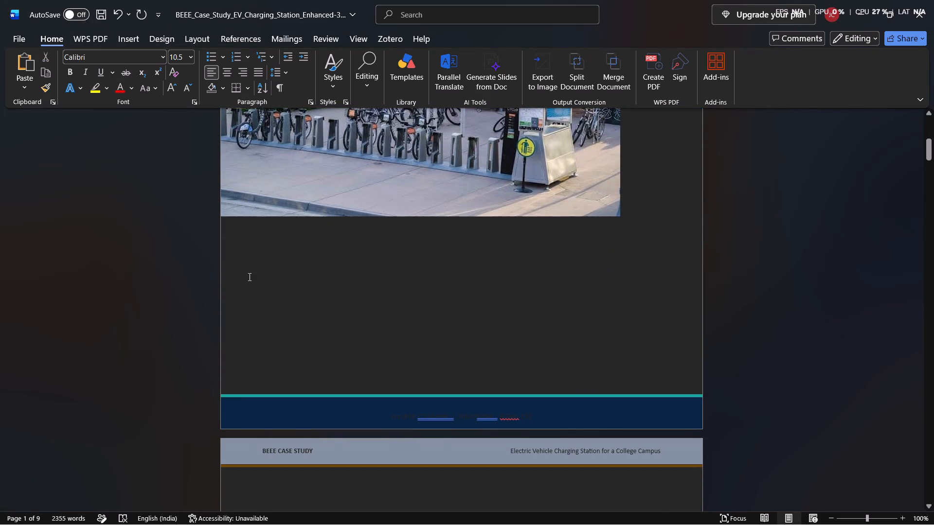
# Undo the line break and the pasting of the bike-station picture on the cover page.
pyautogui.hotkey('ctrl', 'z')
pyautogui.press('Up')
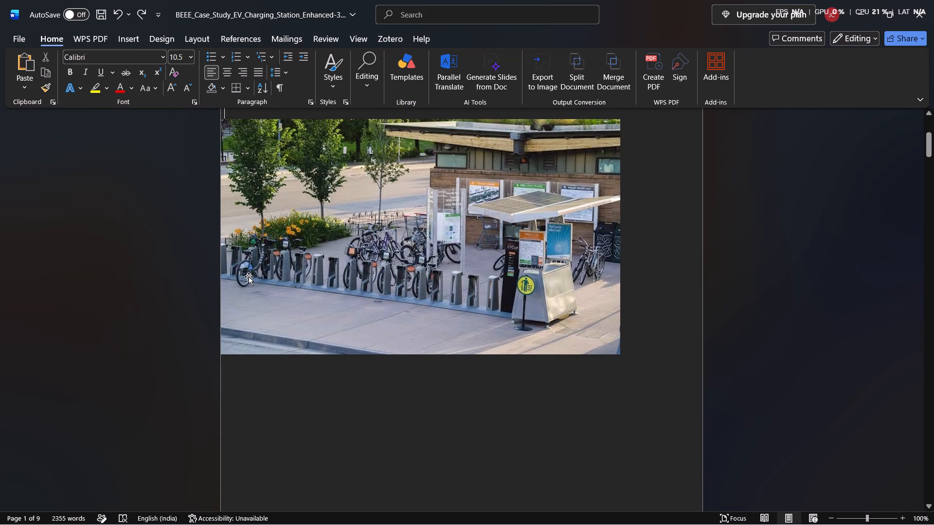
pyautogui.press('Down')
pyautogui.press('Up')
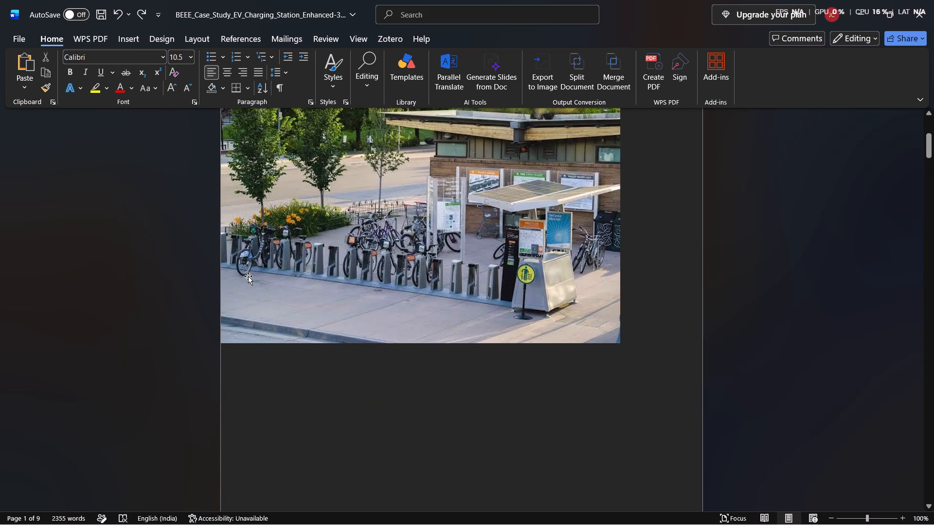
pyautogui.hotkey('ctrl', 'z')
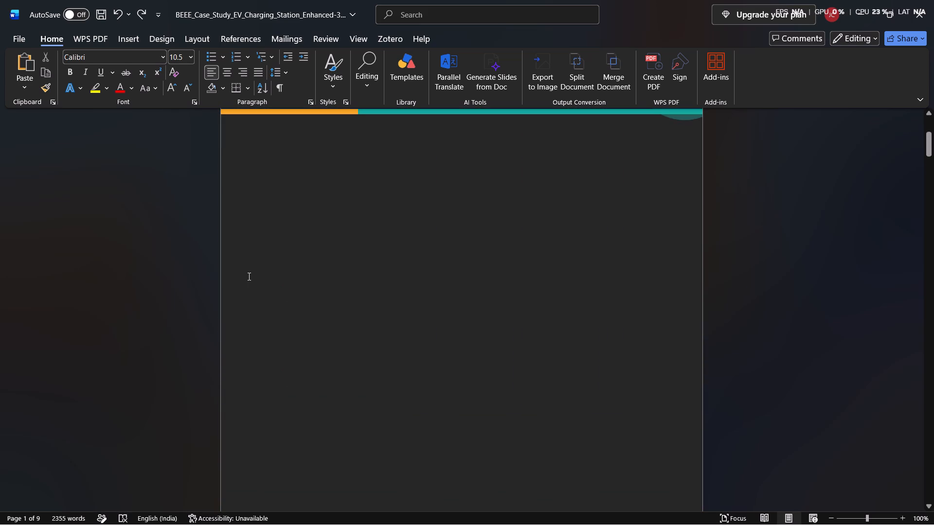
# Indent the blank line below the cover banner with a run of twenty spaces.
pyautogui.press('space')
pyautogui.press('space')
pyautogui.press('space')
pyautogui.press('space')
pyautogui.press('space')
pyautogui.press('space')
pyautogui.press('space')
pyautogui.press('space')
pyautogui.press('space')
pyautogui.press('space')
pyautogui.press('space')
pyautogui.press('space')
pyautogui.press('space')
pyautogui.press('space')
pyautogui.press('space')
pyautogui.press('space')
pyautogui.press('space')
pyautogui.press('space')
pyautogui.press('space')
pyautogui.press('space')
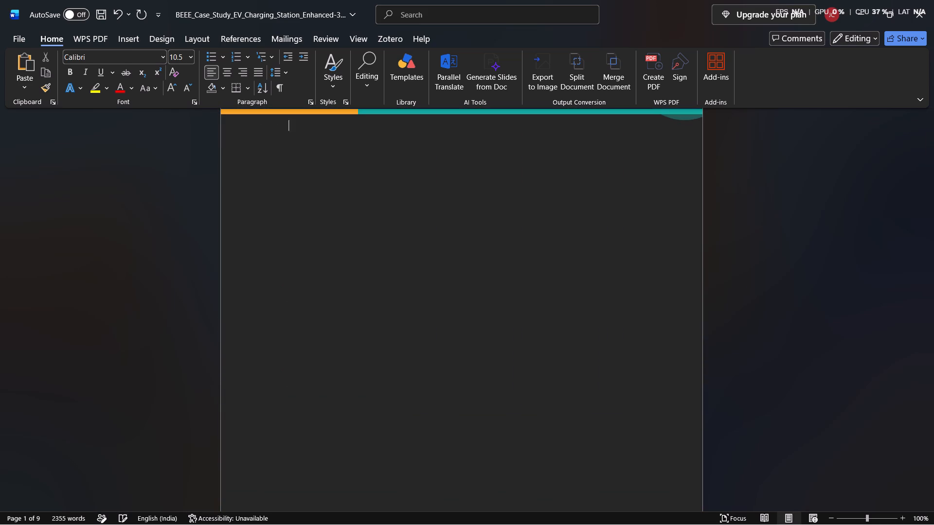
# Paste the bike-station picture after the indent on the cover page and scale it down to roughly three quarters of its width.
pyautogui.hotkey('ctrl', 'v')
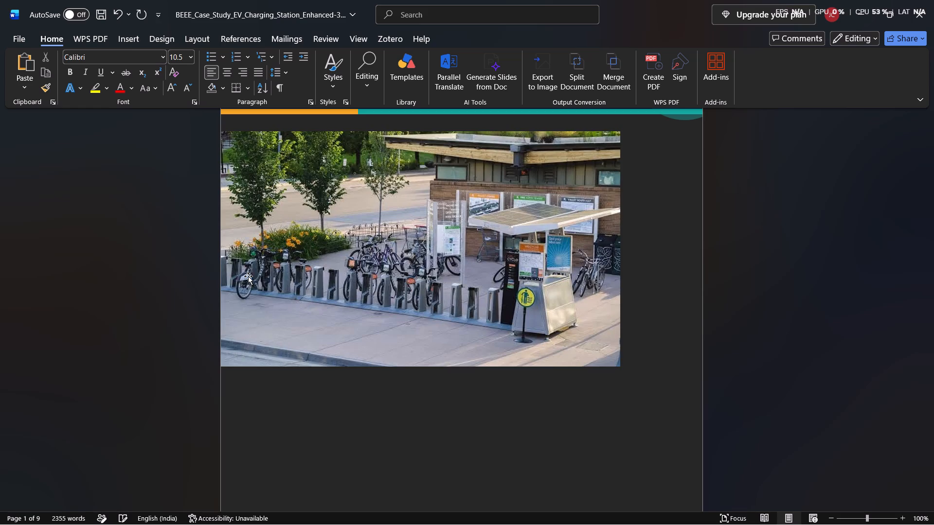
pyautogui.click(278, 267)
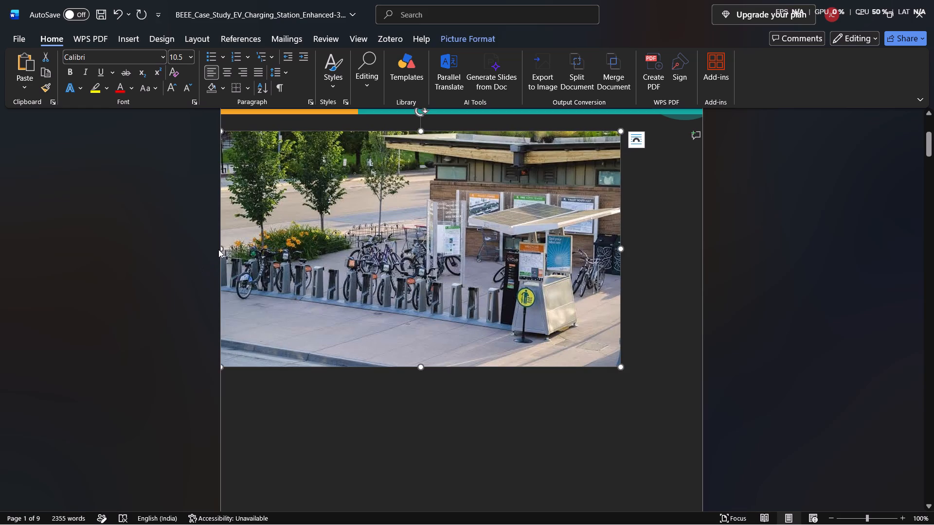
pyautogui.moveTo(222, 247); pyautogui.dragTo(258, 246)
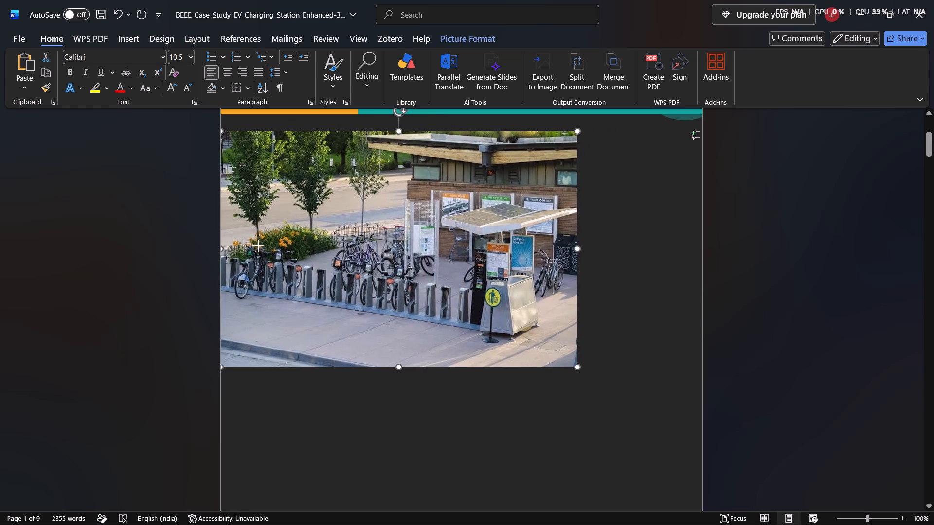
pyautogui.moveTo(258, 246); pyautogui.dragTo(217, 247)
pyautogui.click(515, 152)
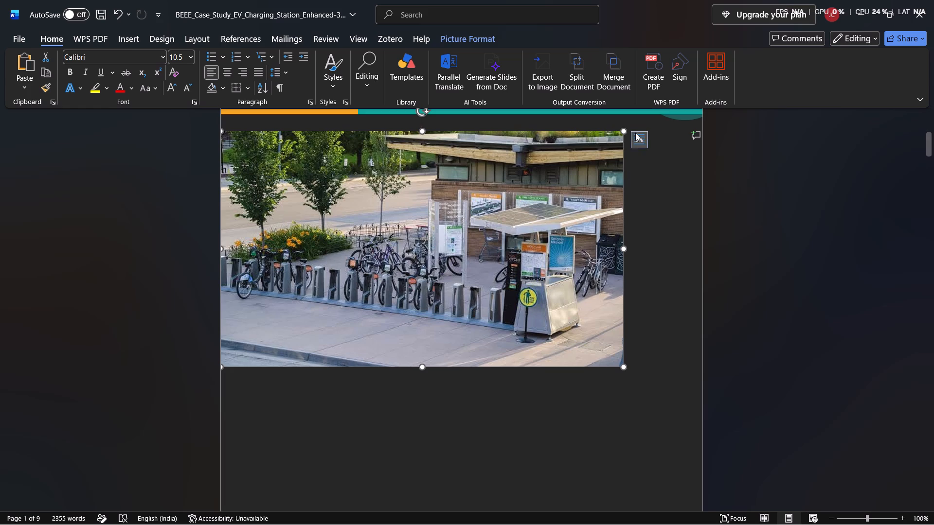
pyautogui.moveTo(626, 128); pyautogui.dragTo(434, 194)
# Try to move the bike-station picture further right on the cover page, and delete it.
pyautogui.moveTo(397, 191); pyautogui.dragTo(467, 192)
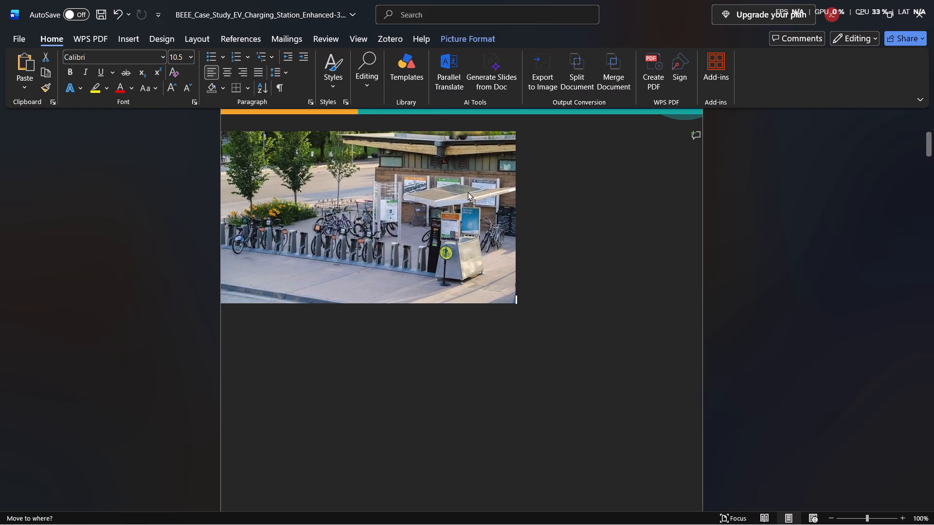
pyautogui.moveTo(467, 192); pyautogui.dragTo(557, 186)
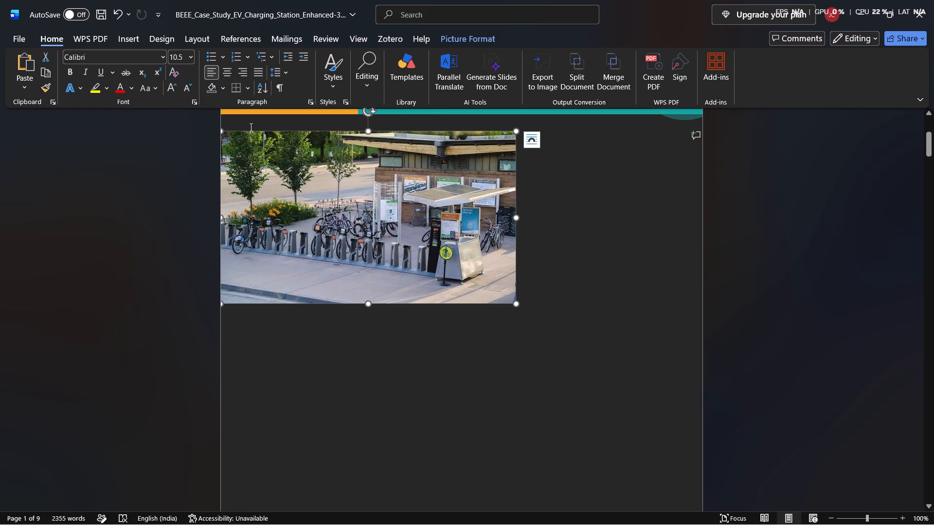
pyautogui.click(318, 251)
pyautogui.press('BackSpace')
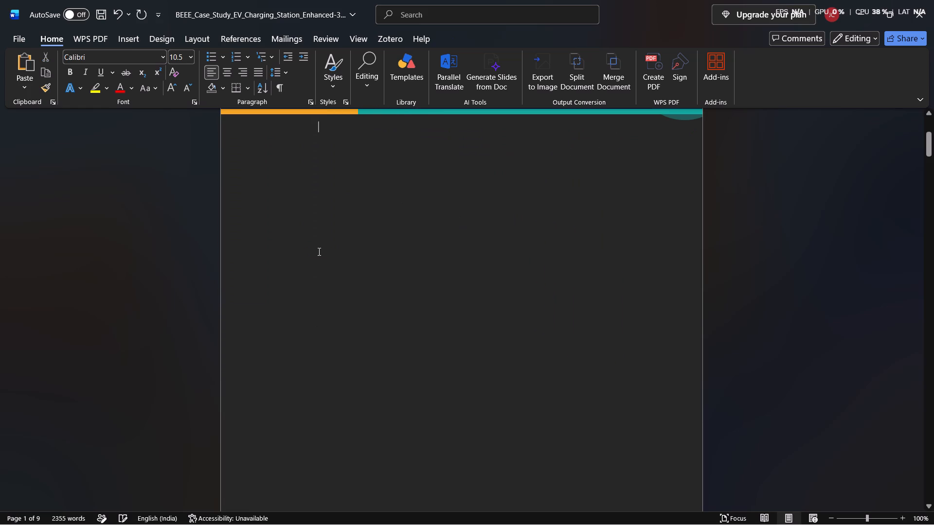
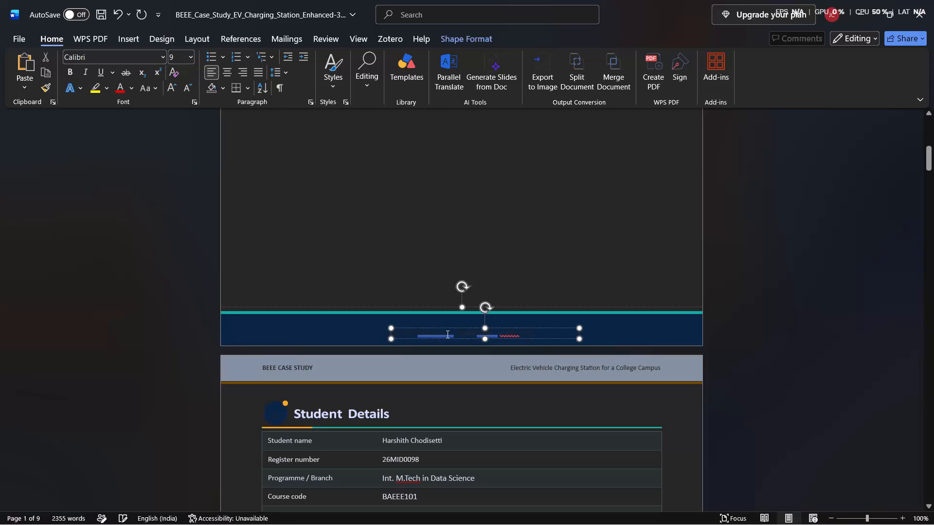
# Delete the last words of the text line in the banner at the bottom of the cover page.
pyautogui.click(531, 333)
pyautogui.moveTo(531, 333); pyautogui.dragTo(498, 329)
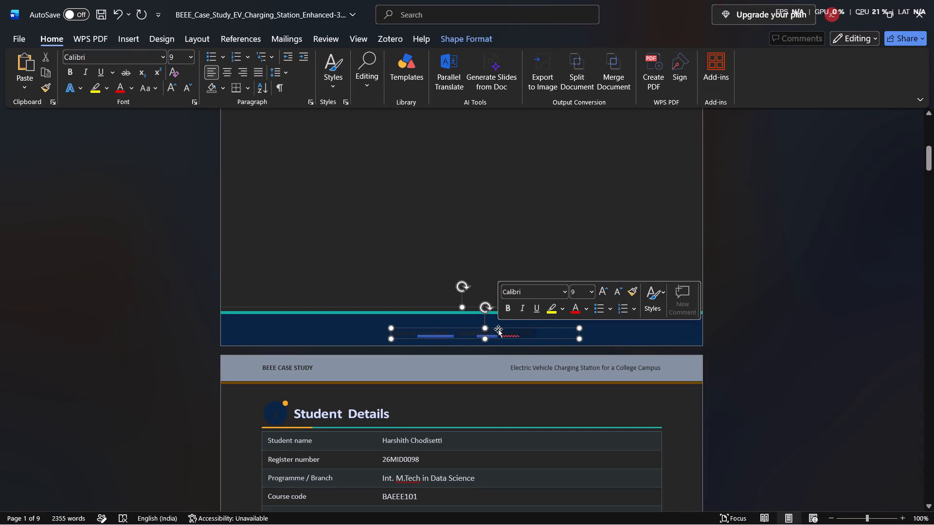
pyautogui.press('BackSpace')
# Skim the pages from Student Details to Technical Background, and return to the blank area of the cover page.
pyautogui.scroll(-17, 577, 420)
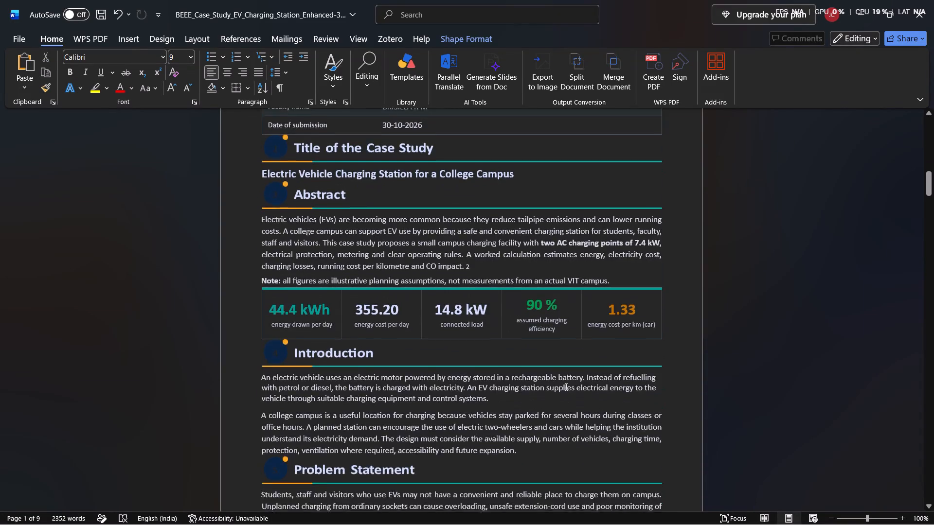
pyautogui.scroll(-12, 565, 386)
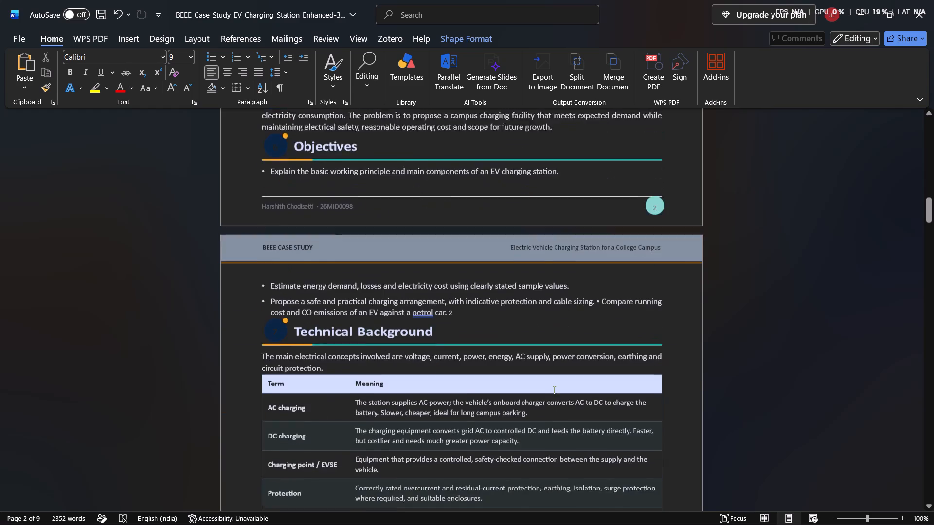
pyautogui.scroll(-13, 553, 390)
pyautogui.scroll(20, 550, 387)
pyautogui.scroll(9, 550, 387)
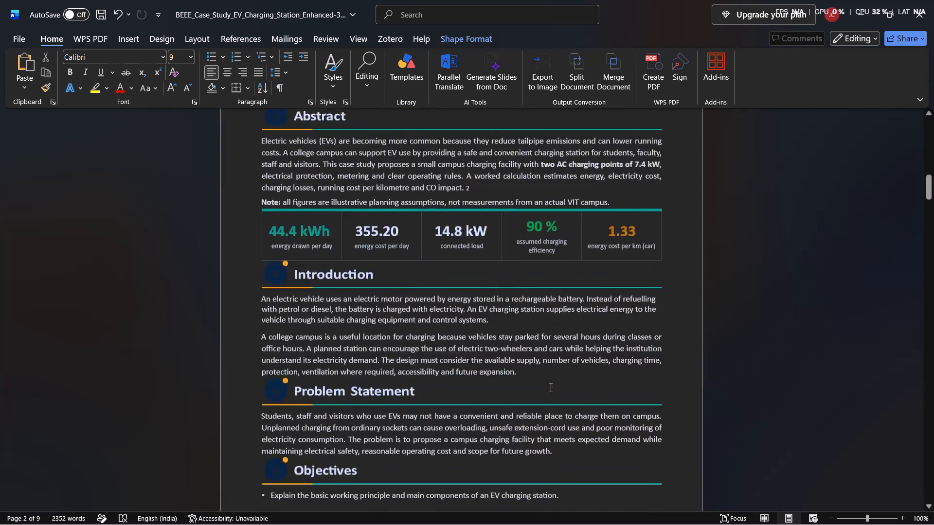
pyautogui.scroll(11, 550, 387)
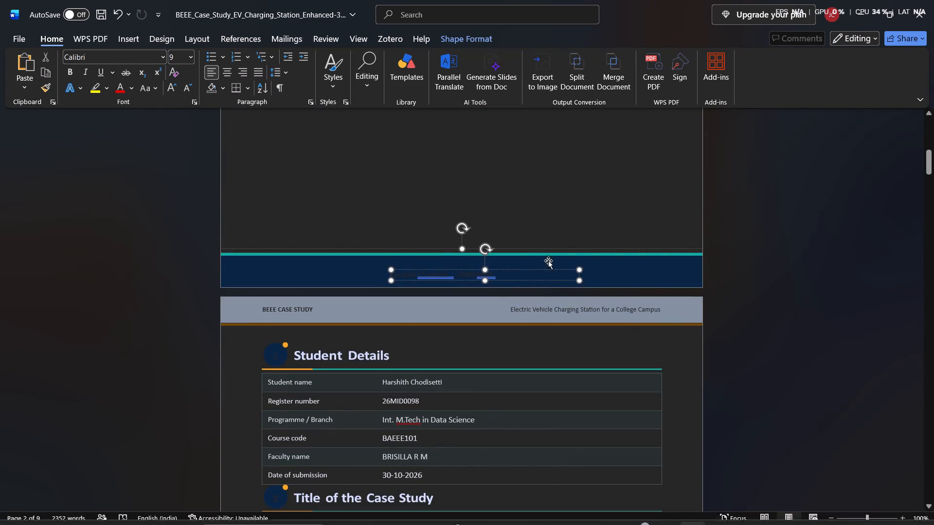
pyautogui.click(526, 200)
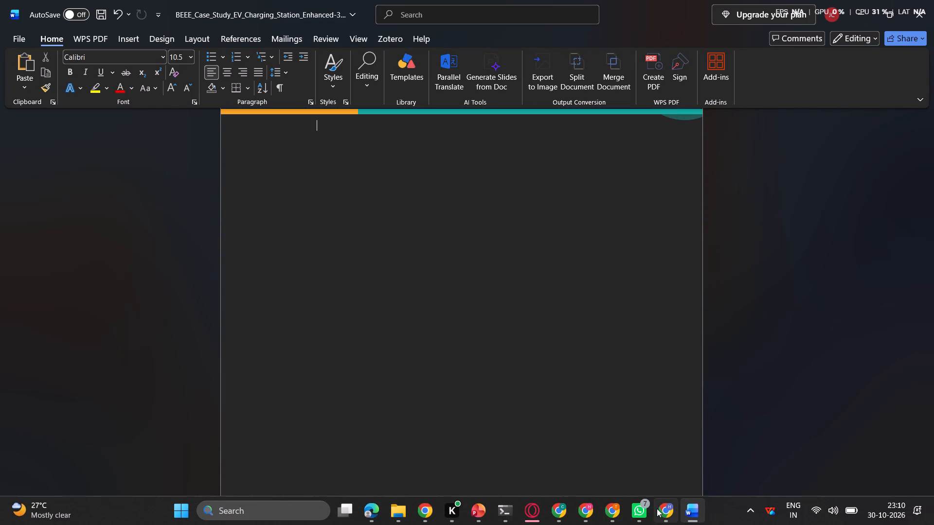
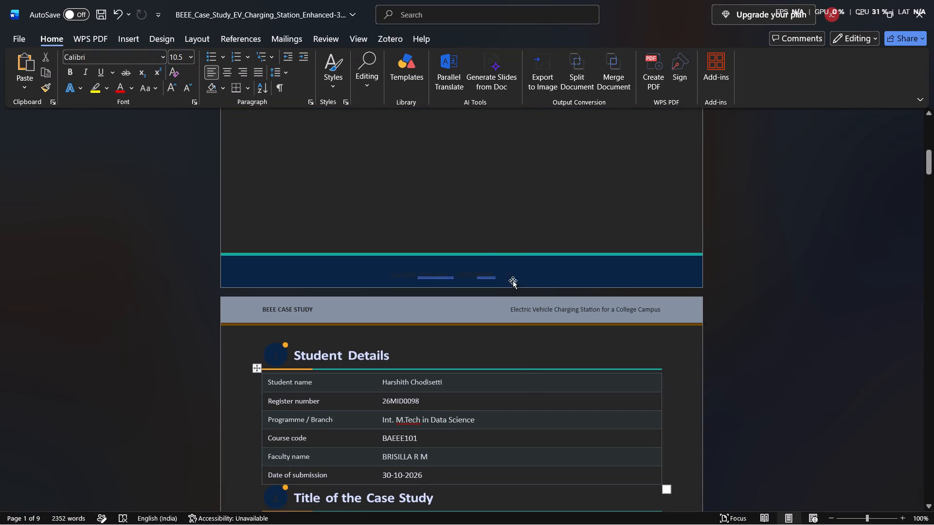
# Copy the Programme / Branch entry "Int. M.Tech in Data Science" to the end of the cover page's bottom banner text, keeping text only.
pyautogui.click(517, 277)
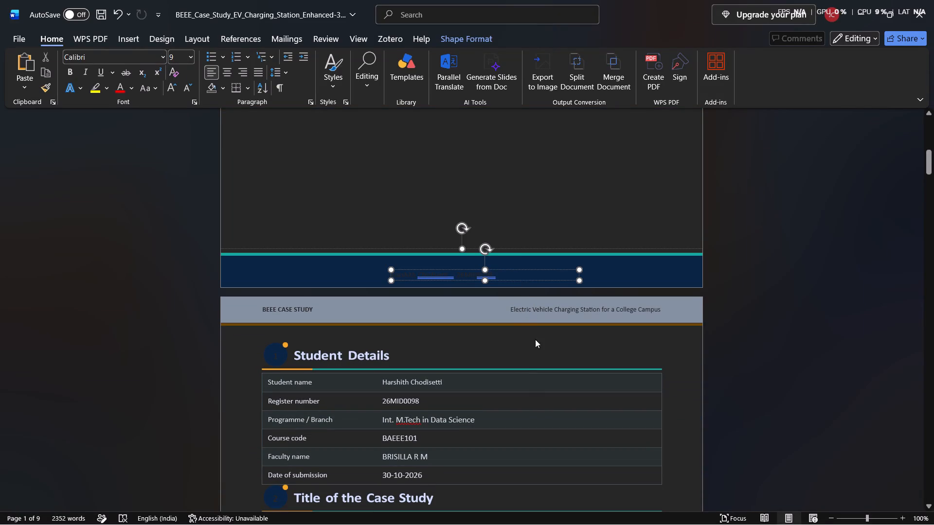
pyautogui.moveTo(493, 420); pyautogui.dragTo(383, 422)
pyautogui.hotkey('ctrl', 'c')
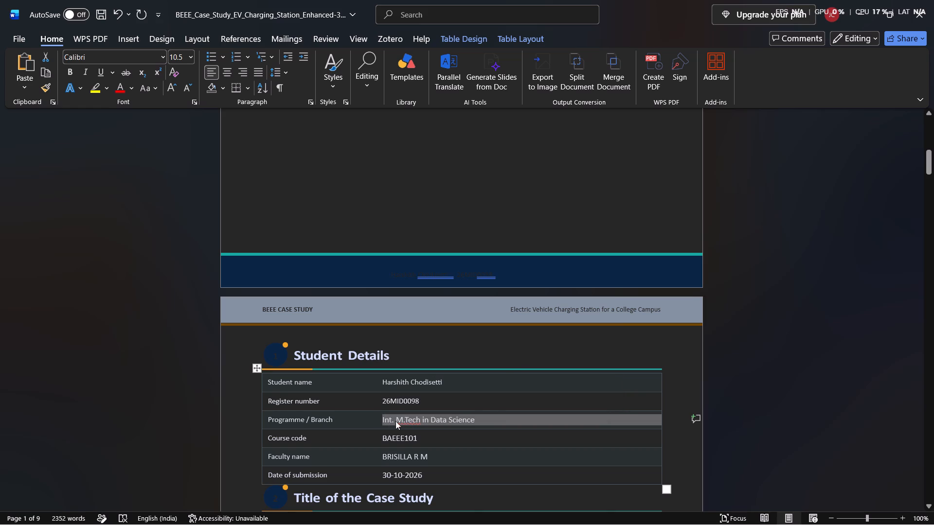
pyautogui.click(520, 277)
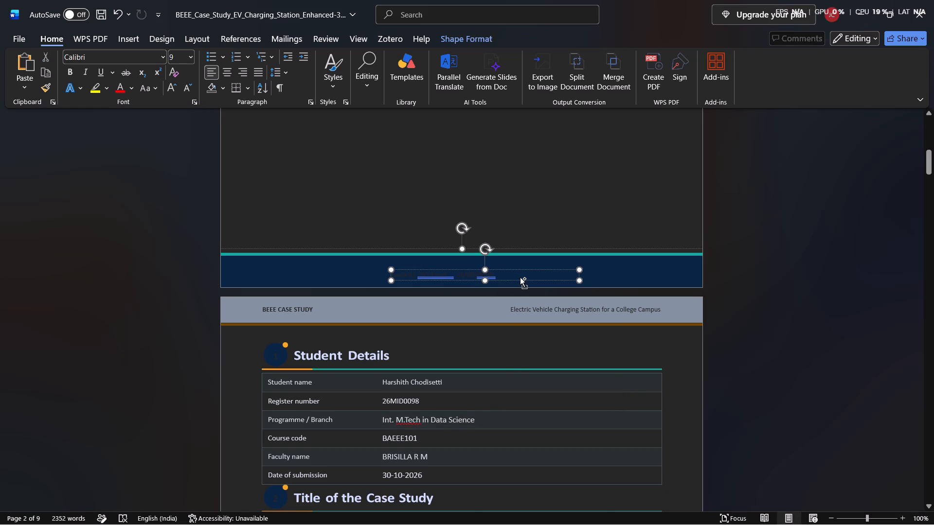
pyautogui.hotkey('ctrl', 'v')
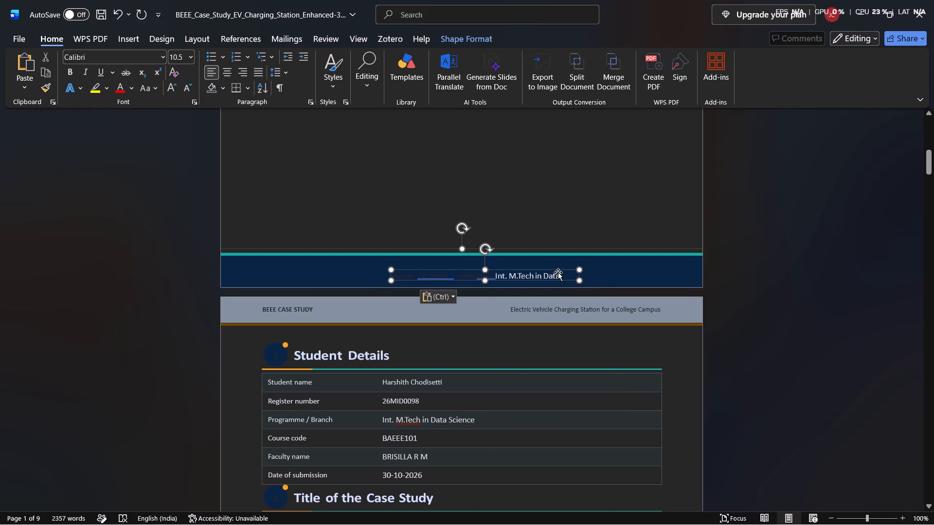
pyautogui.click(450, 276)
pyautogui.click(451, 300)
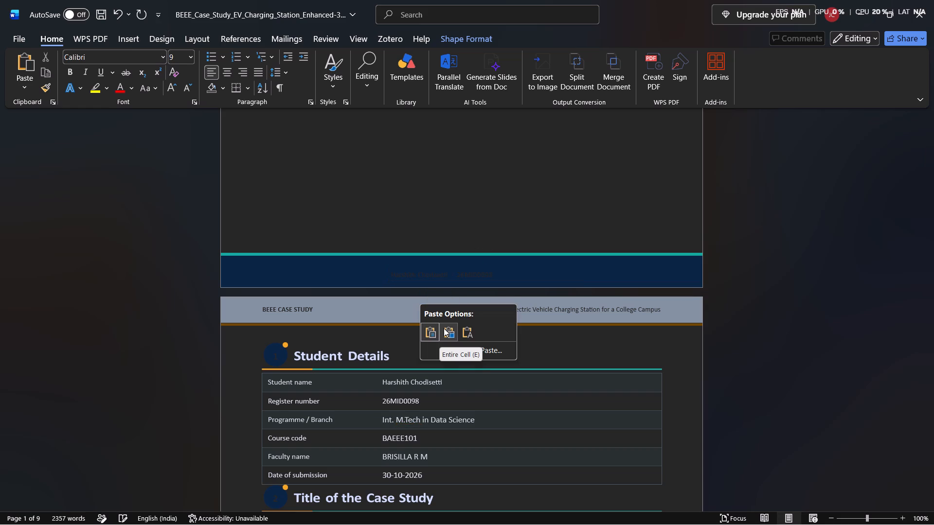
pyautogui.click(468, 327)
pyautogui.click(517, 216)
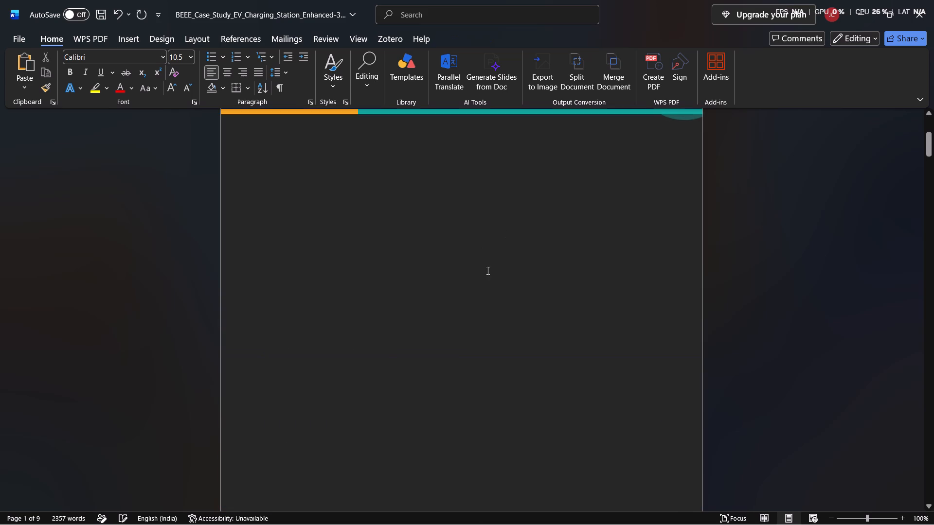
# Copy the dot separator within the cover banner's text line to just before "Int." and retype that word's capital I.
pyautogui.scroll(-7, 487, 262)
pyautogui.scroll(-4, 466, 364)
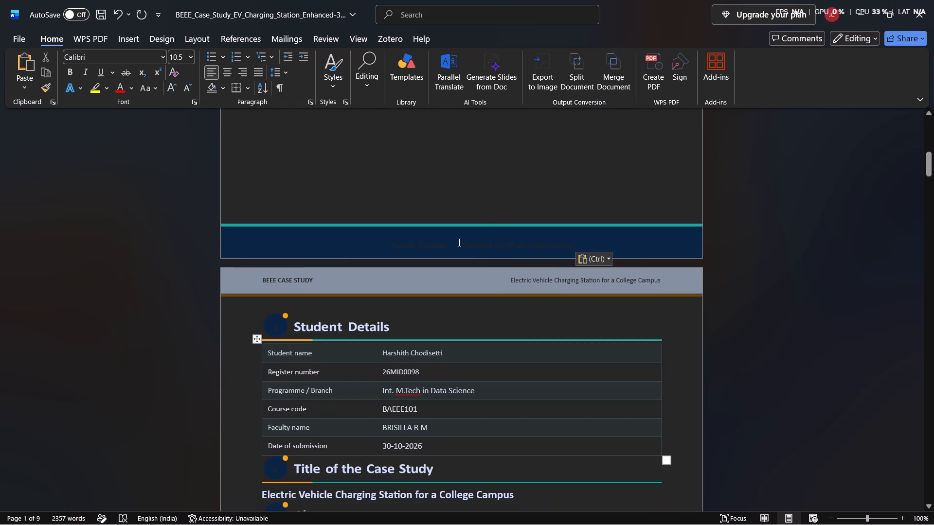
pyautogui.click(458, 242)
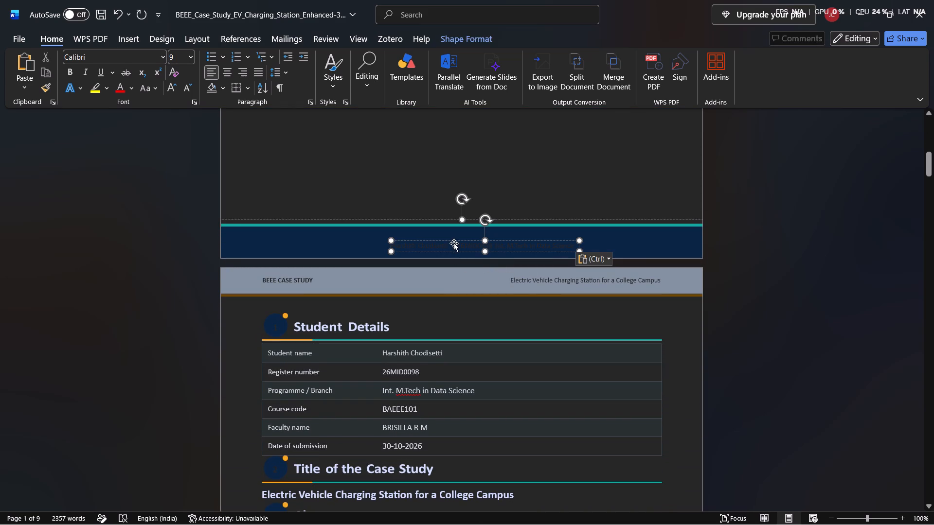
pyautogui.moveTo(454, 244); pyautogui.dragTo(449, 244)
pyautogui.moveTo(449, 244); pyautogui.dragTo(449, 244)
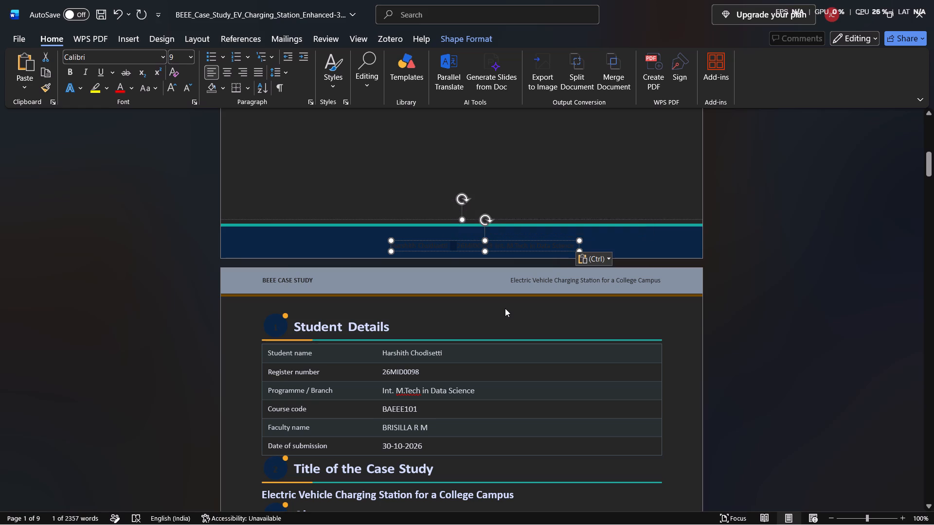
pyautogui.hotkey('ctrl', 'c')
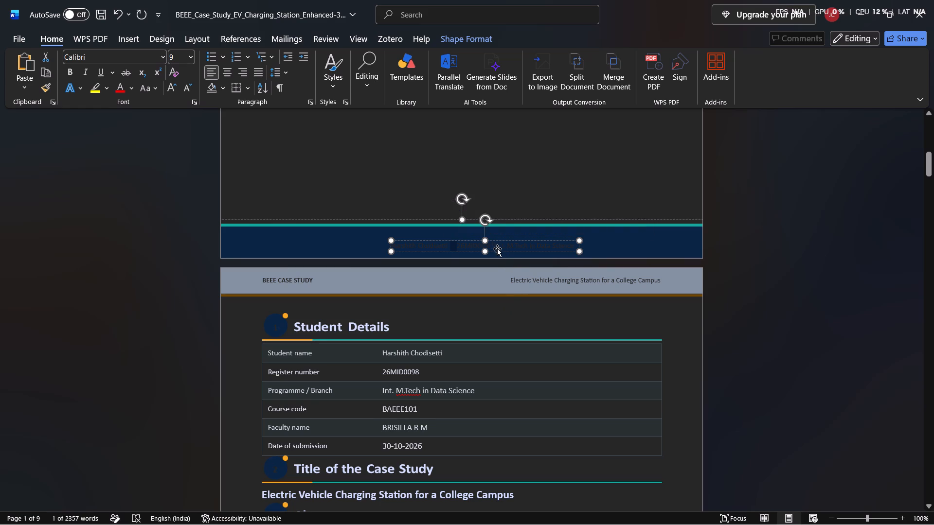
pyautogui.click(496, 245)
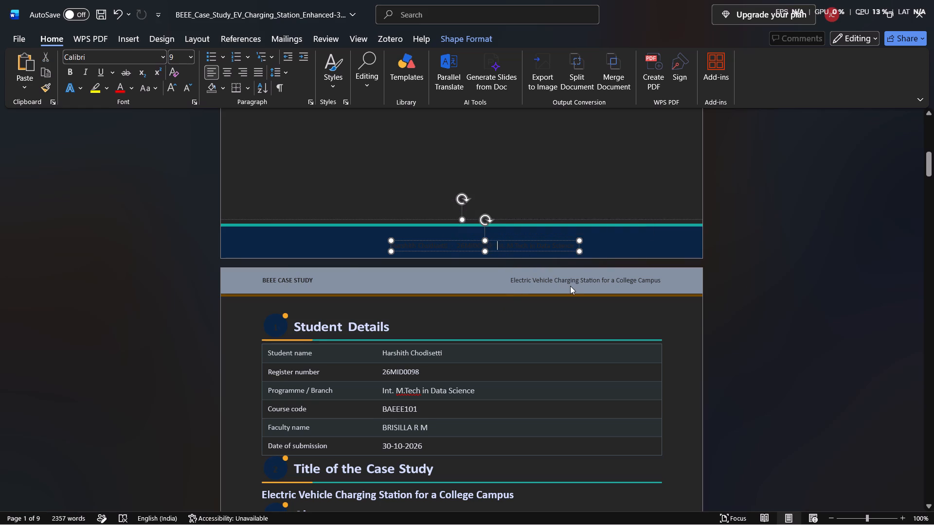
pyautogui.press('Left')
pyautogui.hotkey('ctrl', 'v')
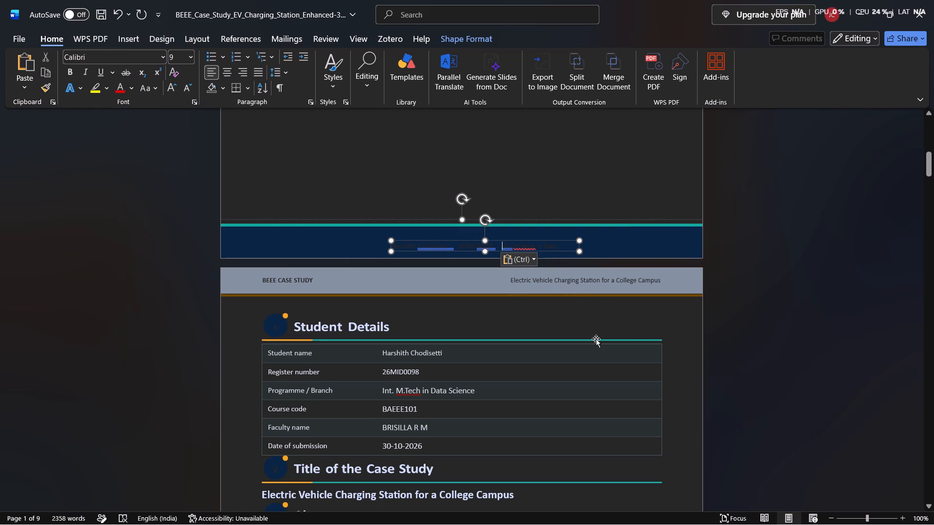
pyautogui.press('Right')
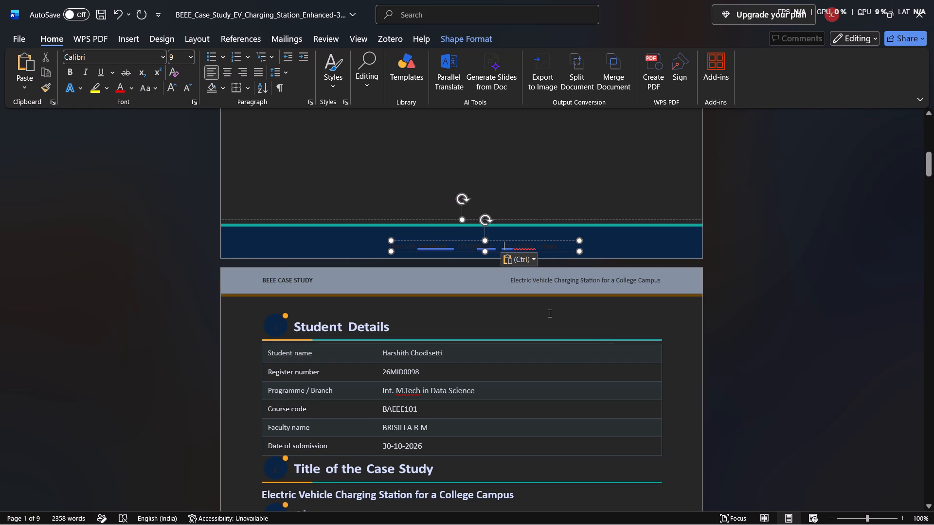
pyautogui.press('BackSpace')
pyautogui.hotkey('shift', 'i')
# Replace the first letter of the course code in the Student Details table so it reads IAEEE101.
pyautogui.scroll(-2, 563, 309)
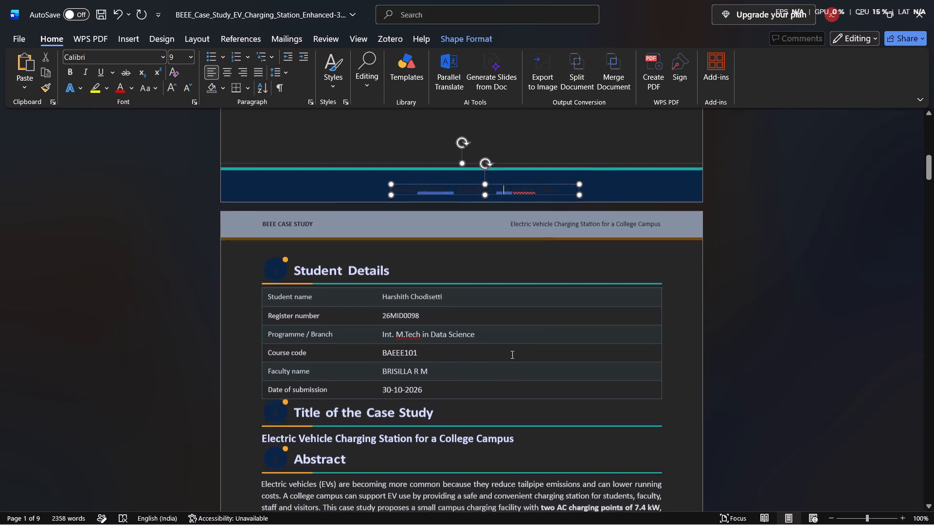
pyautogui.click(388, 351)
pyautogui.press('BackSpace')
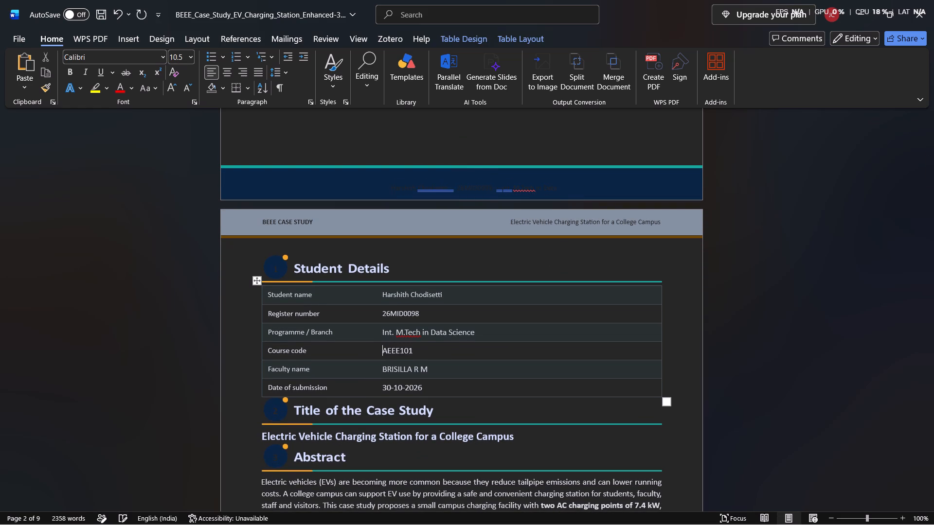
pyautogui.press('i')
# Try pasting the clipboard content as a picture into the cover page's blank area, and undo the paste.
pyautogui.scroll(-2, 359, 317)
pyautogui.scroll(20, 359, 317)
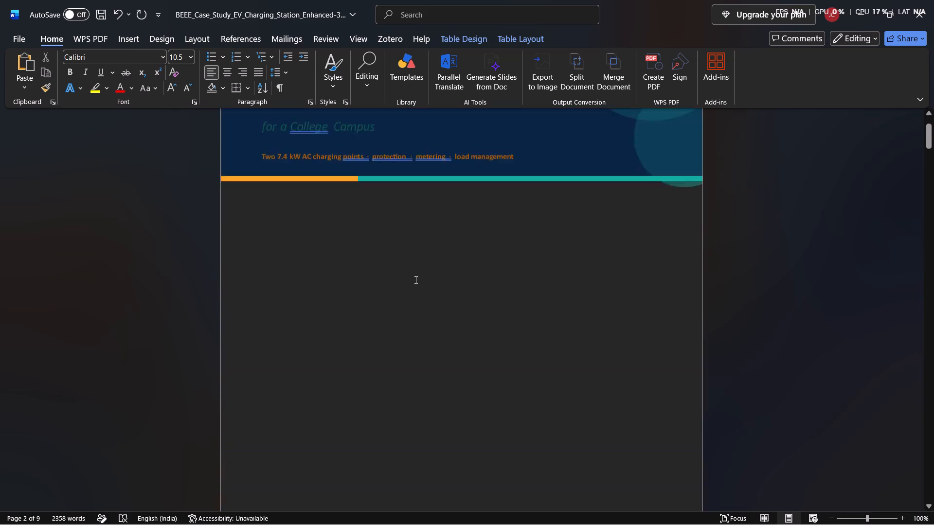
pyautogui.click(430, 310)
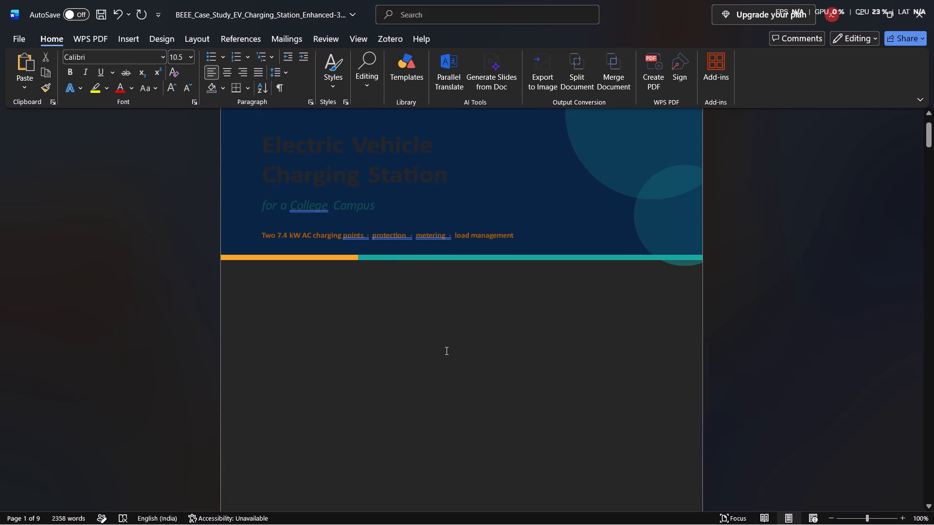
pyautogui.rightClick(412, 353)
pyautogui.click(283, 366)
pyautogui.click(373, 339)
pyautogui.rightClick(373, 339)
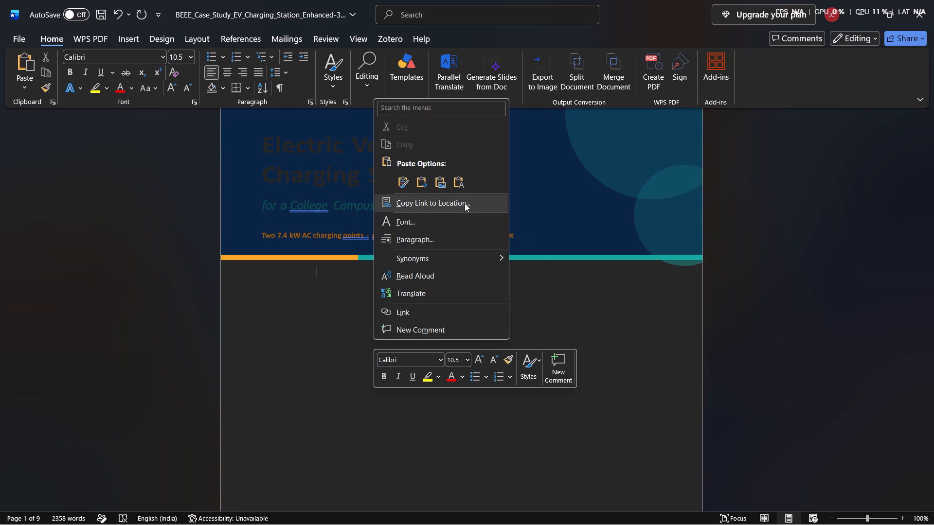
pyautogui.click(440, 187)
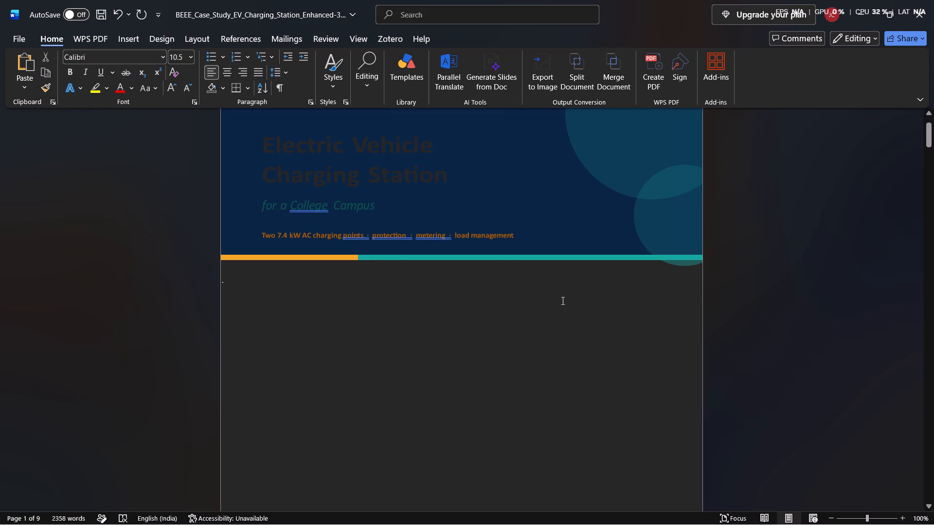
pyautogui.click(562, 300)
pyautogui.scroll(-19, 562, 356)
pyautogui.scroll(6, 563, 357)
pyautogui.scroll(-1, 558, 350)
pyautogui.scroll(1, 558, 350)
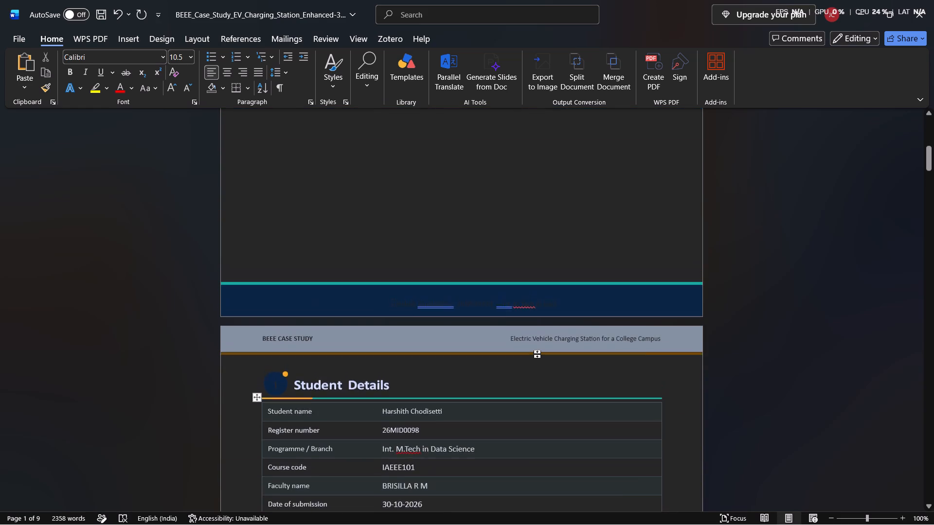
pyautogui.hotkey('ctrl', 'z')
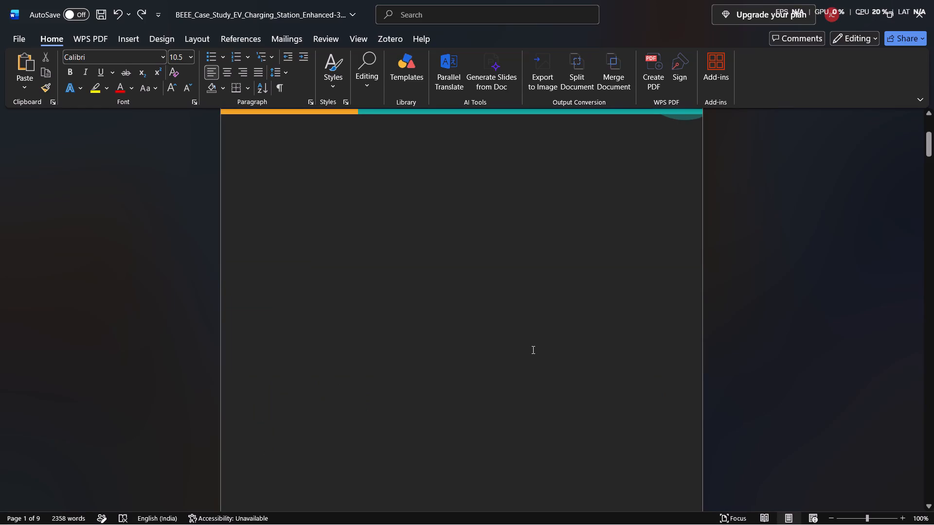
# Open the clipboard history at the cover page's blank area.
pyautogui.press('super+v')
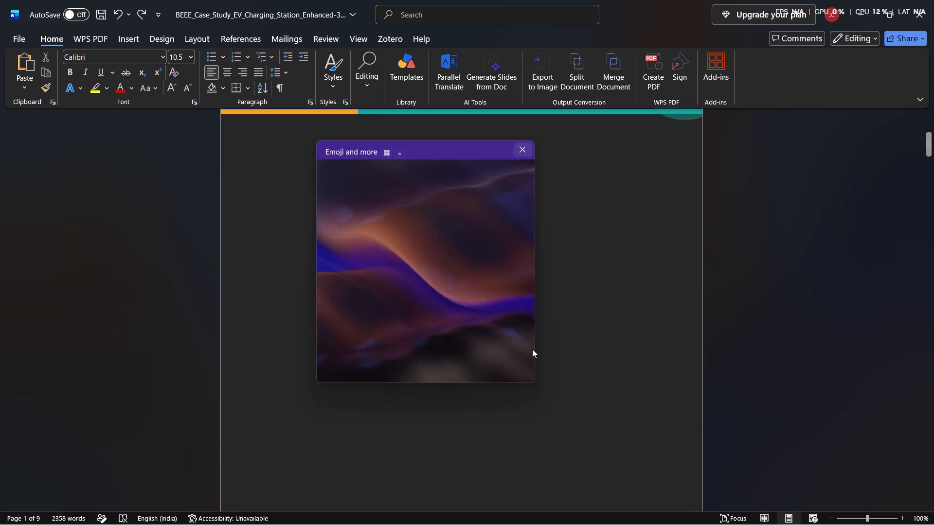
pyautogui.click(688, 281)
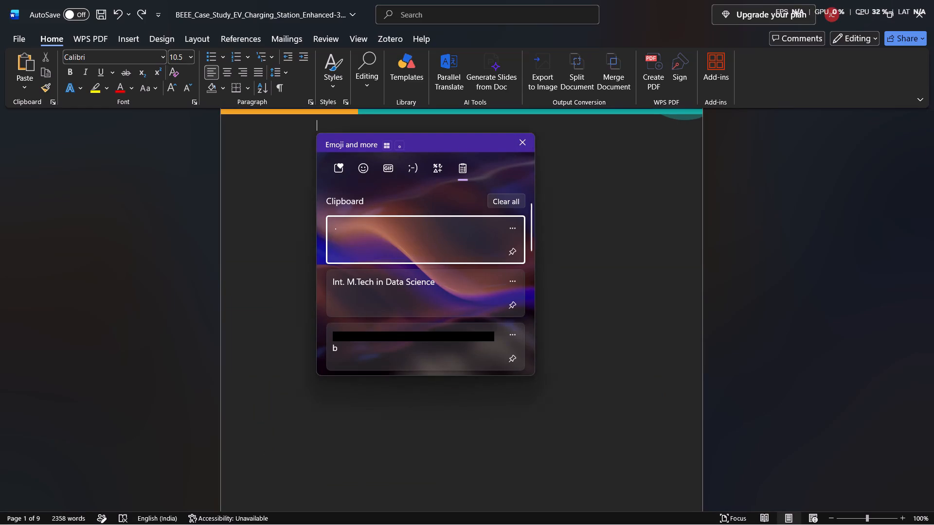
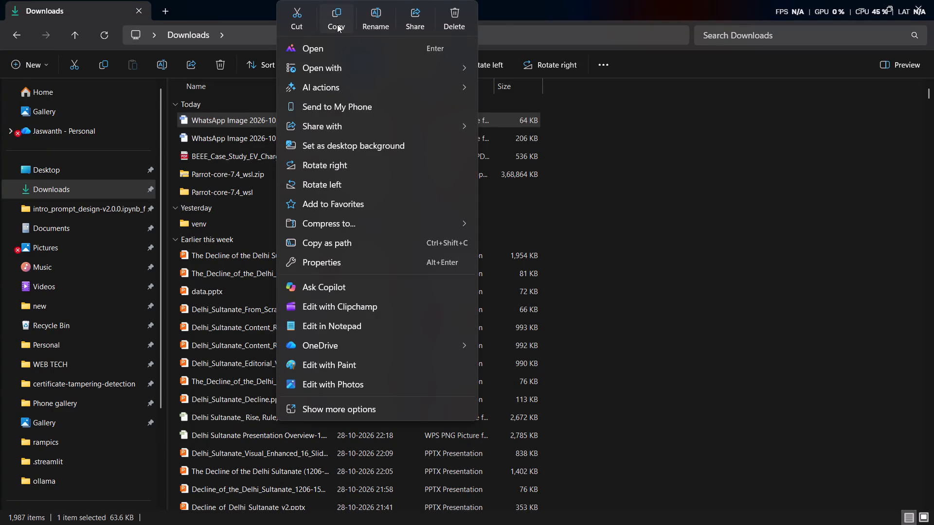
# Copy the 64 KB WhatsApp image from Downloads and paste it into the blank area of the Word document's cover page.
pyautogui.click(337, 24)
pyautogui.hotkey('alt', 'Tab')
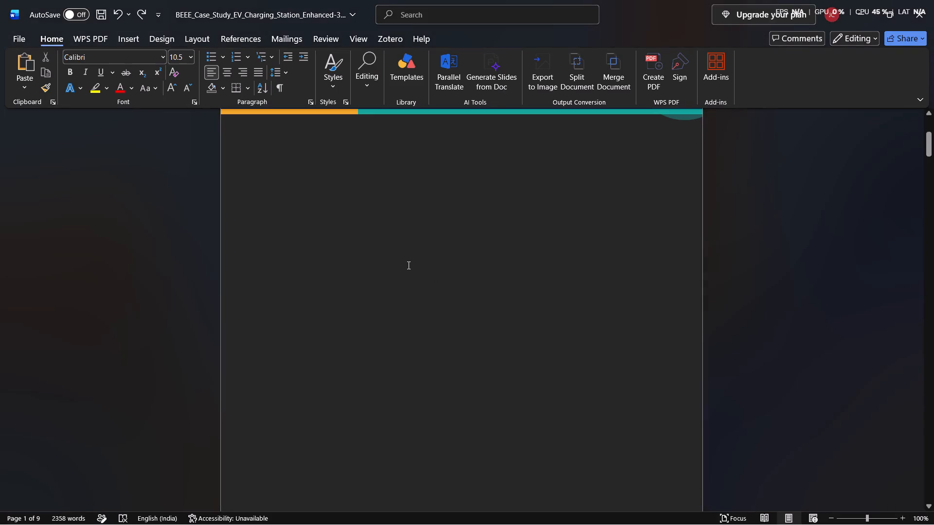
pyautogui.press('super+v')
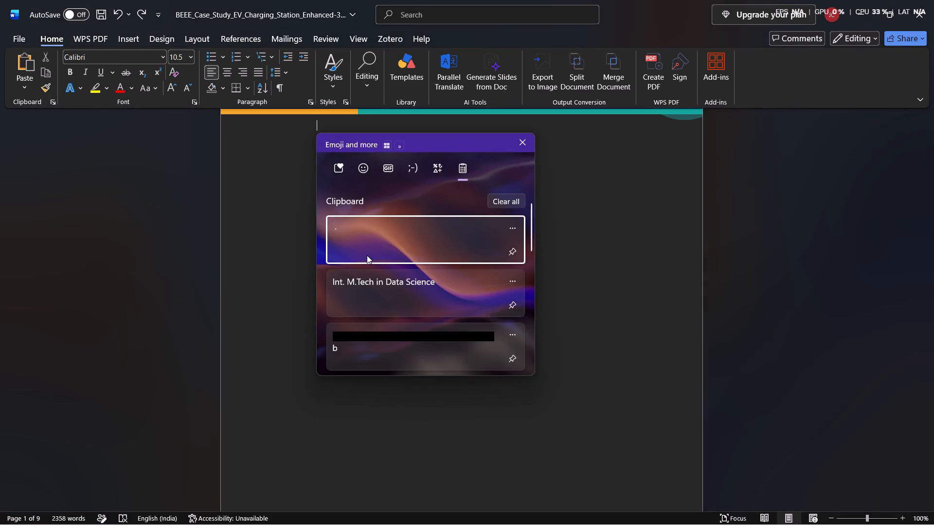
pyautogui.click(527, 139)
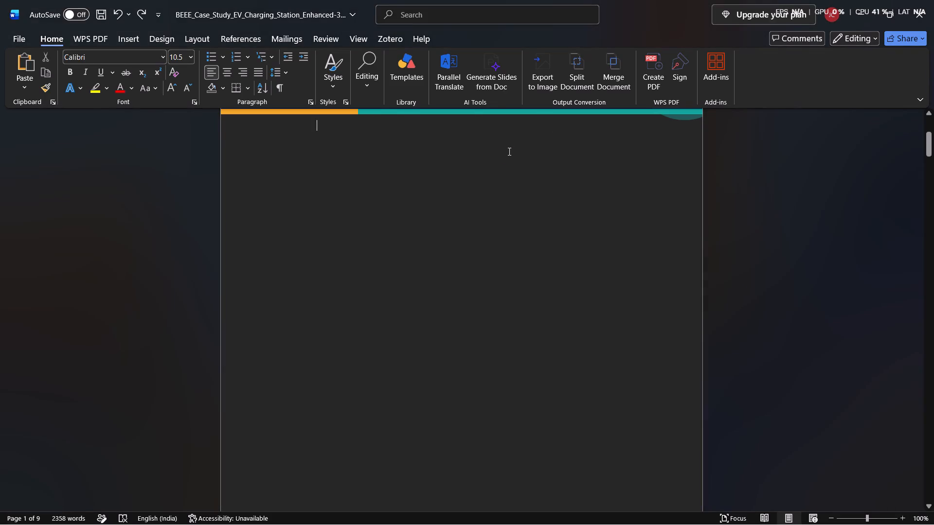
pyautogui.hotkey('ctrl', 'v')
pyautogui.click(363, 191)
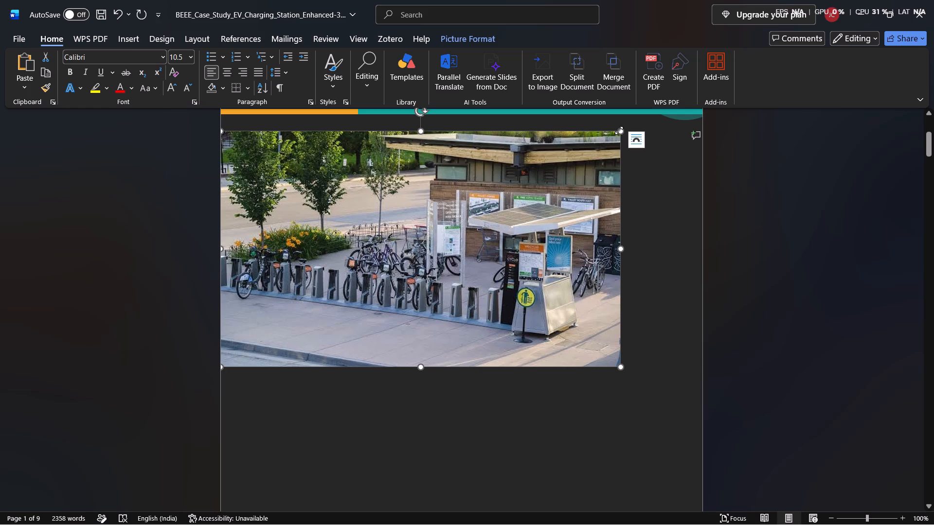
# Look through the pasted picture's format settings, including the text box and picture options, for layout controls.
pyautogui.click(509, 168)
pyautogui.rightClick(509, 168)
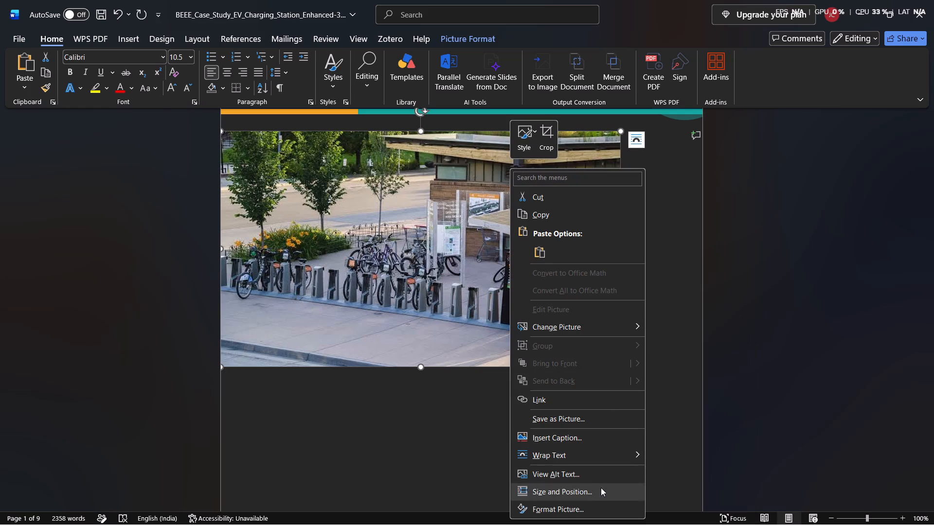
pyautogui.click(605, 505)
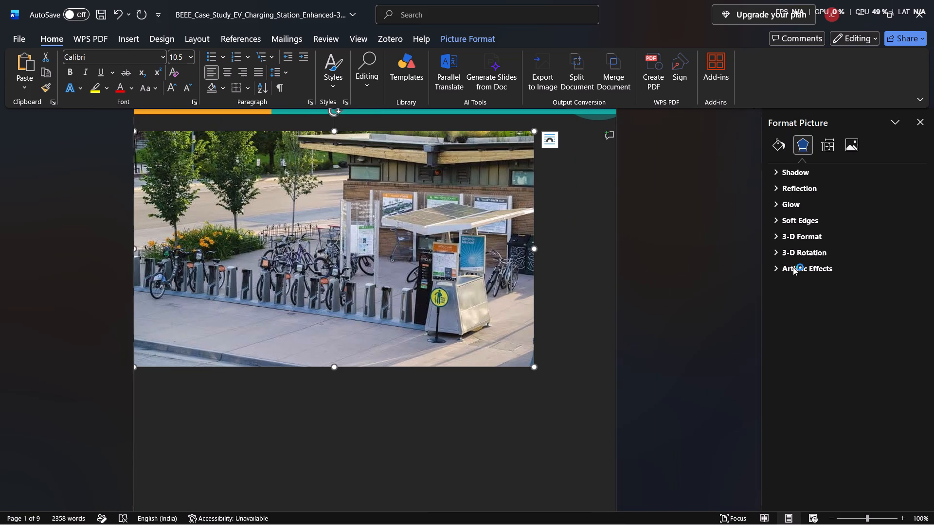
pyautogui.click(824, 146)
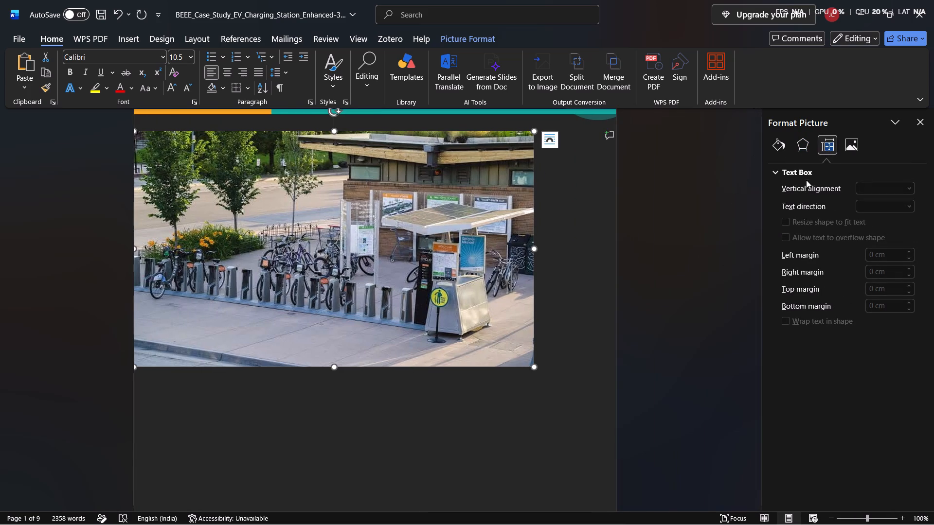
pyautogui.click(849, 149)
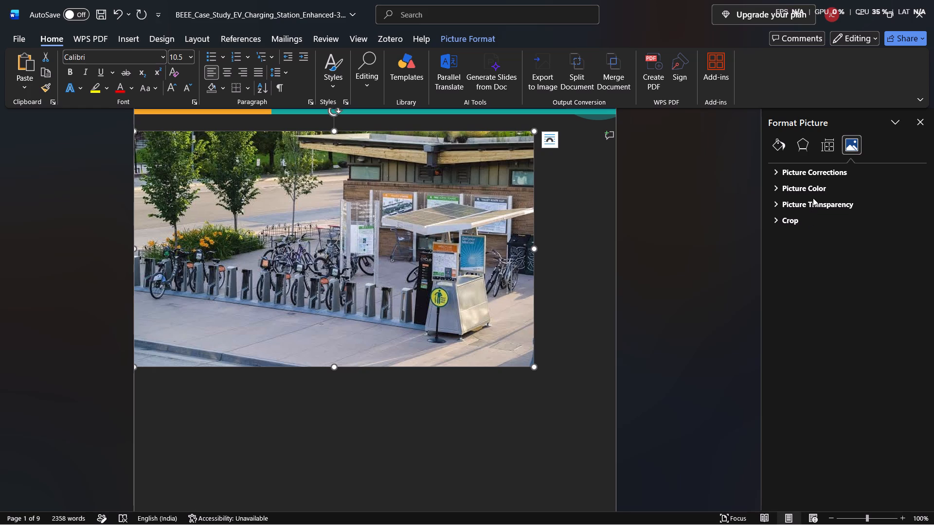
pyautogui.click(822, 150)
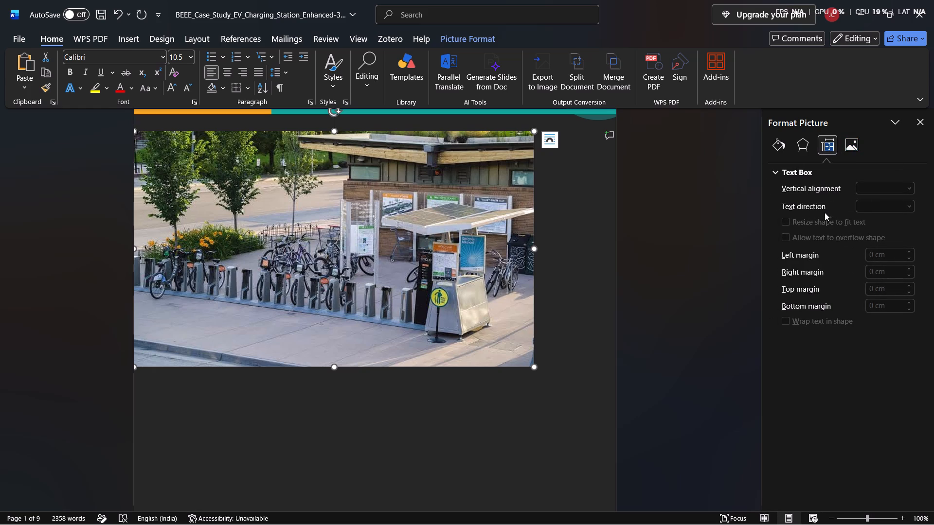
pyautogui.click(819, 188)
pyautogui.click(869, 185)
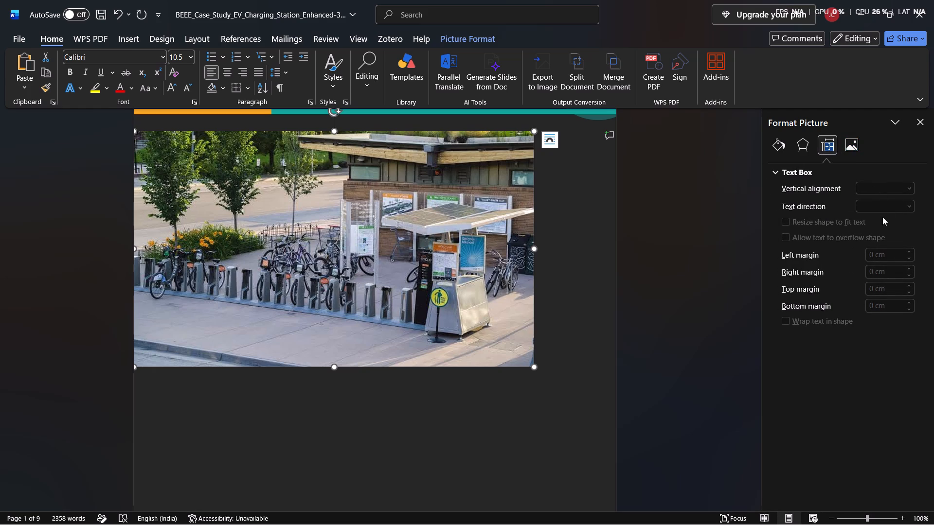
pyautogui.click(881, 221)
pyautogui.moveTo(876, 250); pyautogui.dragTo(877, 262)
pyautogui.doubleClick(789, 223)
pyautogui.click(914, 126)
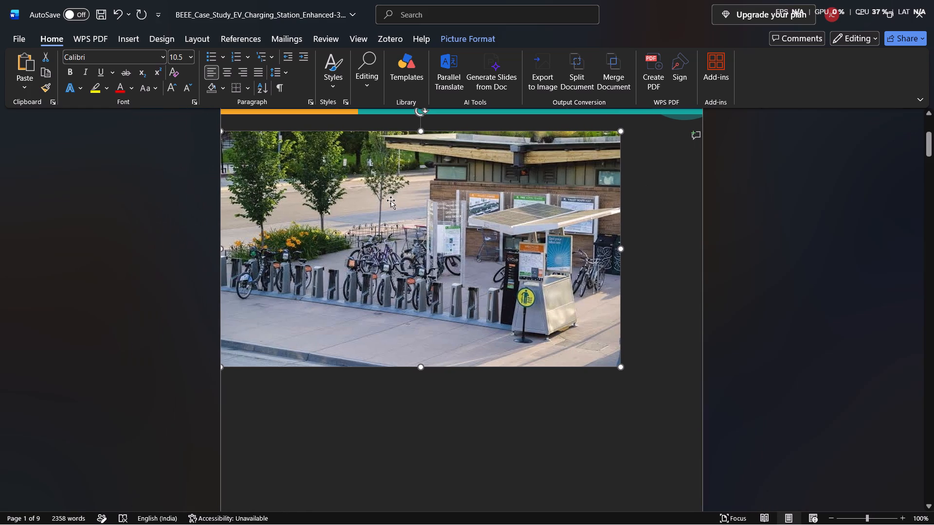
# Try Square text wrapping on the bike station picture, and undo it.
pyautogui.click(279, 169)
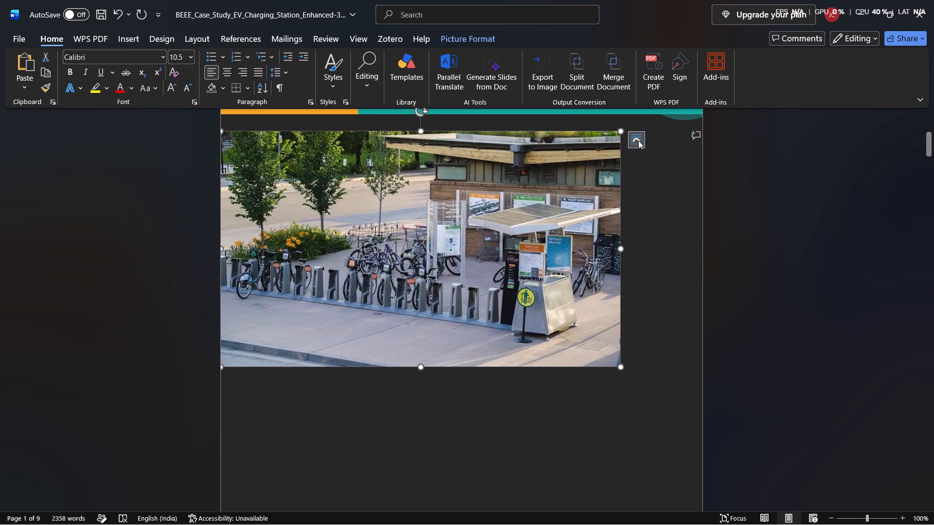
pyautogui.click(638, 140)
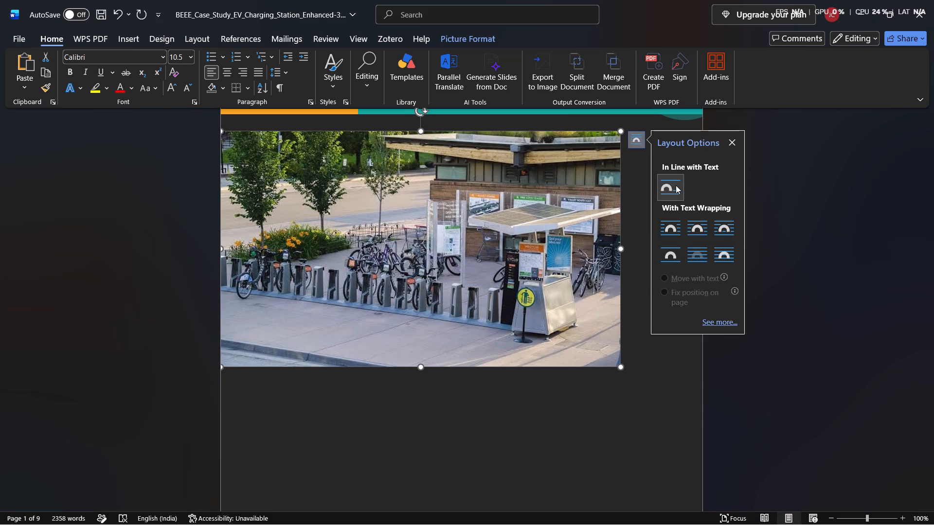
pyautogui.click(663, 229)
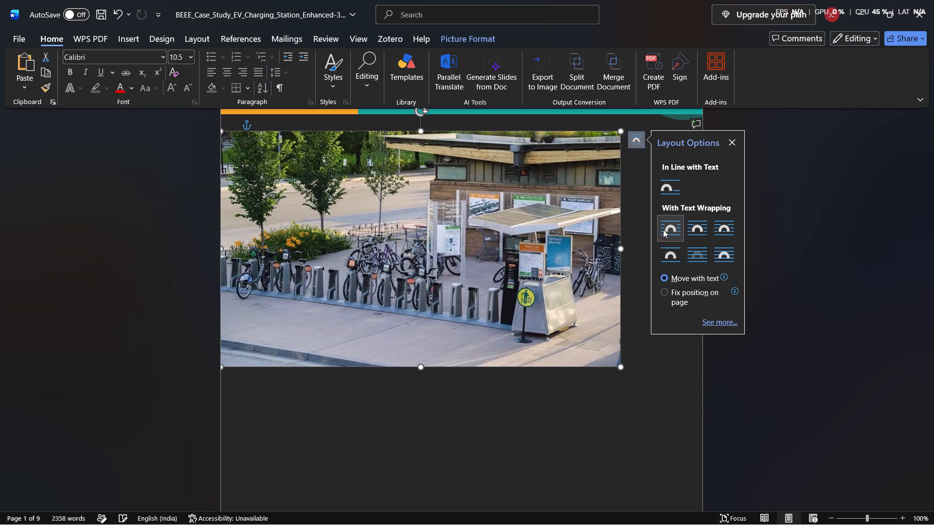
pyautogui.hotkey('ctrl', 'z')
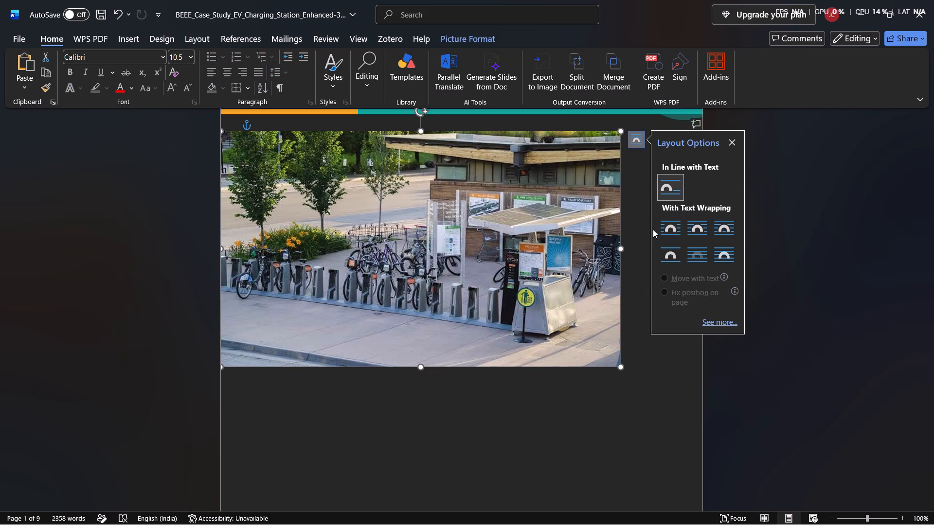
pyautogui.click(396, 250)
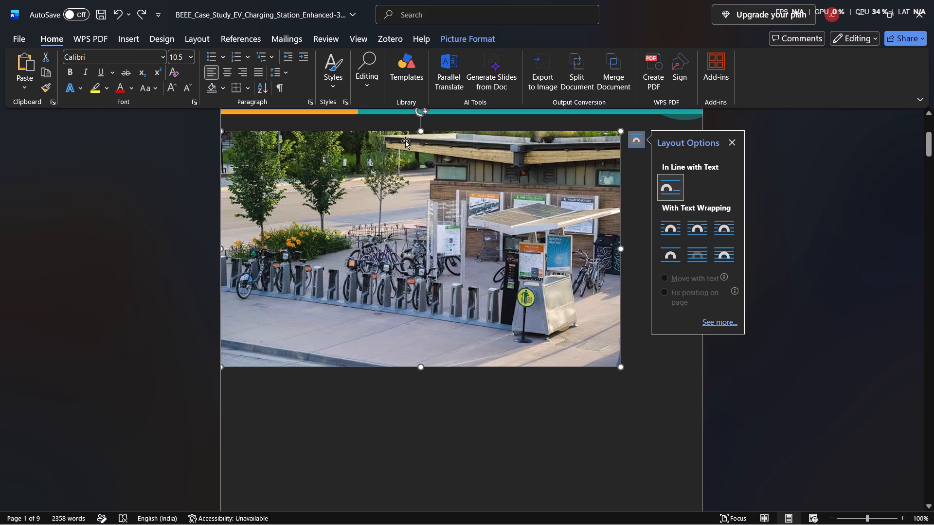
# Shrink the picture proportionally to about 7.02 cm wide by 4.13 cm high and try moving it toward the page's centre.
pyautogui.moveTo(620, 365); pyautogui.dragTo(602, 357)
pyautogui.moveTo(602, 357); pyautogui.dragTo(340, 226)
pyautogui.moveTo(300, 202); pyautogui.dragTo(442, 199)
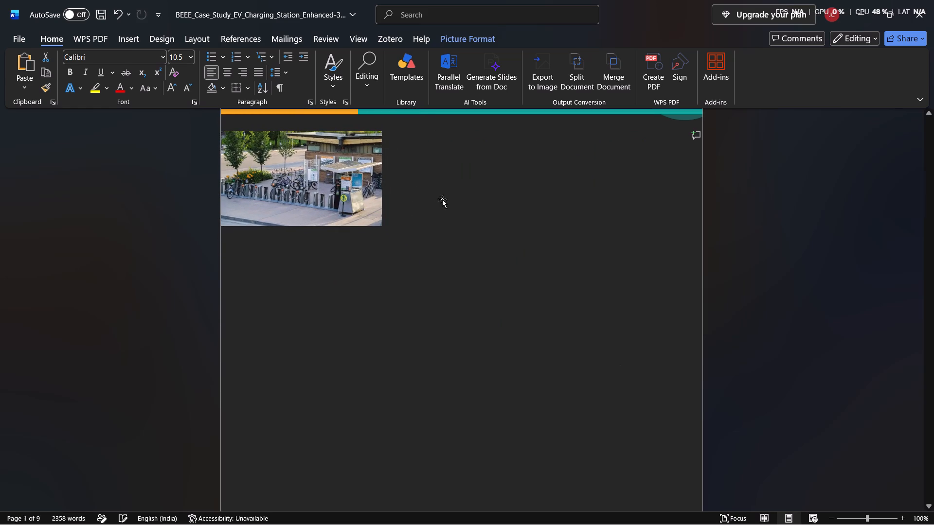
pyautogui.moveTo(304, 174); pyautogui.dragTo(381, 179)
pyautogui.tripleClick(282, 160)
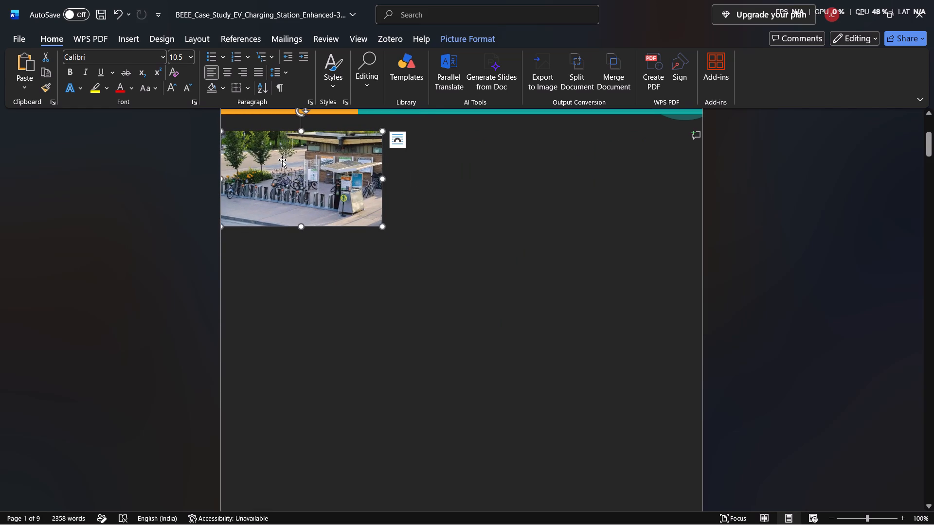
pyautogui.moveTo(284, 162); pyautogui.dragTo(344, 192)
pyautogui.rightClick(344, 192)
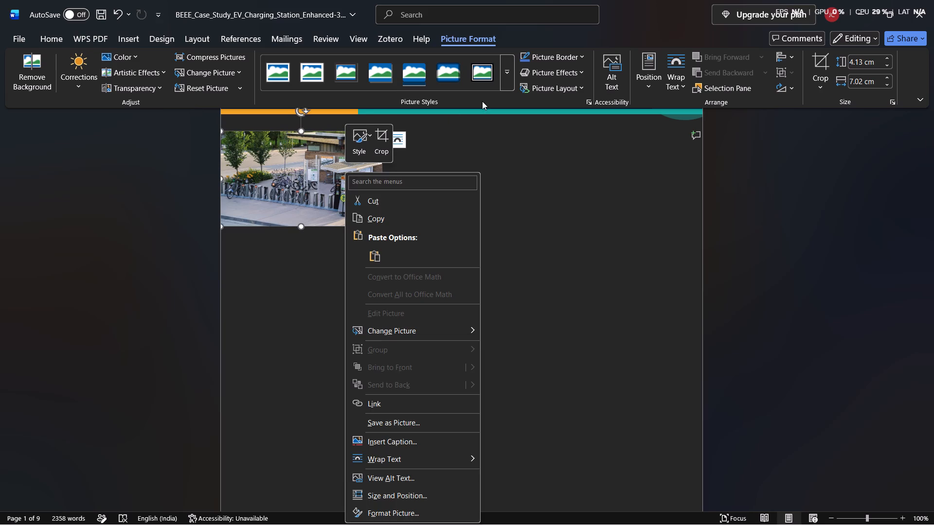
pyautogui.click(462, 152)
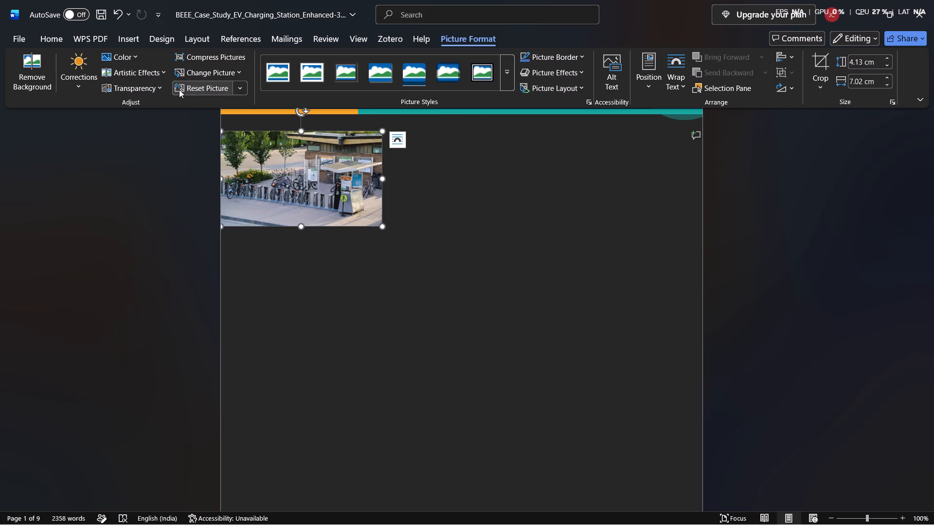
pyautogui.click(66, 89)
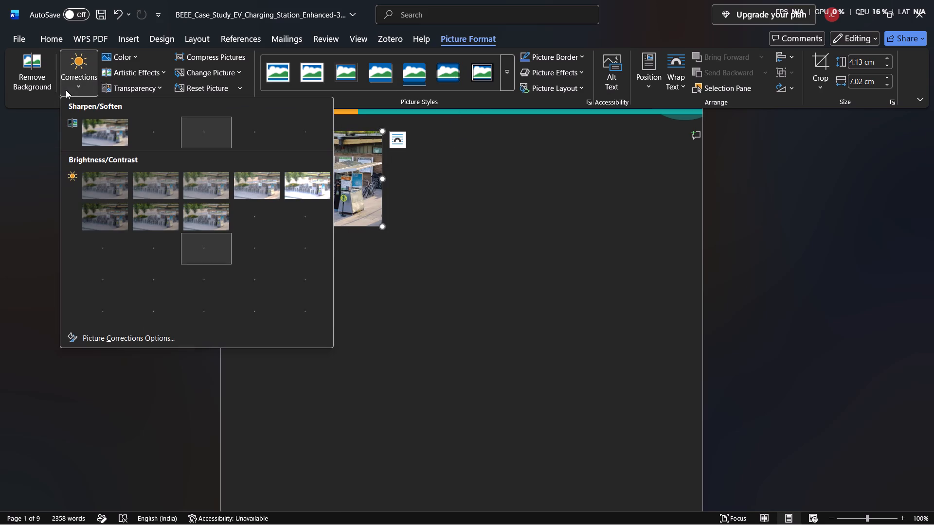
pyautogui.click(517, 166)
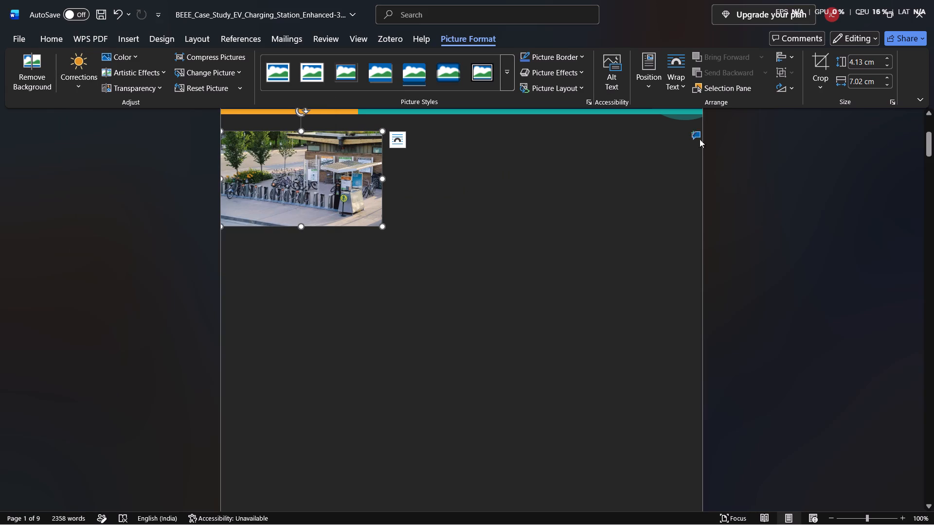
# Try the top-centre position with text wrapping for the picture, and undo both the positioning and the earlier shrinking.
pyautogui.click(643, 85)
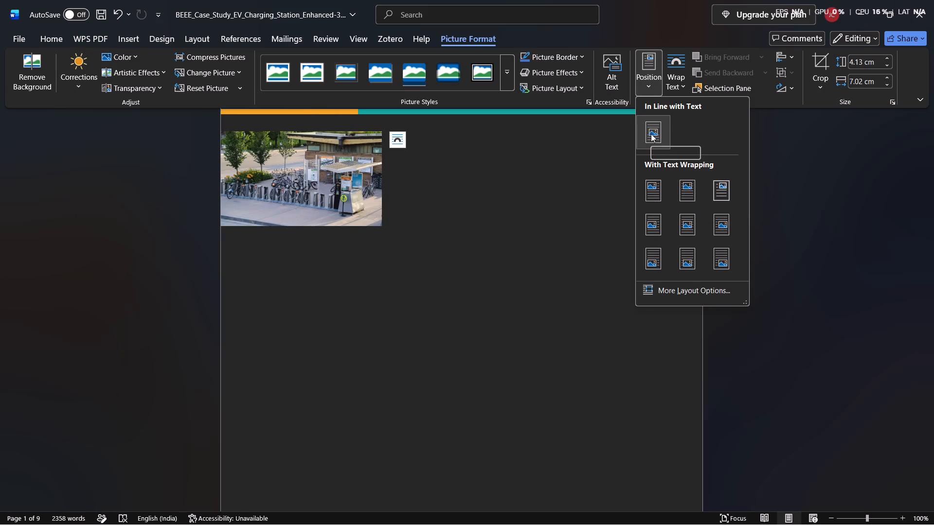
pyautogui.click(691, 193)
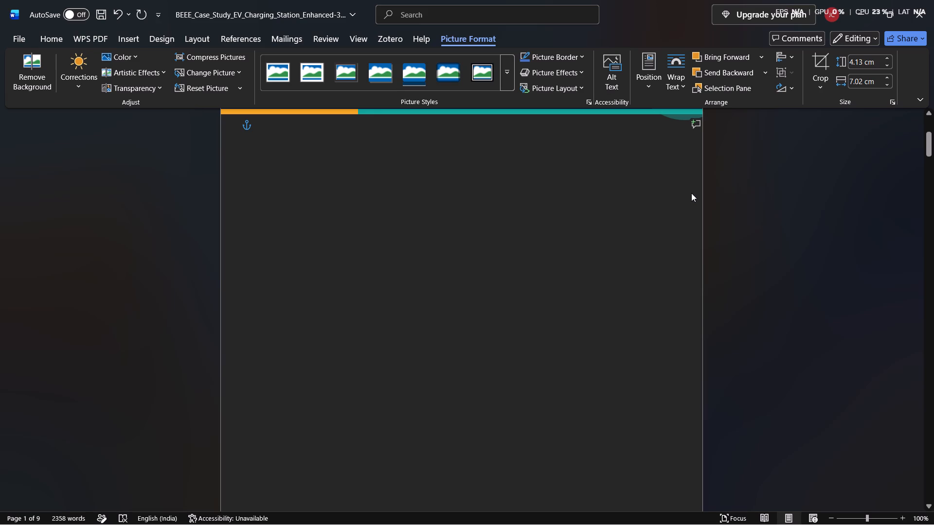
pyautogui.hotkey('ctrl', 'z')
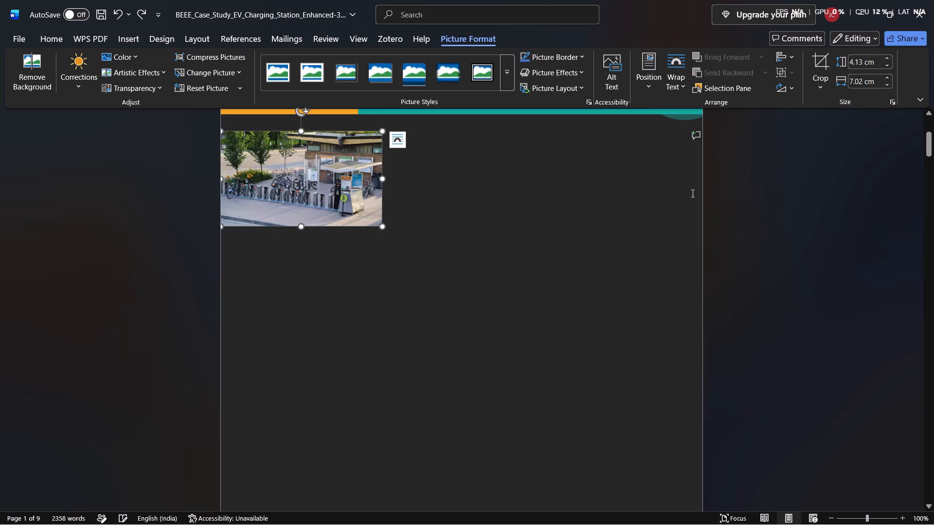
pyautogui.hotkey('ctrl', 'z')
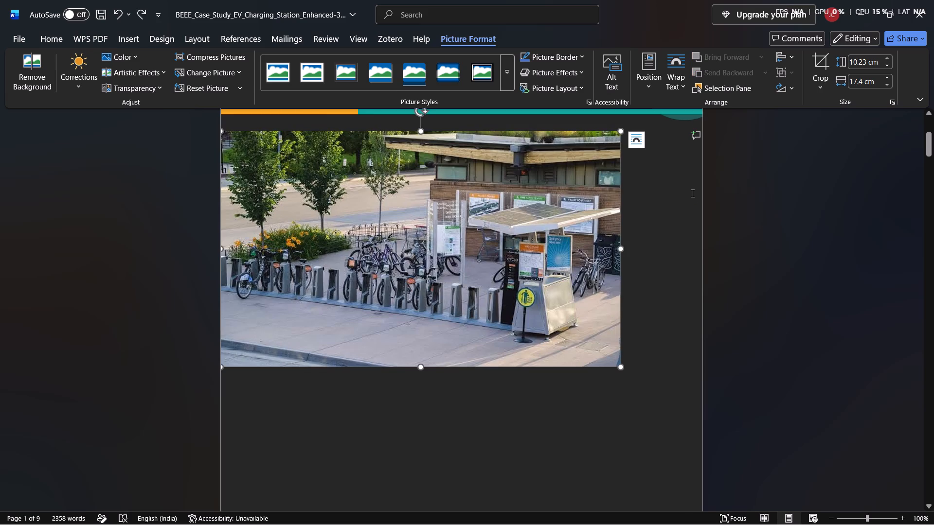
# Stretch the picture to nearly the full page width and scale it to about 20.24 cm wide by 10.04 cm high.
pyautogui.click(492, 248)
pyautogui.moveTo(220, 247); pyautogui.dragTo(580, 255)
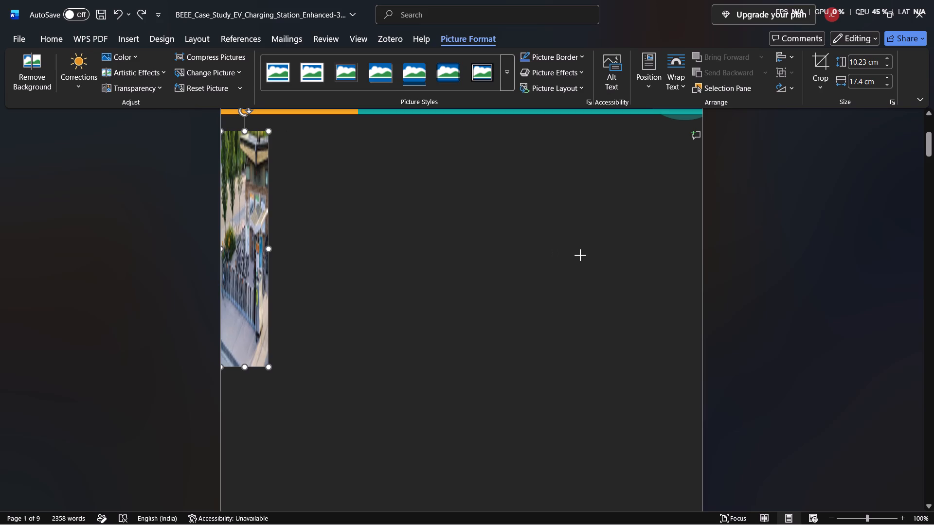
pyautogui.moveTo(580, 255); pyautogui.dragTo(127, 258)
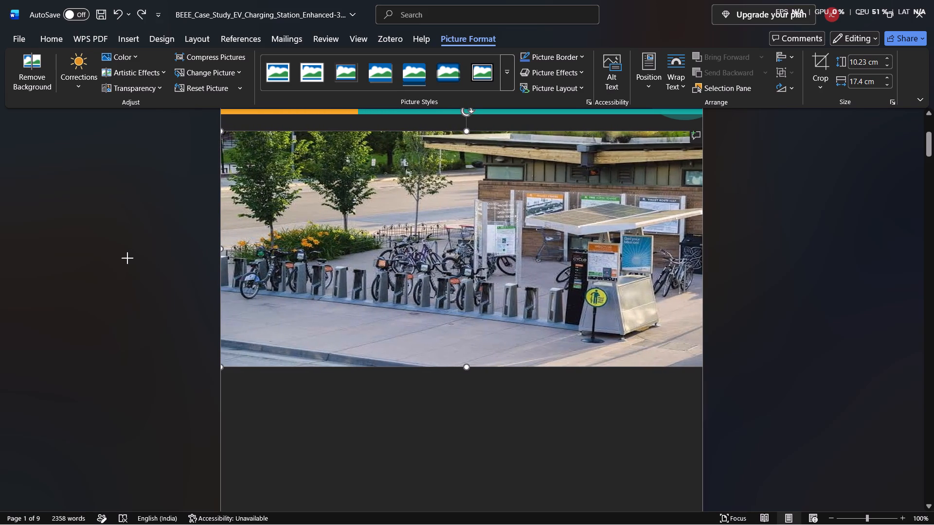
pyautogui.moveTo(127, 258); pyautogui.dragTo(146, 248)
pyautogui.click(261, 223)
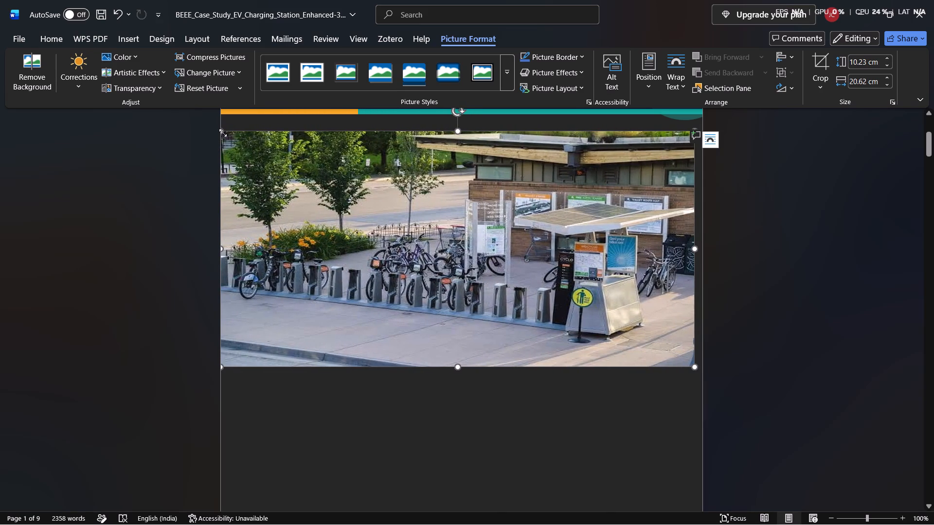
pyautogui.moveTo(223, 133); pyautogui.dragTo(231, 136)
pyautogui.click(241, 219)
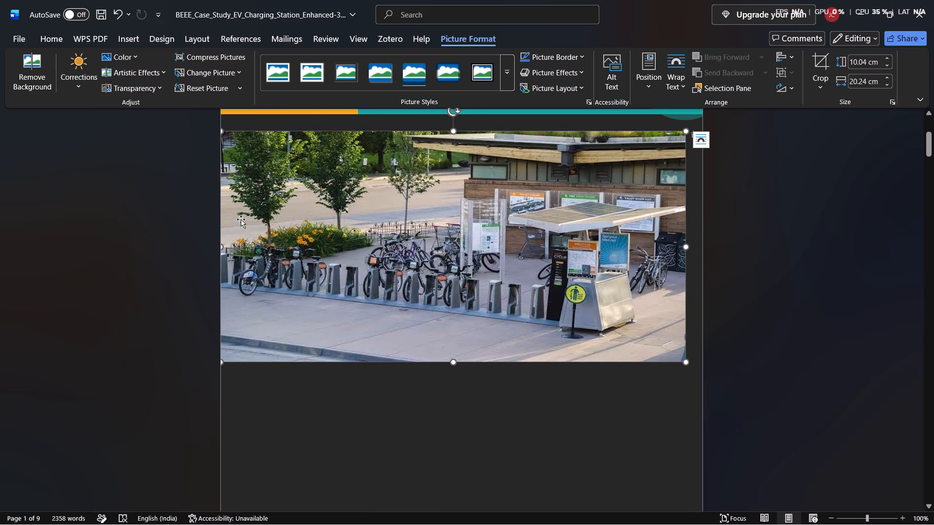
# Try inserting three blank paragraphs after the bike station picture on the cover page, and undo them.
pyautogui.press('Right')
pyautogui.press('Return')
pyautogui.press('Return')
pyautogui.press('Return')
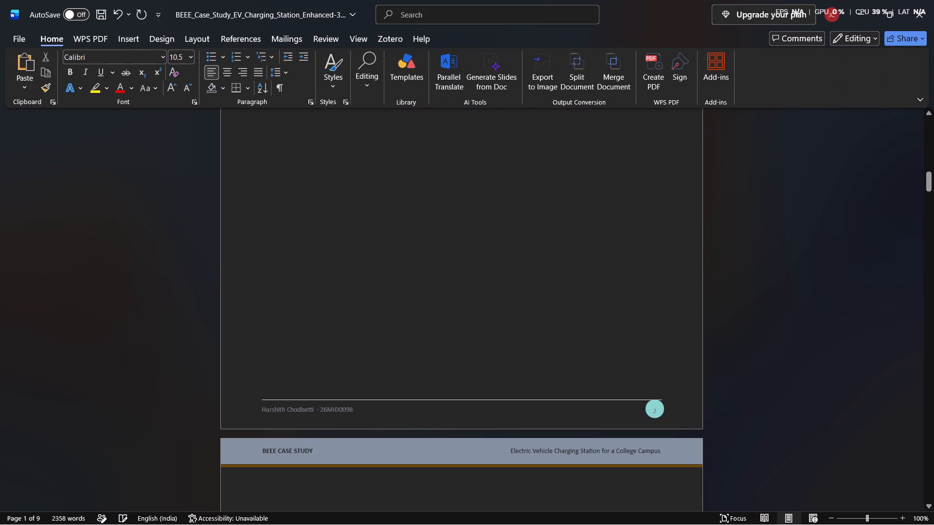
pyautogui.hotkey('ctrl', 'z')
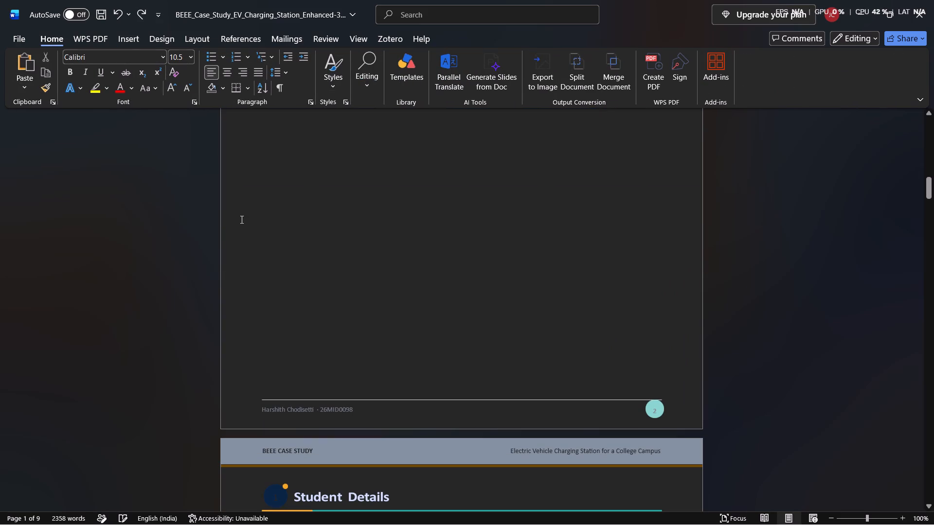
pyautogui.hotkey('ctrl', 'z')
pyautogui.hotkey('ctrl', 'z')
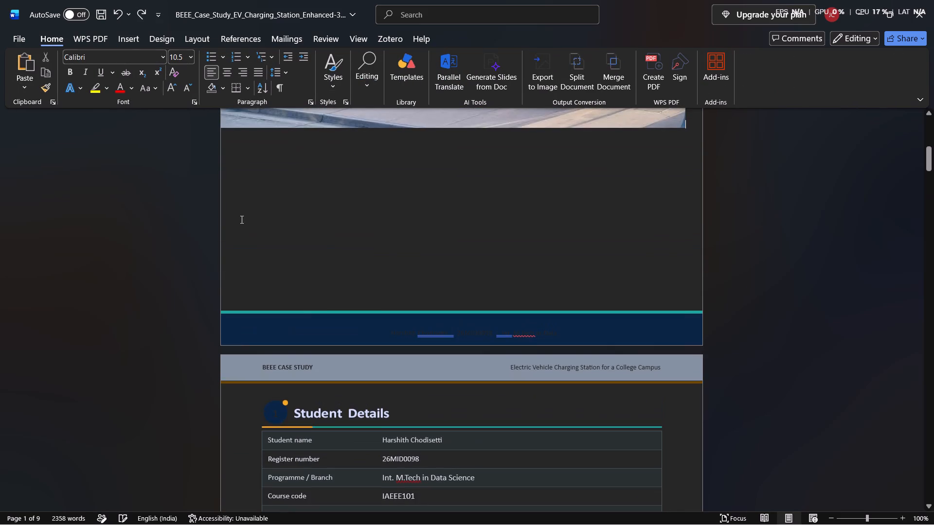
# Reduce only the height of the bike station picture from its lower edge, keeping its width and top position.
pyautogui.scroll(4, 241, 219)
pyautogui.click(257, 295)
pyautogui.scroll(3, 304, 293)
pyautogui.click(359, 301)
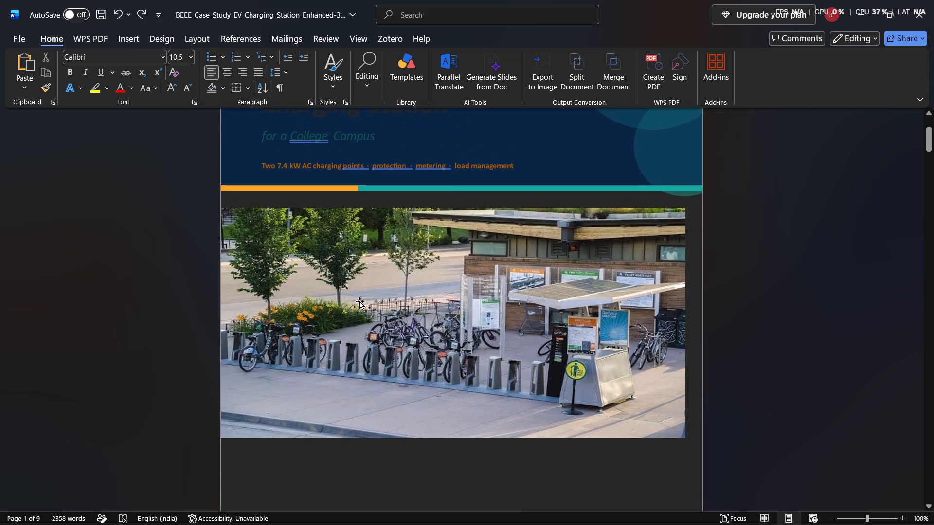
pyautogui.moveTo(452, 437); pyautogui.dragTo(453, 418)
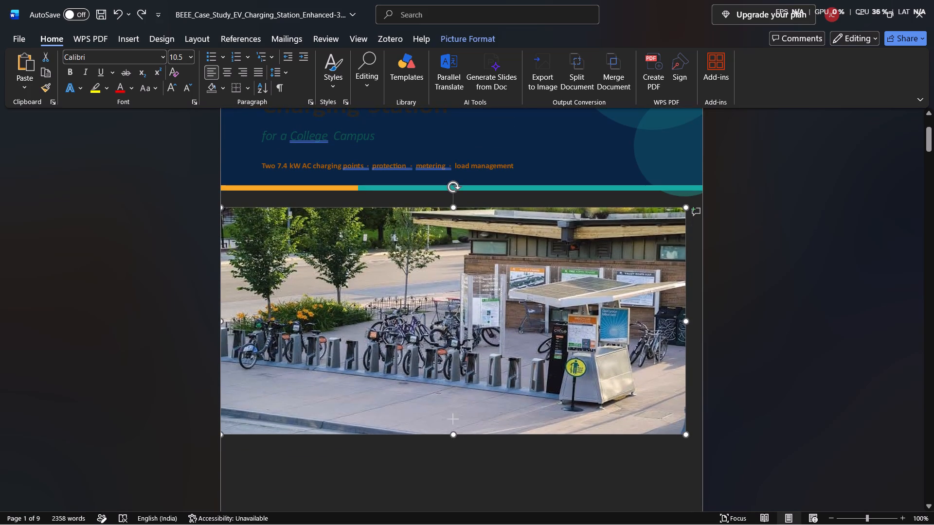
pyautogui.moveTo(453, 418); pyautogui.dragTo(438, 388)
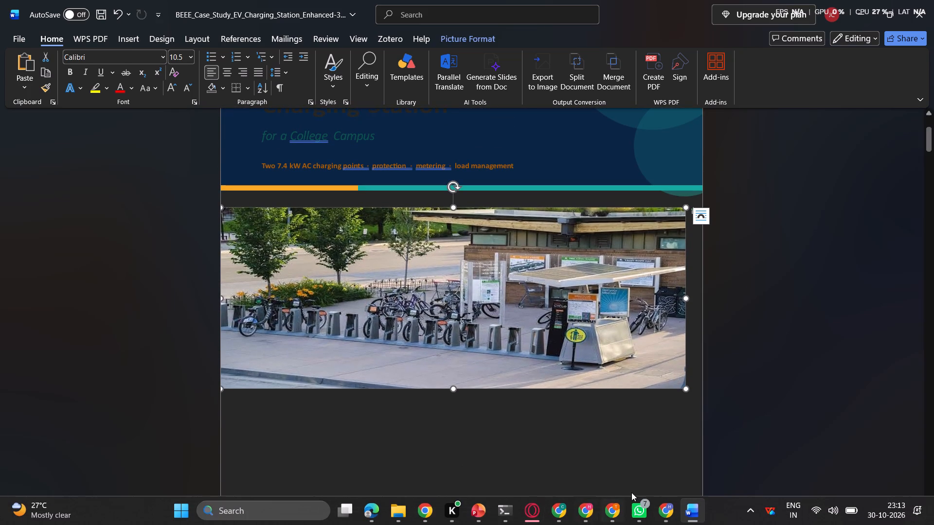
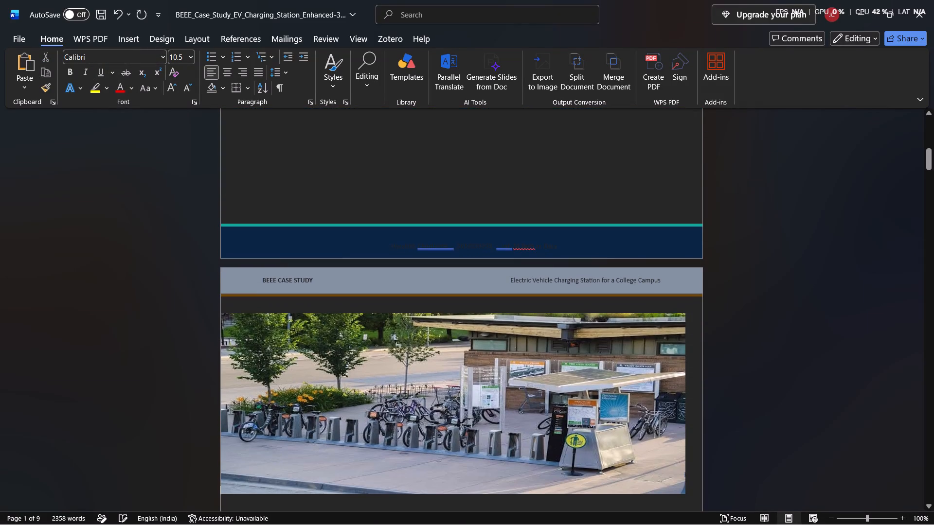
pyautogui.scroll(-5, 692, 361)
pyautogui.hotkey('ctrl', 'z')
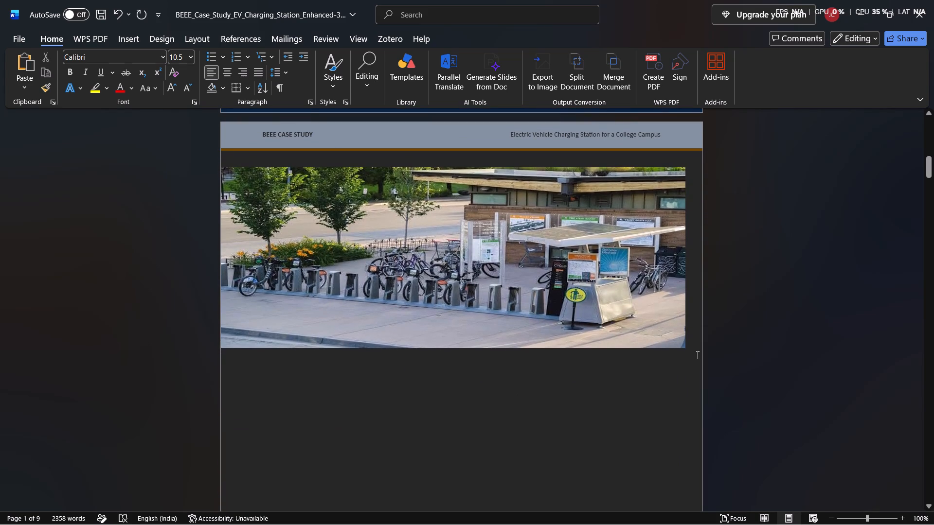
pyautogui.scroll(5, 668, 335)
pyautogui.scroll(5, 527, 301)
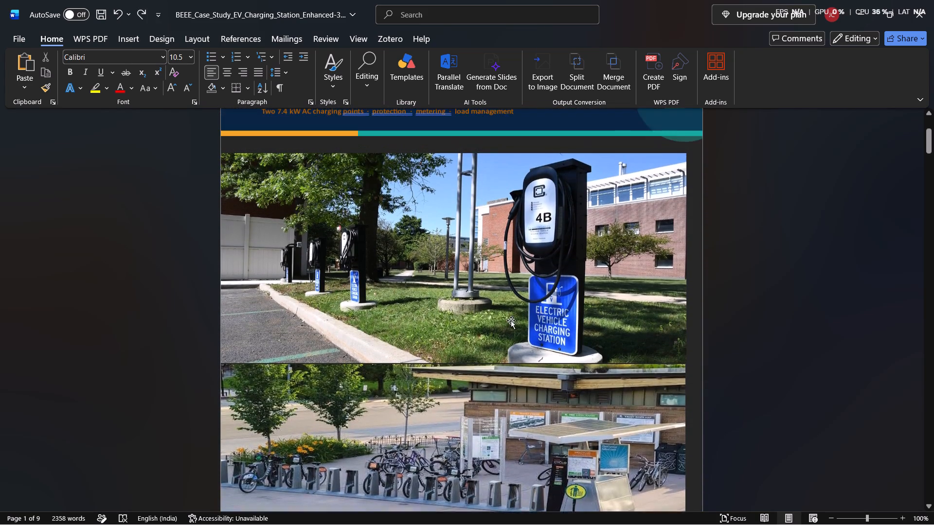
# Reduce the charging station picture's height to slightly less than half, keeping its width.
pyautogui.click(384, 206)
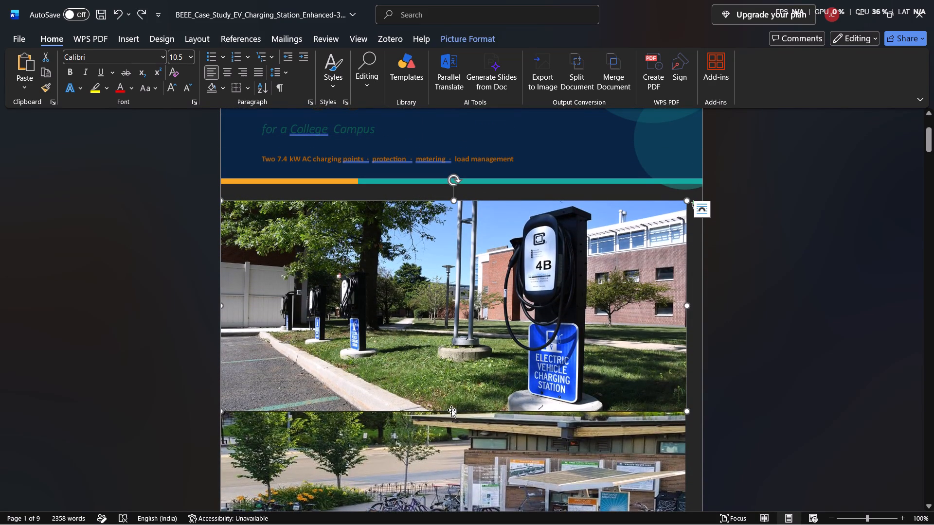
pyautogui.moveTo(452, 410); pyautogui.dragTo(445, 296)
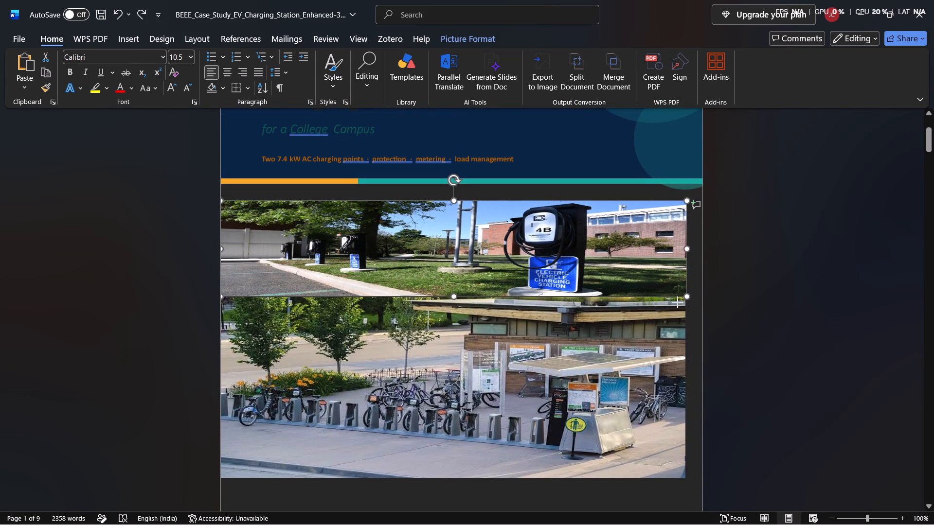
# Insert a paragraph break between the shortened charging station picture and the bike station picture.
pyautogui.click(695, 294)
pyautogui.press('Return')
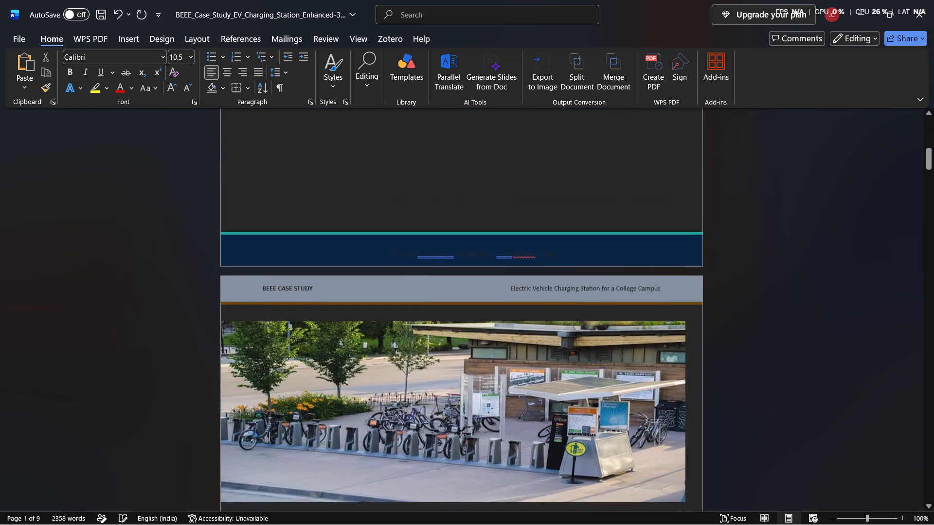
# Clear the blank lines around the pictures and proportionally shrink the bike station picture to fit beneath the charging station picture on the cover page.
pyautogui.press('BackSpace')
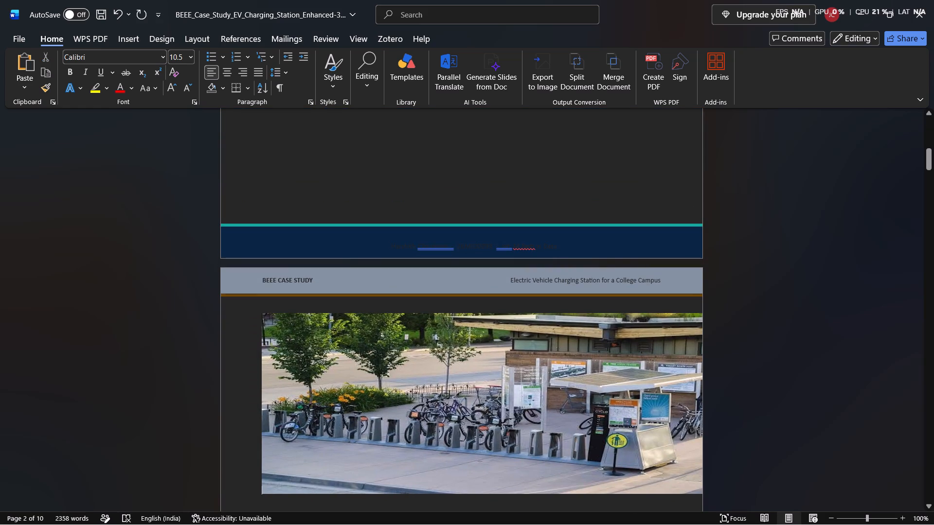
pyautogui.press('BackSpace')
pyautogui.press('BackSpace')
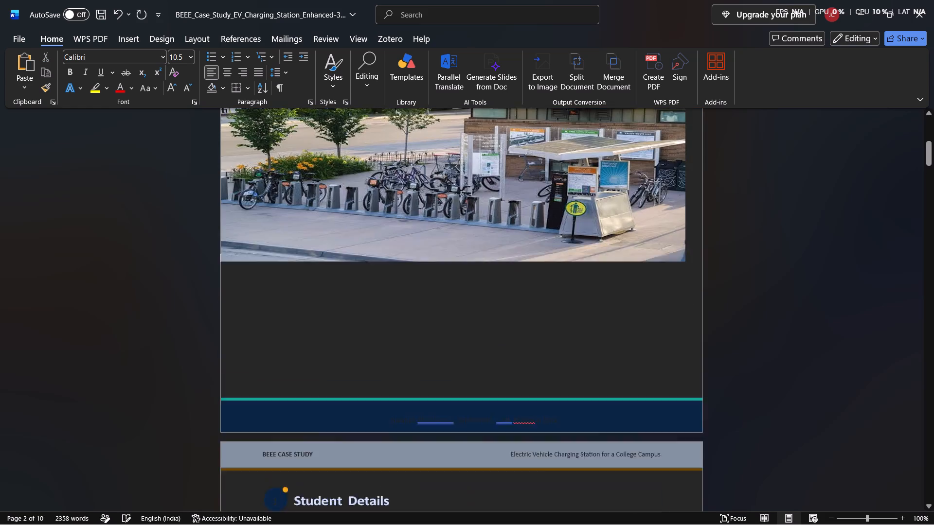
pyautogui.press('Return')
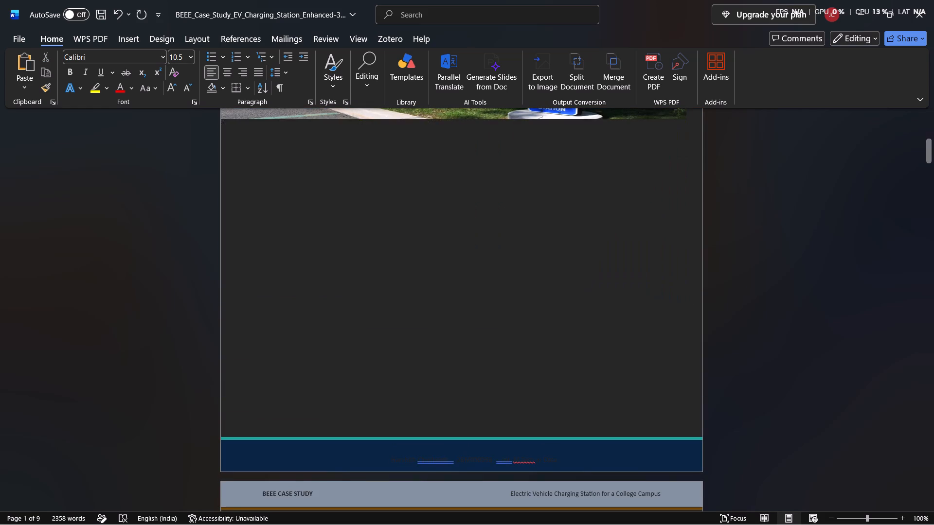
pyautogui.press('BackSpace')
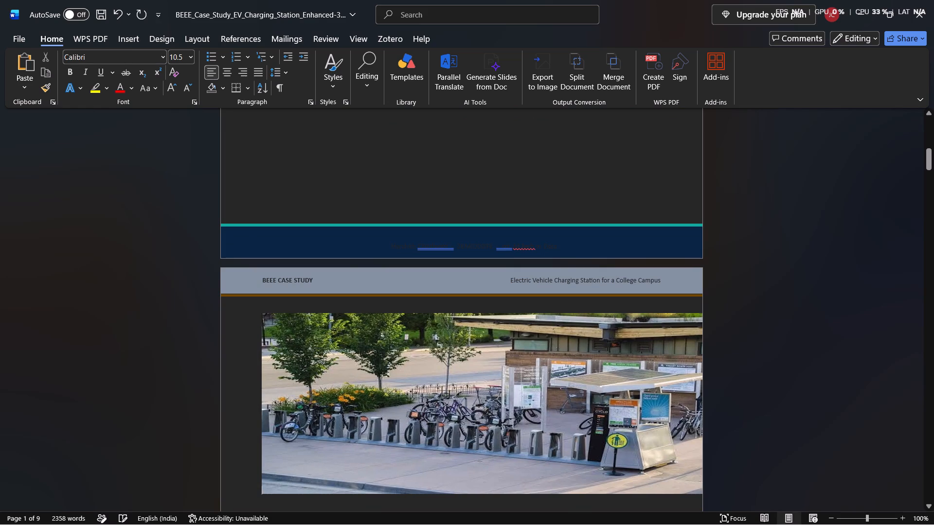
pyautogui.moveTo(603, 391); pyautogui.dragTo(528, 153)
pyautogui.scroll(5, 514, 243)
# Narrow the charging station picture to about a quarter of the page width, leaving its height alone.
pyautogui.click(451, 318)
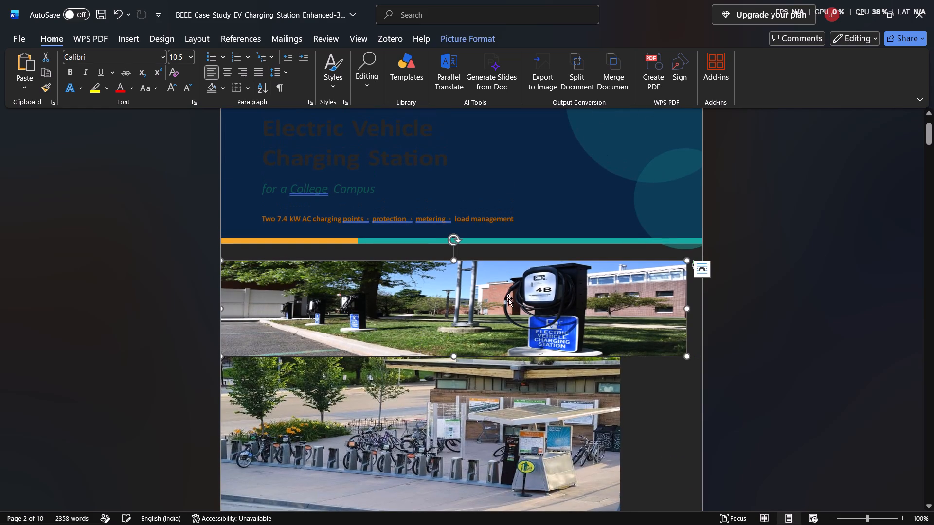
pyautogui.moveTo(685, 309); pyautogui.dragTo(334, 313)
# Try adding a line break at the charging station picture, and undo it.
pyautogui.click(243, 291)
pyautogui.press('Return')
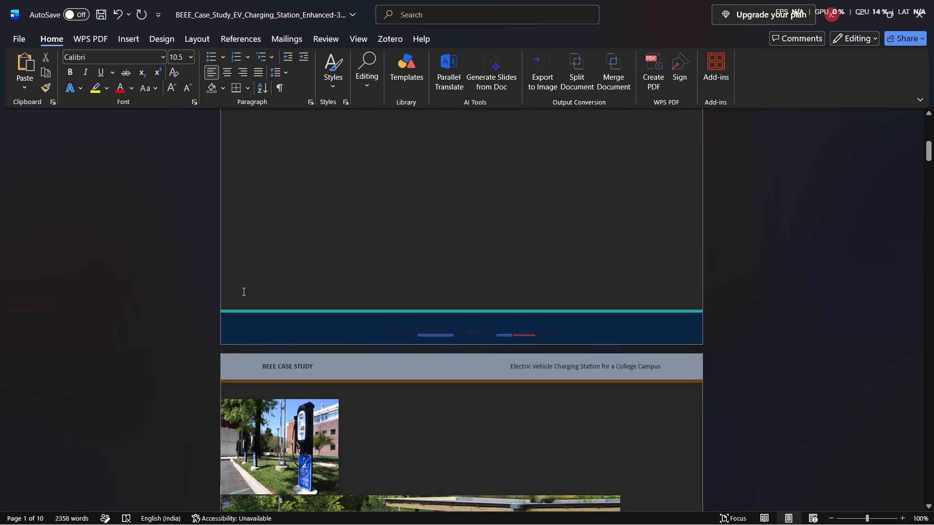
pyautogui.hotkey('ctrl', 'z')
# Enlarge the charging station picture proportionally to about 6.85 cm high, keeping it above the bike station picture.
pyautogui.click(276, 274)
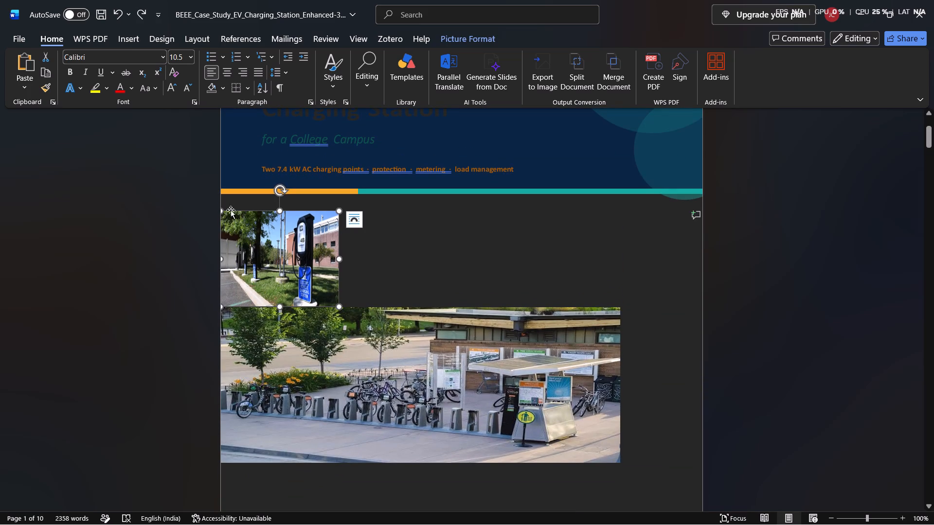
pyautogui.moveTo(222, 210); pyautogui.dragTo(294, 230)
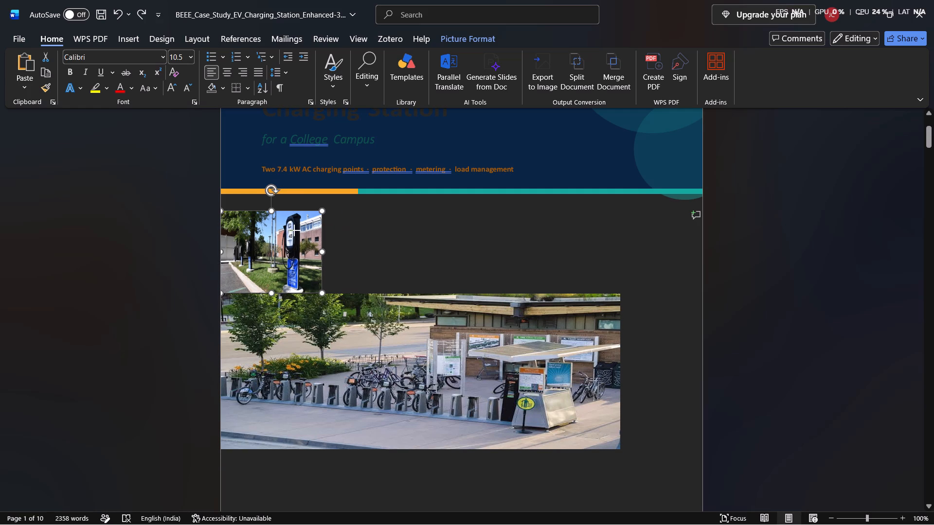
pyautogui.moveTo(294, 230); pyautogui.dragTo(0, 200)
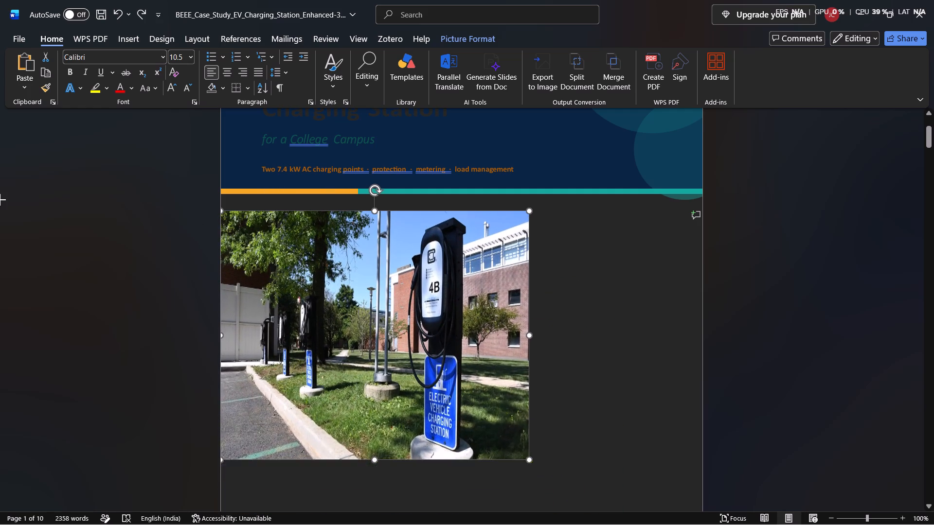
pyautogui.moveTo(0, 200); pyautogui.dragTo(144, 231)
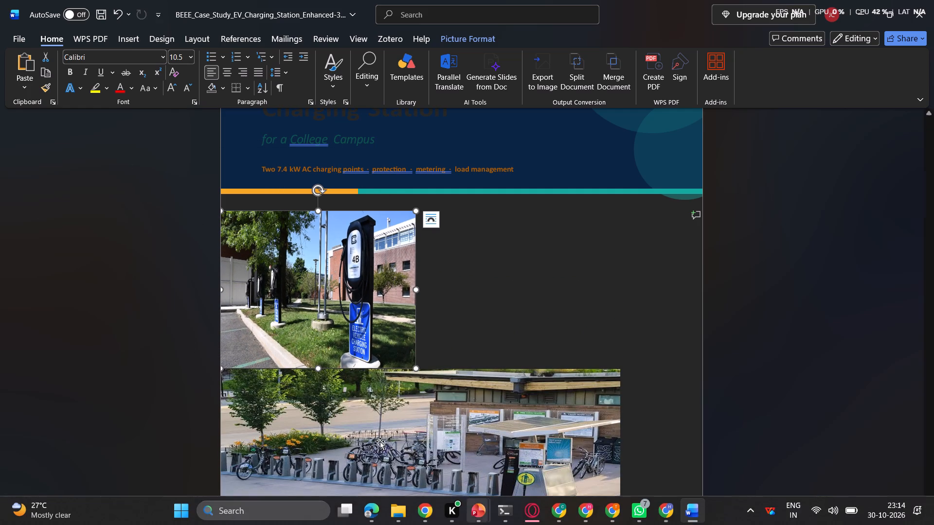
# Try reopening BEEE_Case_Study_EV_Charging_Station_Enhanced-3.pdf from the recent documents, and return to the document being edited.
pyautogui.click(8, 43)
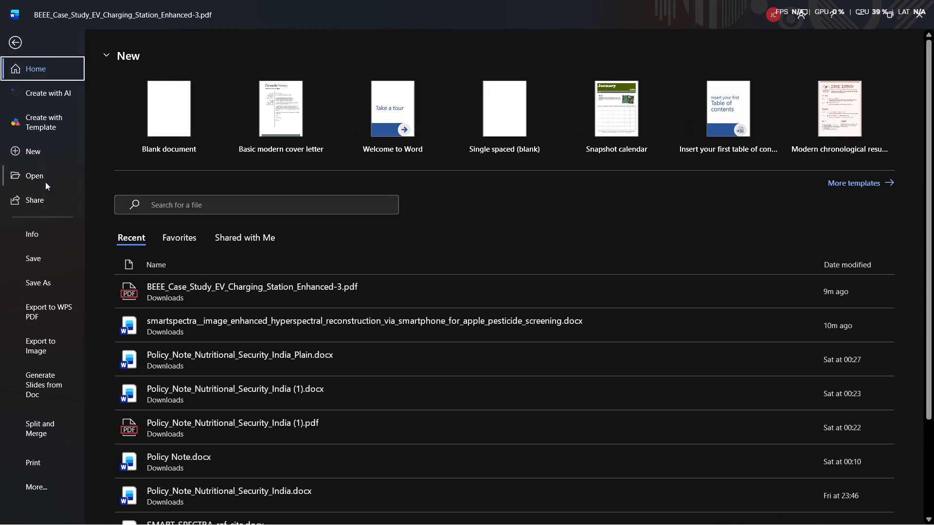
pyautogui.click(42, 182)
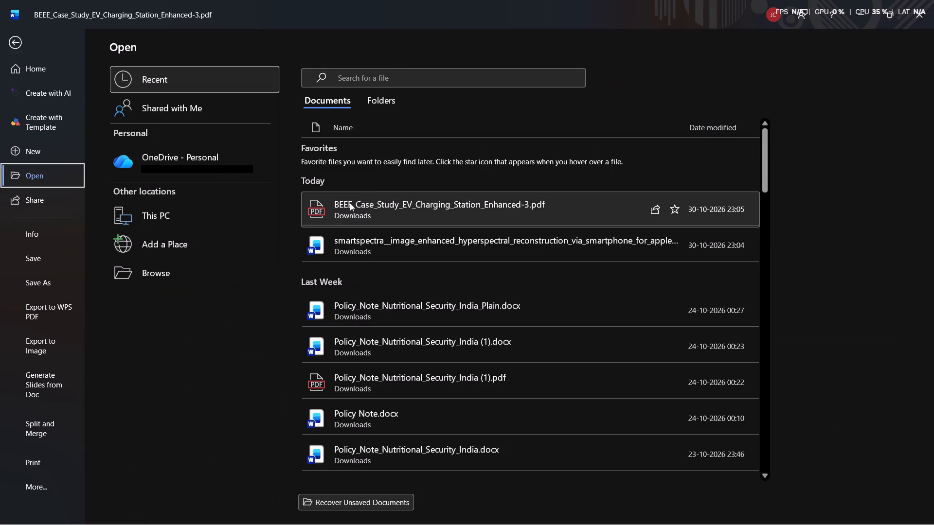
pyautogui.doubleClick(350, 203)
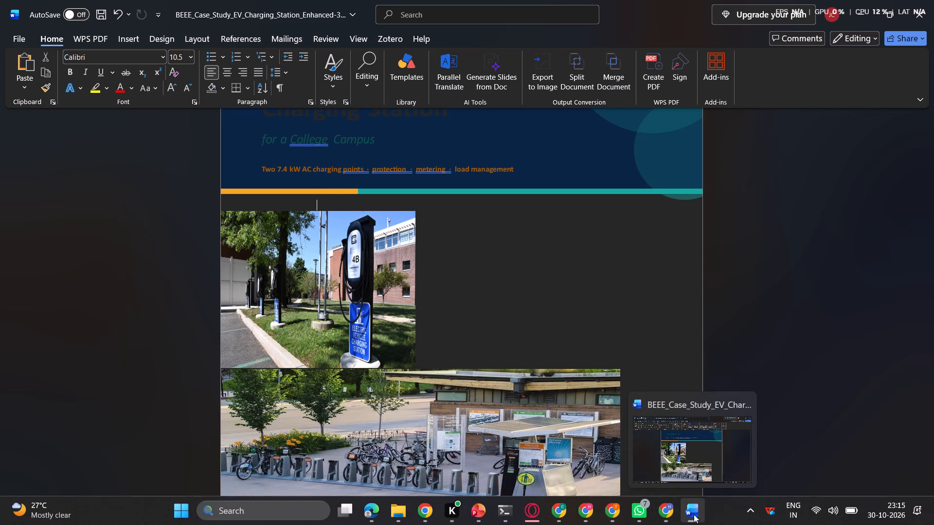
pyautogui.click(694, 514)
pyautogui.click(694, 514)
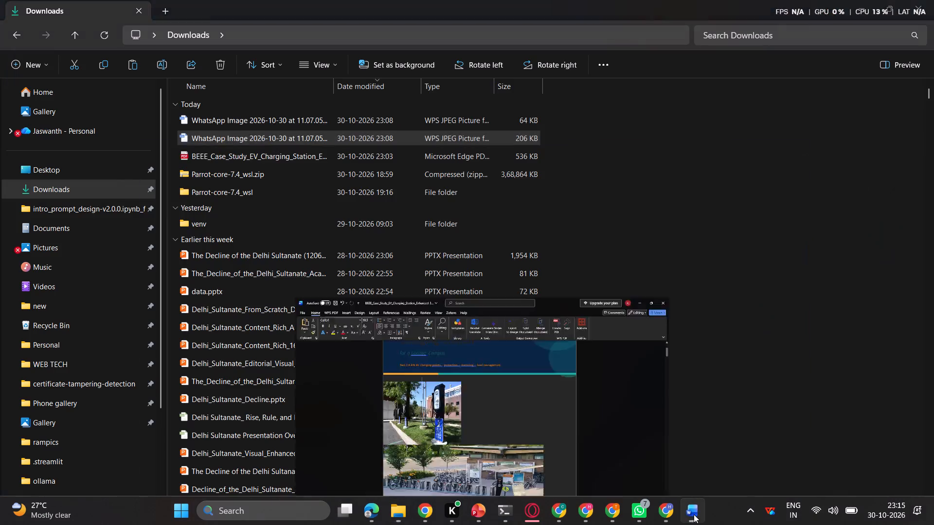
# Stretch the charging station picture horizontally to about 18.03 cm wide.
pyautogui.click(350, 294)
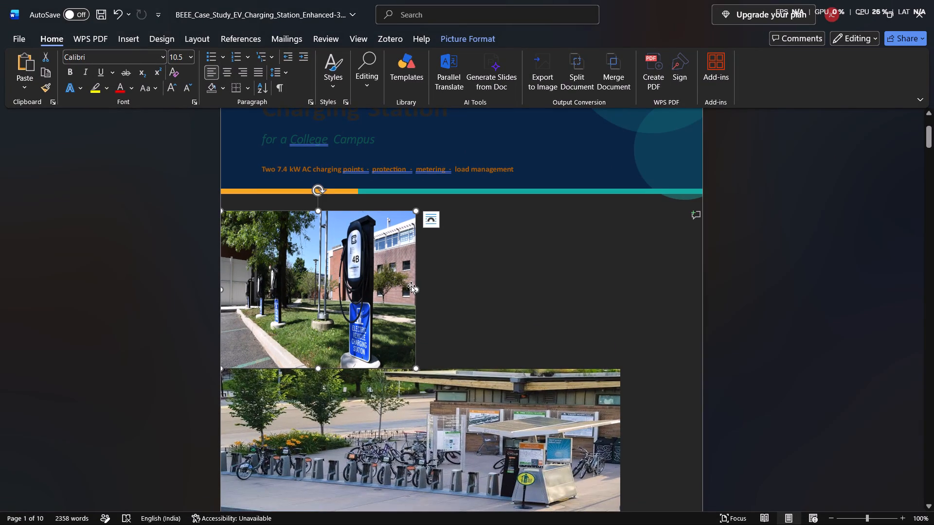
pyautogui.moveTo(419, 287); pyautogui.dragTo(697, 297)
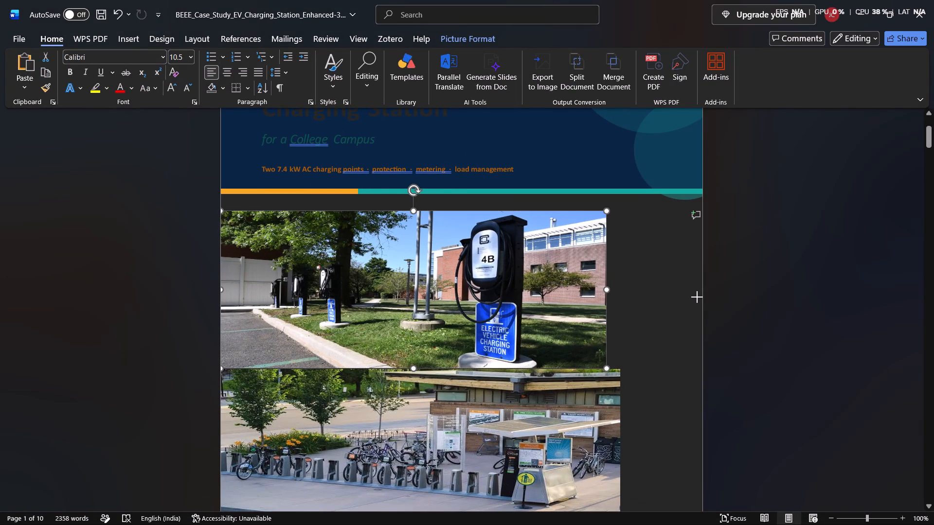
pyautogui.moveTo(697, 297); pyautogui.dragTo(633, 303)
pyautogui.click(444, 272)
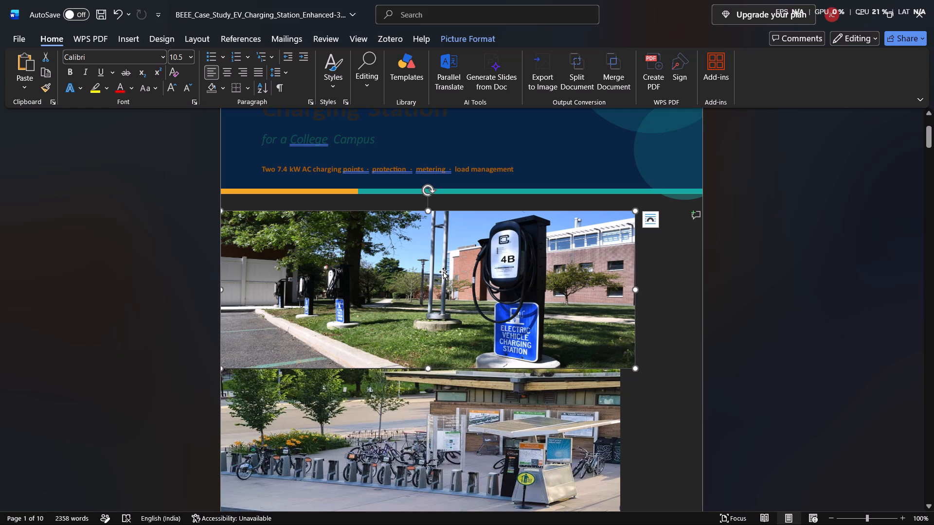
pyautogui.click(426, 186)
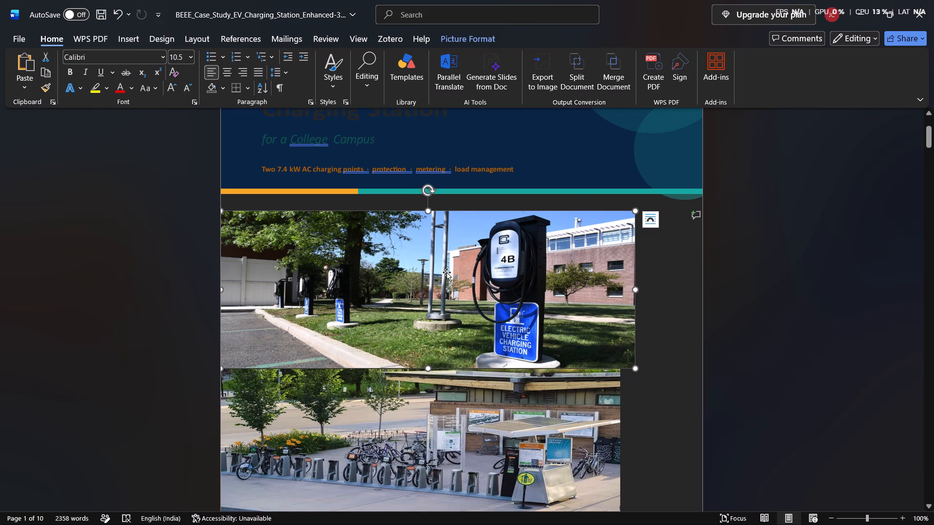
# Examine the charging station picture's size, position and text wrapping settings in its layout options.
pyautogui.rightClick(447, 272)
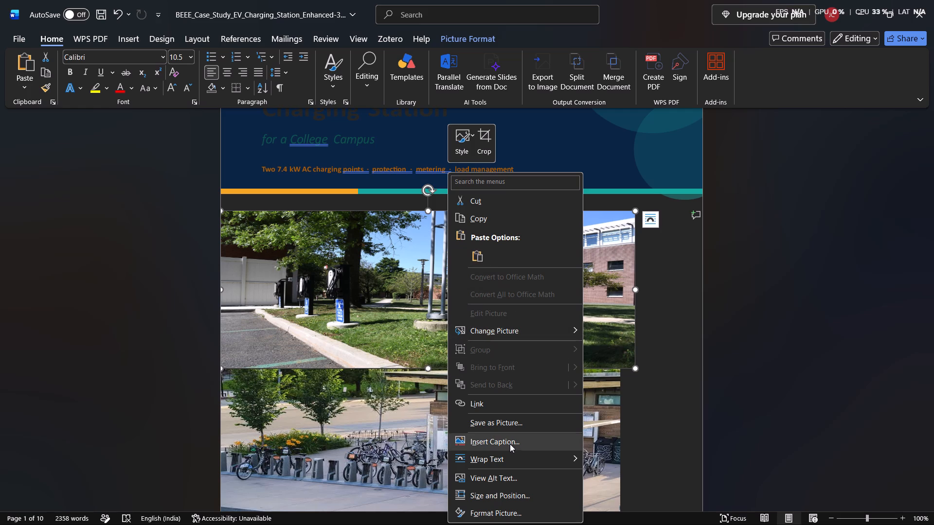
pyautogui.click(519, 491)
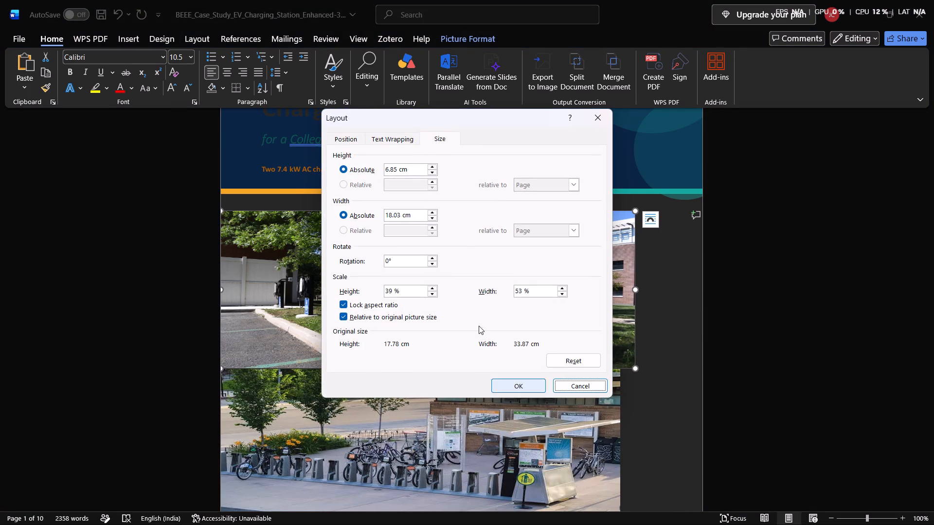
pyautogui.click(350, 140)
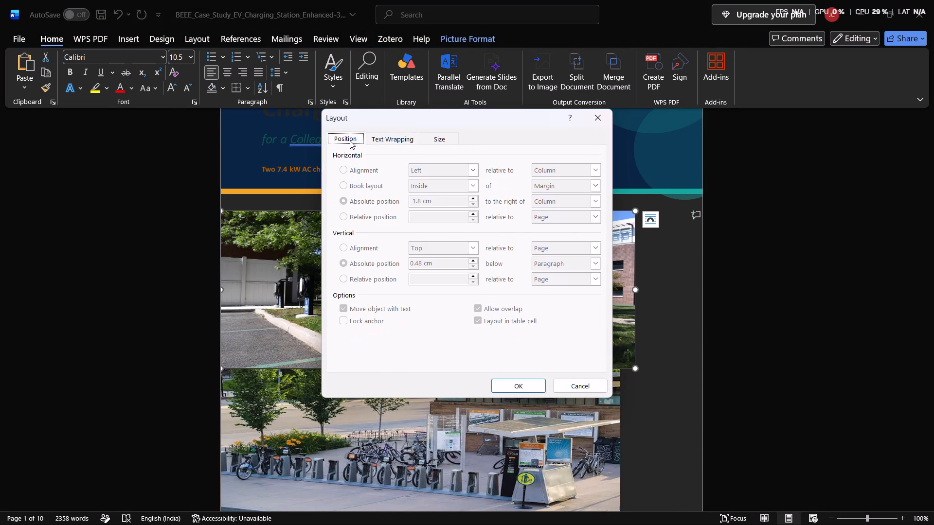
pyautogui.click(430, 180)
pyautogui.click(507, 330)
pyautogui.click(436, 142)
pyautogui.click(385, 140)
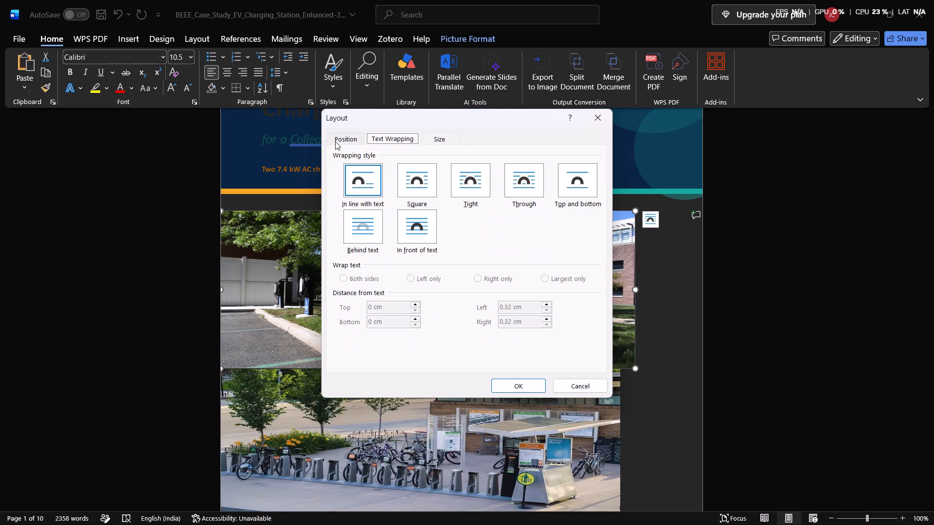
pyautogui.click(347, 140)
pyautogui.click(547, 387)
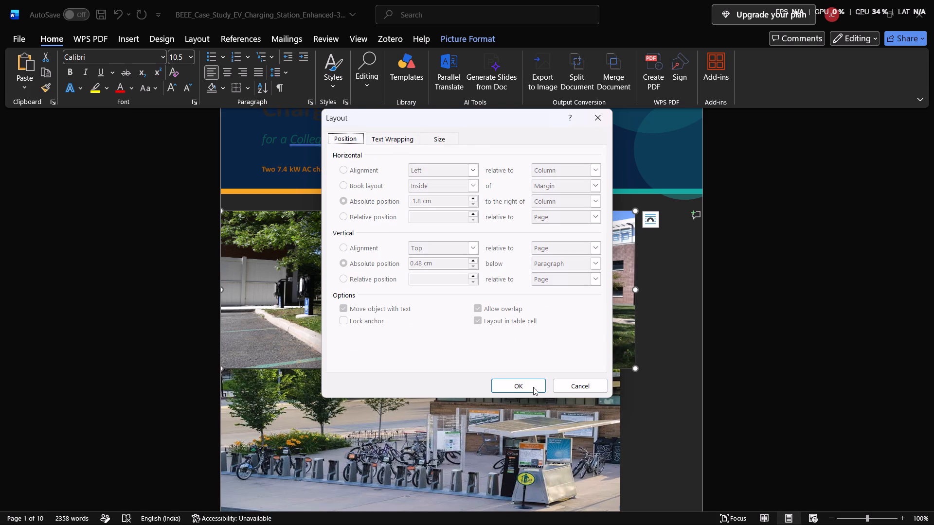
pyautogui.click(519, 385)
# Shrink the charging station picture proportionally to about 70% of the page width.
pyautogui.click(441, 310)
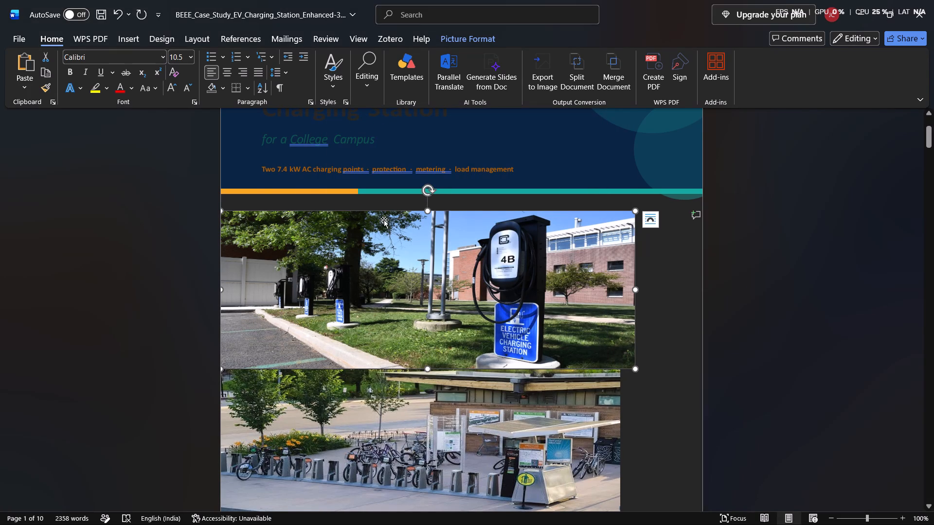
pyautogui.moveTo(222, 209); pyautogui.dragTo(383, 305)
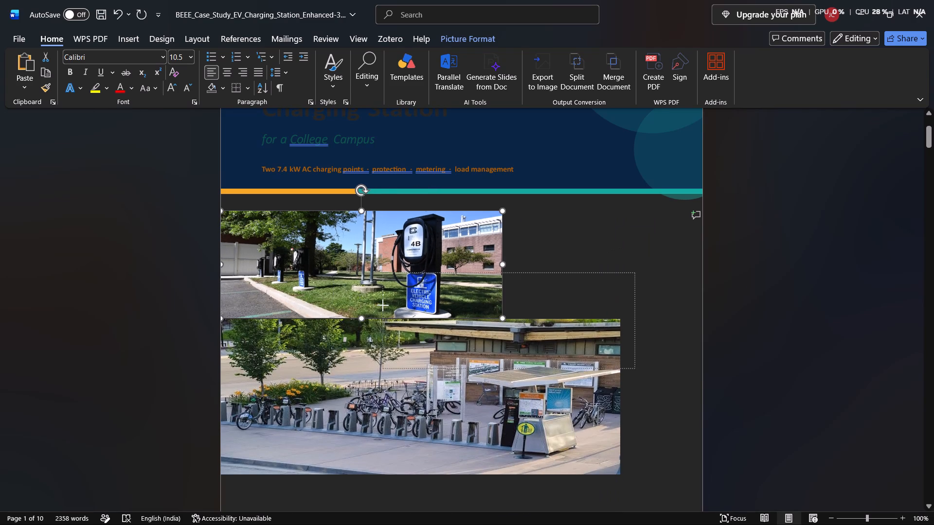
pyautogui.moveTo(383, 305); pyautogui.dragTo(291, 273)
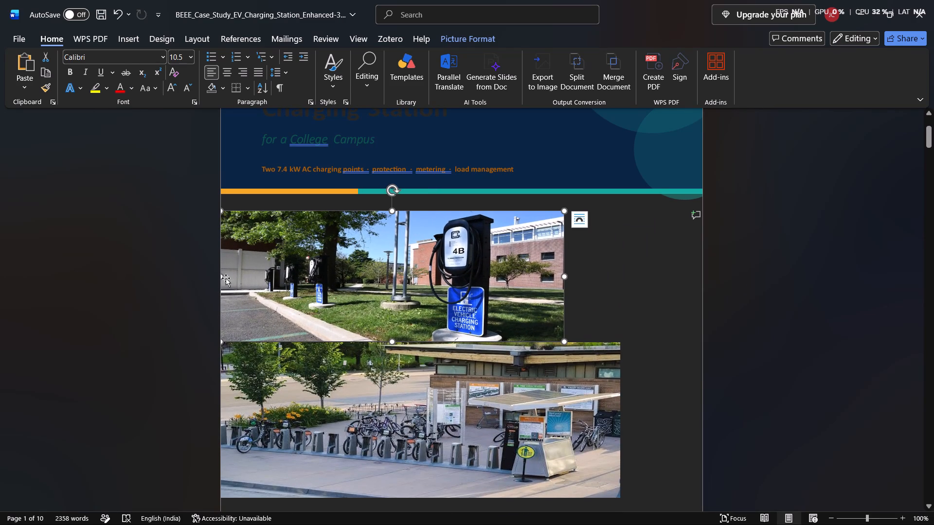
# Flip the charging station picture horizontally by resizing it past its opposite edge, and stretch it across the full page width.
pyautogui.moveTo(223, 276); pyautogui.dragTo(655, 291)
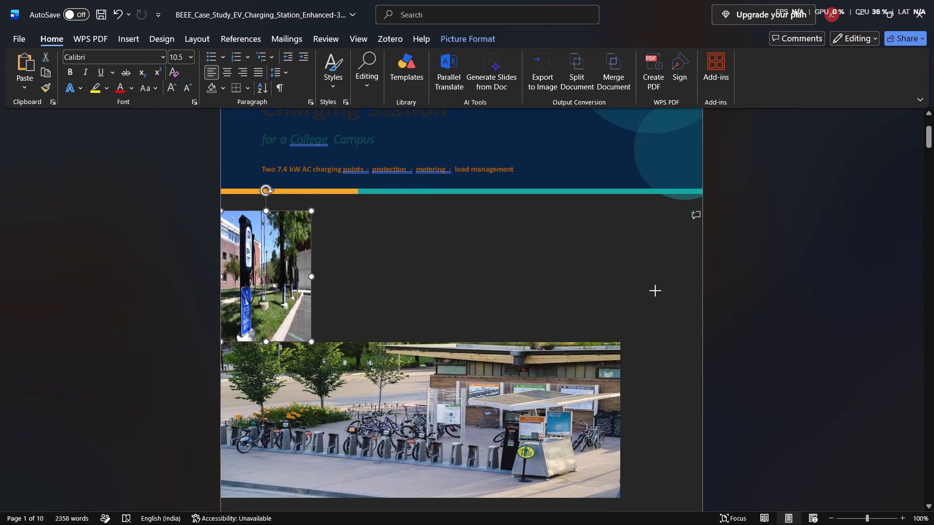
pyautogui.moveTo(655, 291); pyautogui.dragTo(933, 257)
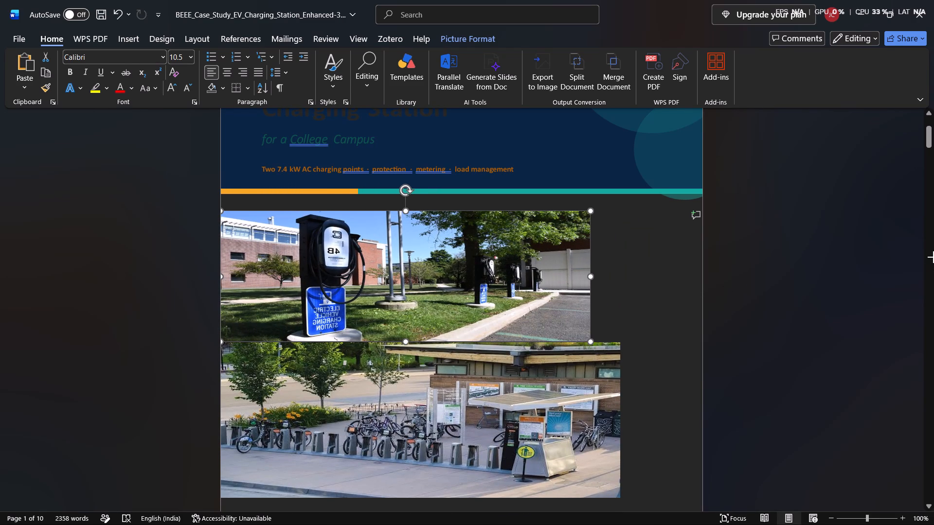
pyautogui.moveTo(933, 257); pyautogui.dragTo(933, 255)
pyautogui.moveTo(593, 275); pyautogui.dragTo(603, 275)
pyautogui.moveTo(603, 275); pyautogui.dragTo(697, 265)
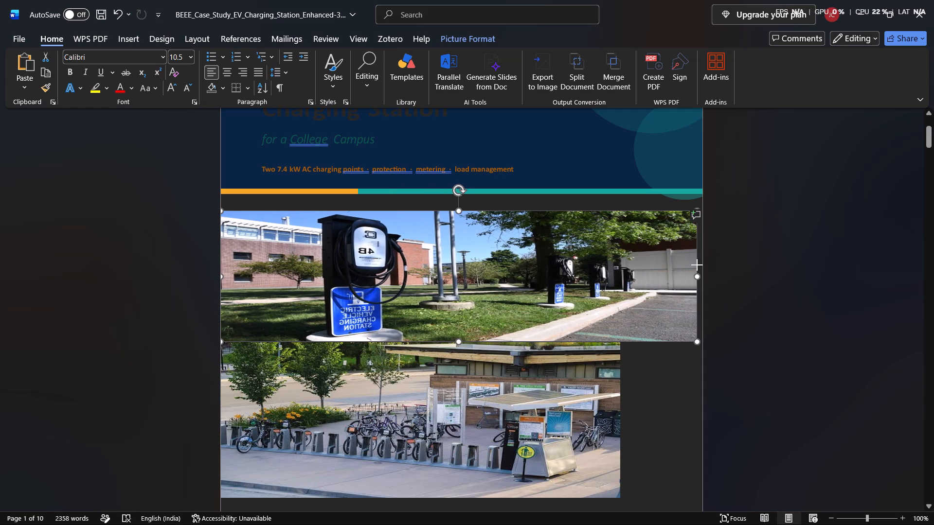
pyautogui.moveTo(697, 265); pyautogui.dragTo(703, 263)
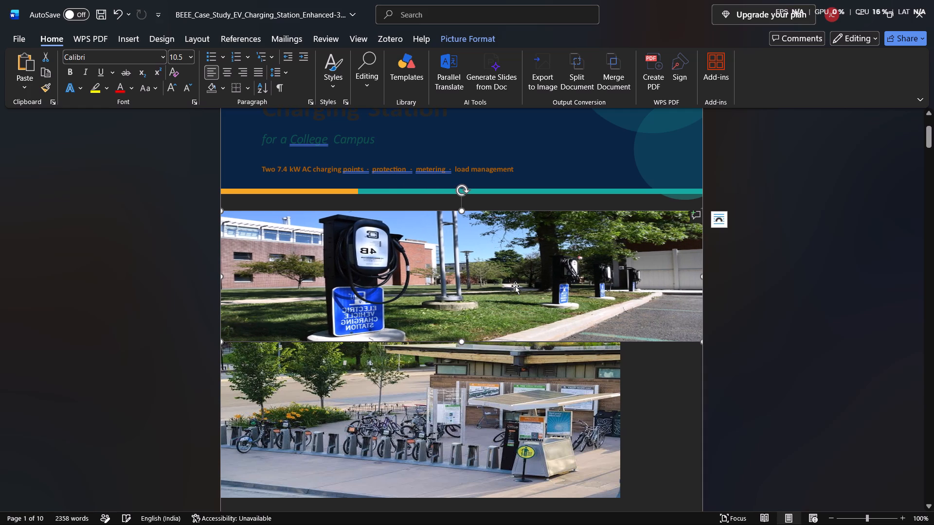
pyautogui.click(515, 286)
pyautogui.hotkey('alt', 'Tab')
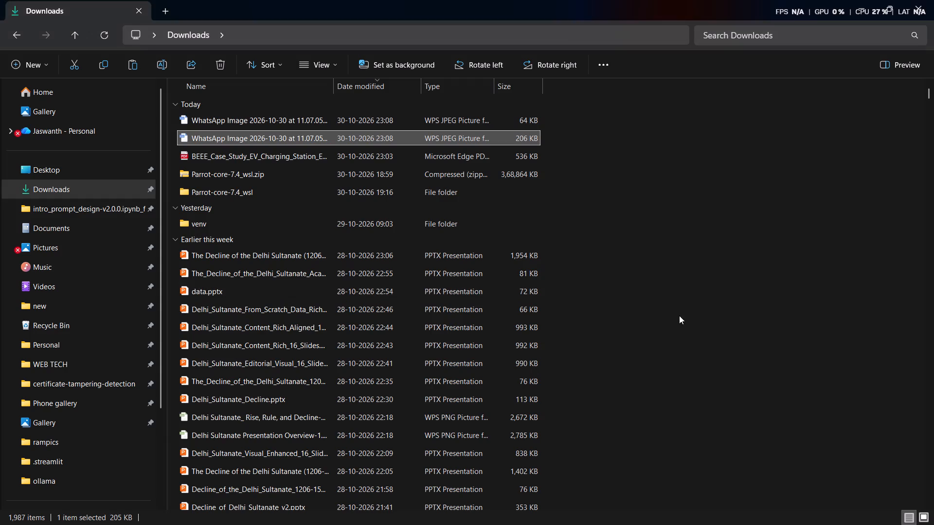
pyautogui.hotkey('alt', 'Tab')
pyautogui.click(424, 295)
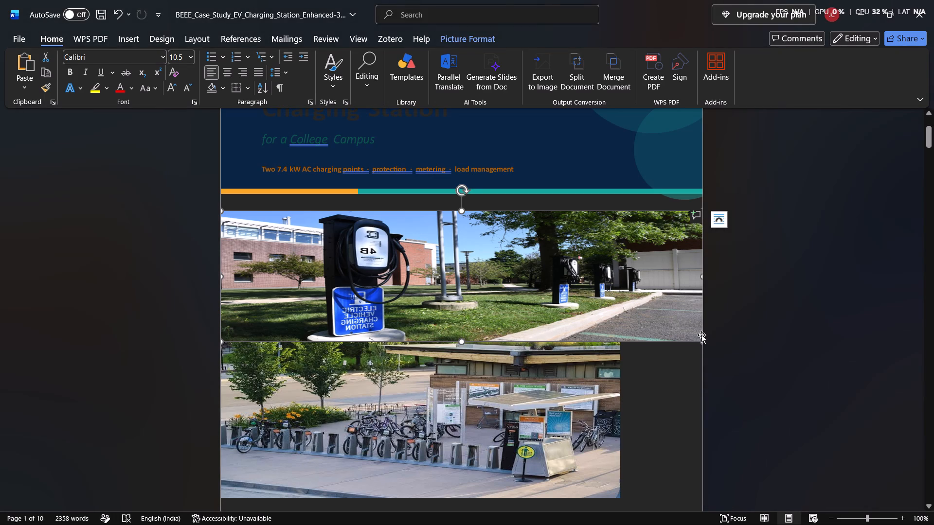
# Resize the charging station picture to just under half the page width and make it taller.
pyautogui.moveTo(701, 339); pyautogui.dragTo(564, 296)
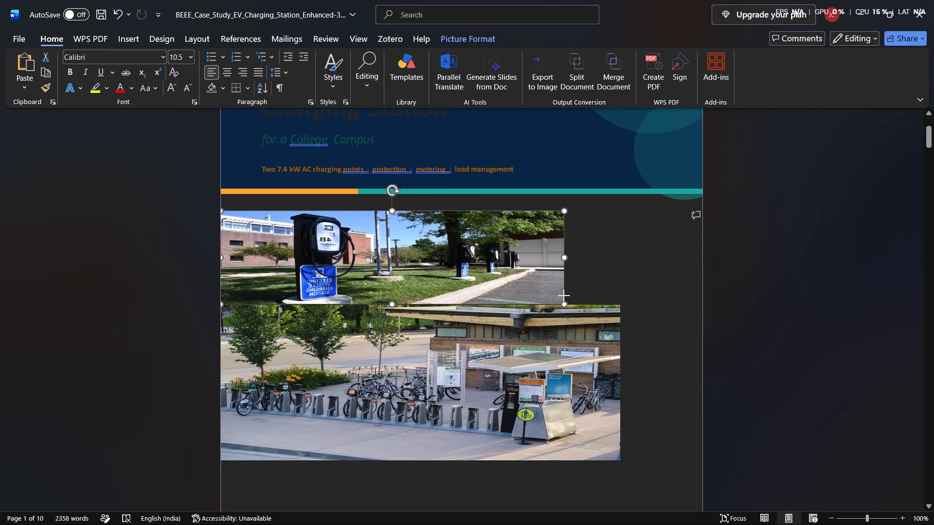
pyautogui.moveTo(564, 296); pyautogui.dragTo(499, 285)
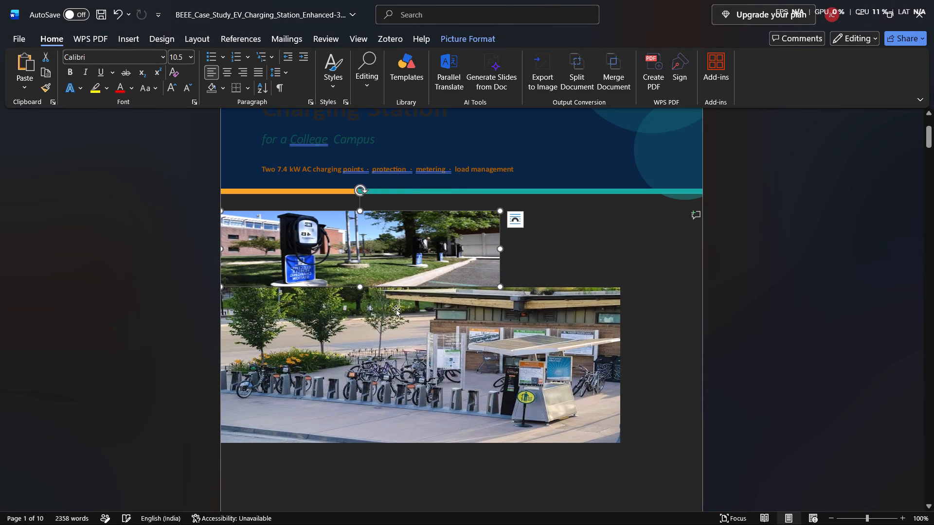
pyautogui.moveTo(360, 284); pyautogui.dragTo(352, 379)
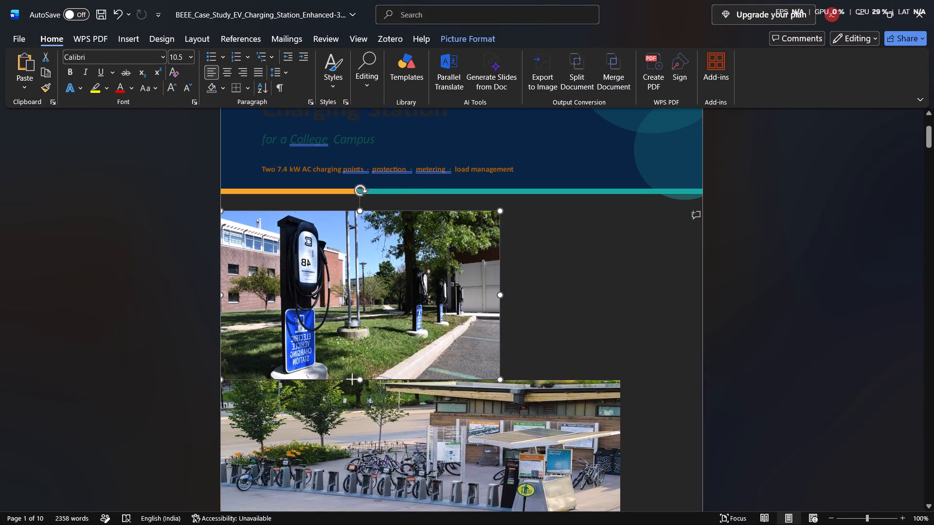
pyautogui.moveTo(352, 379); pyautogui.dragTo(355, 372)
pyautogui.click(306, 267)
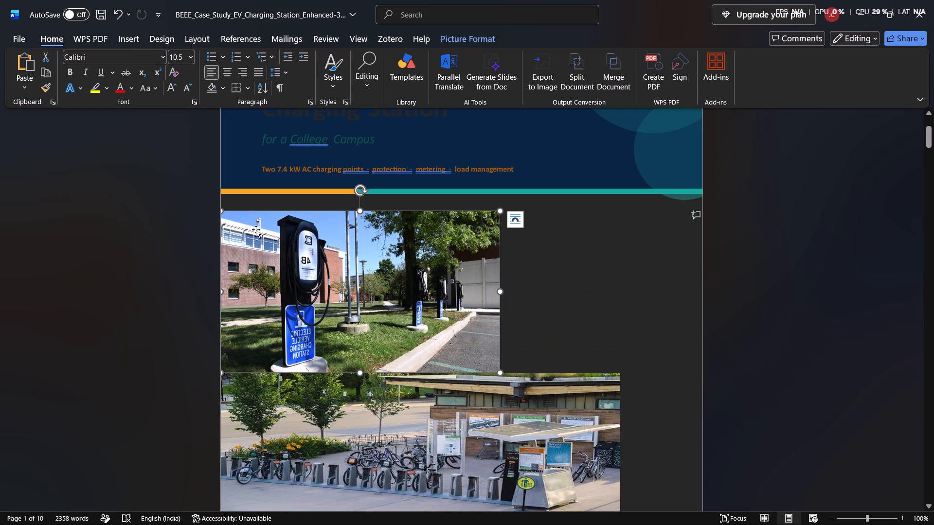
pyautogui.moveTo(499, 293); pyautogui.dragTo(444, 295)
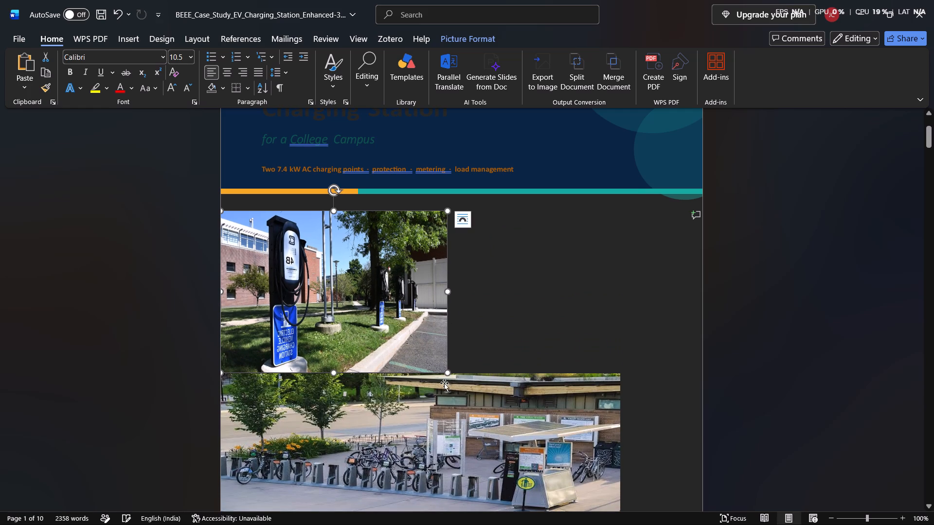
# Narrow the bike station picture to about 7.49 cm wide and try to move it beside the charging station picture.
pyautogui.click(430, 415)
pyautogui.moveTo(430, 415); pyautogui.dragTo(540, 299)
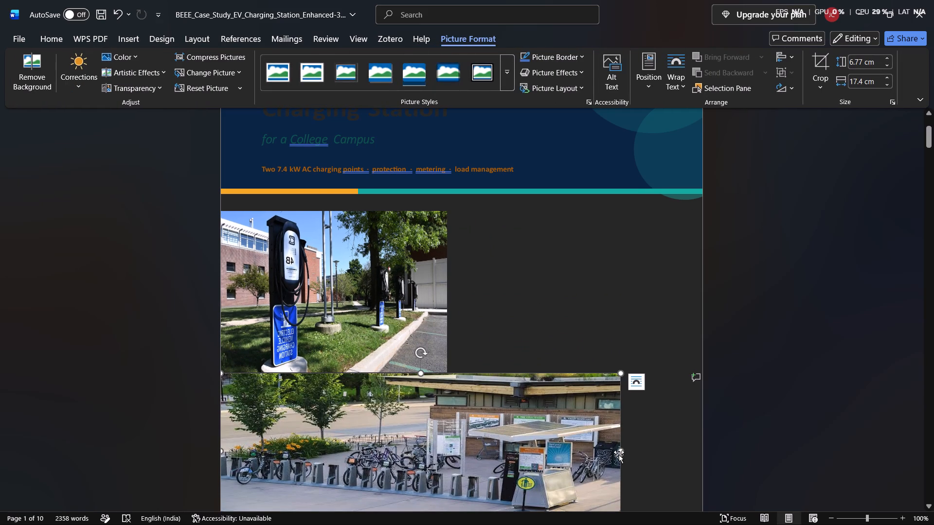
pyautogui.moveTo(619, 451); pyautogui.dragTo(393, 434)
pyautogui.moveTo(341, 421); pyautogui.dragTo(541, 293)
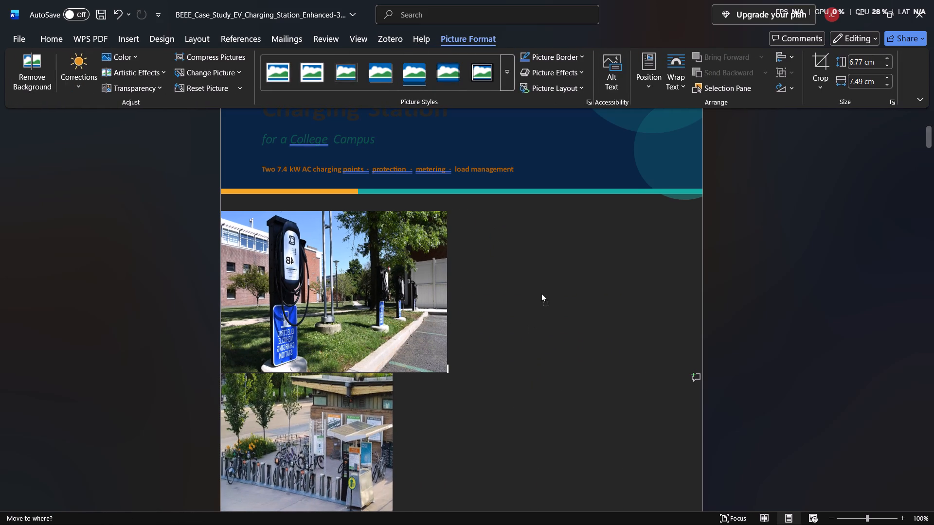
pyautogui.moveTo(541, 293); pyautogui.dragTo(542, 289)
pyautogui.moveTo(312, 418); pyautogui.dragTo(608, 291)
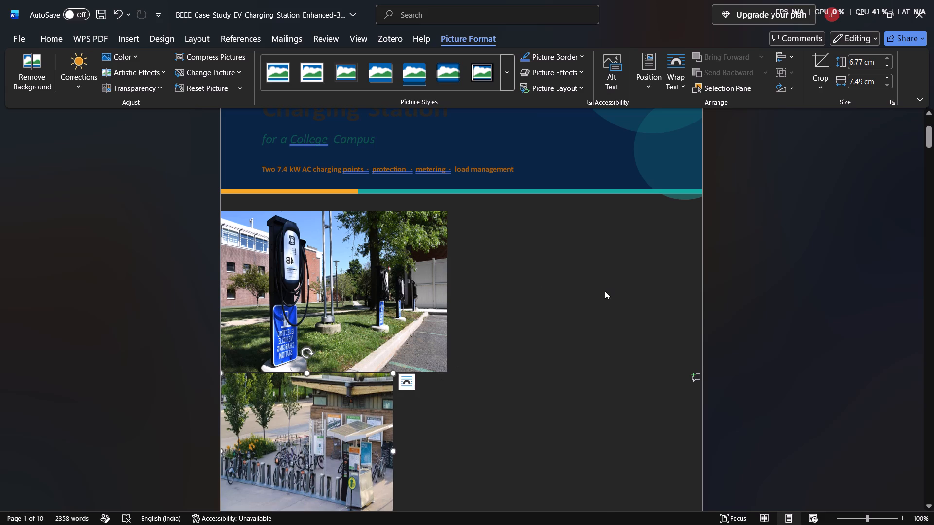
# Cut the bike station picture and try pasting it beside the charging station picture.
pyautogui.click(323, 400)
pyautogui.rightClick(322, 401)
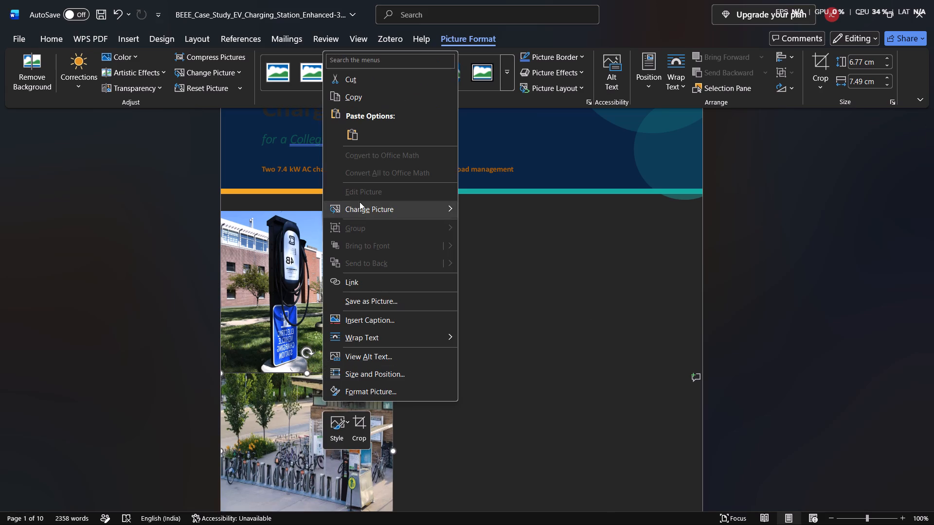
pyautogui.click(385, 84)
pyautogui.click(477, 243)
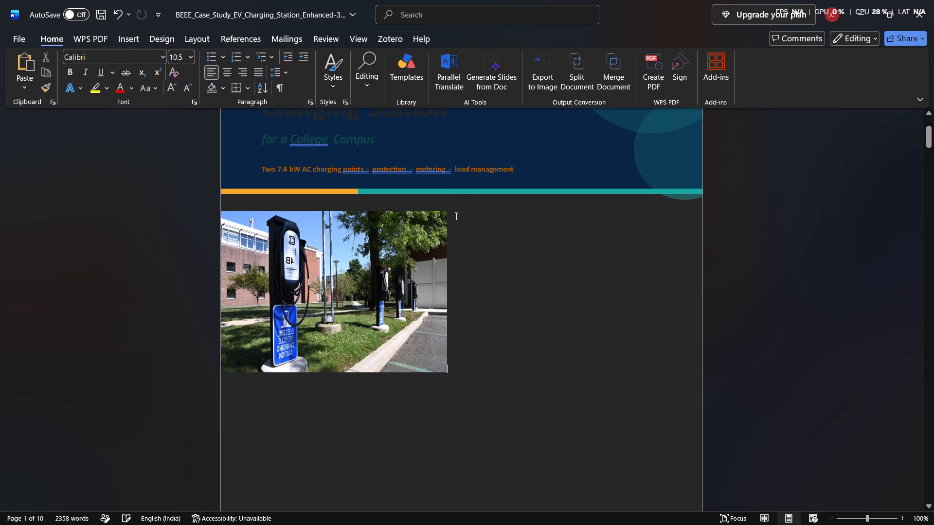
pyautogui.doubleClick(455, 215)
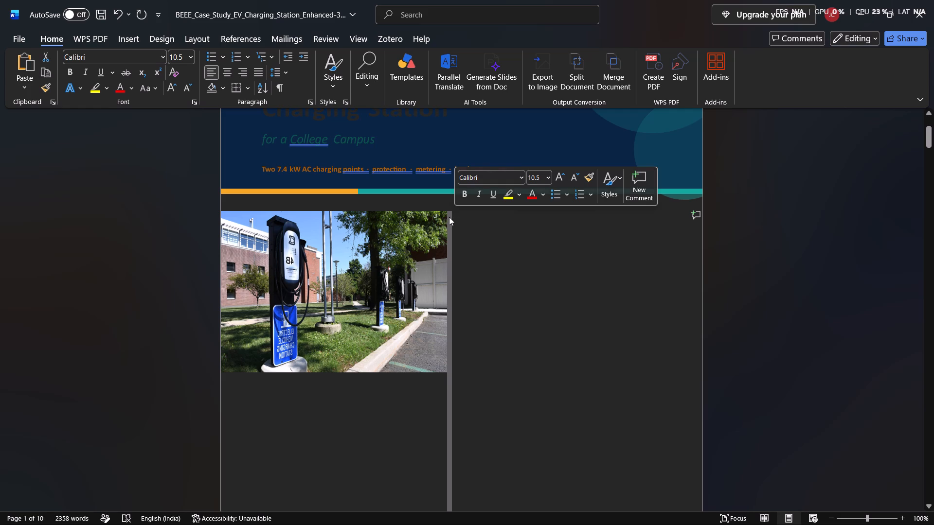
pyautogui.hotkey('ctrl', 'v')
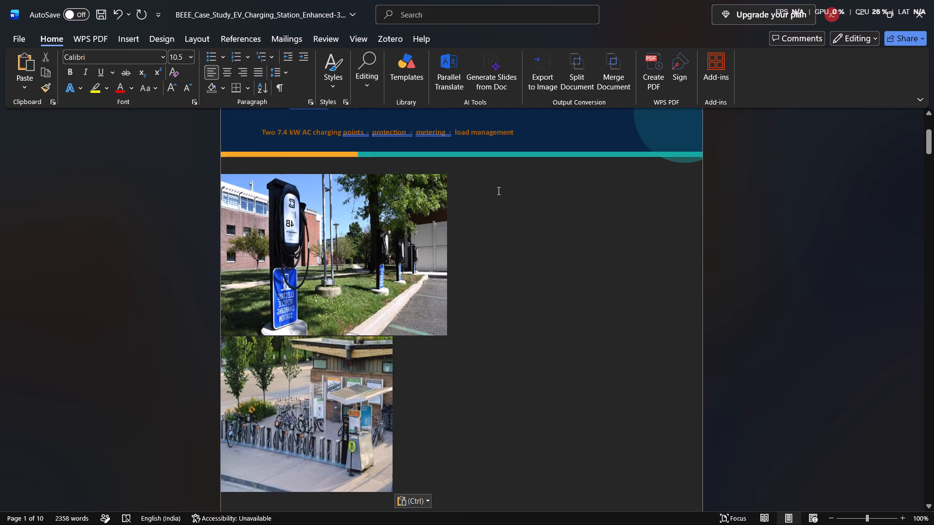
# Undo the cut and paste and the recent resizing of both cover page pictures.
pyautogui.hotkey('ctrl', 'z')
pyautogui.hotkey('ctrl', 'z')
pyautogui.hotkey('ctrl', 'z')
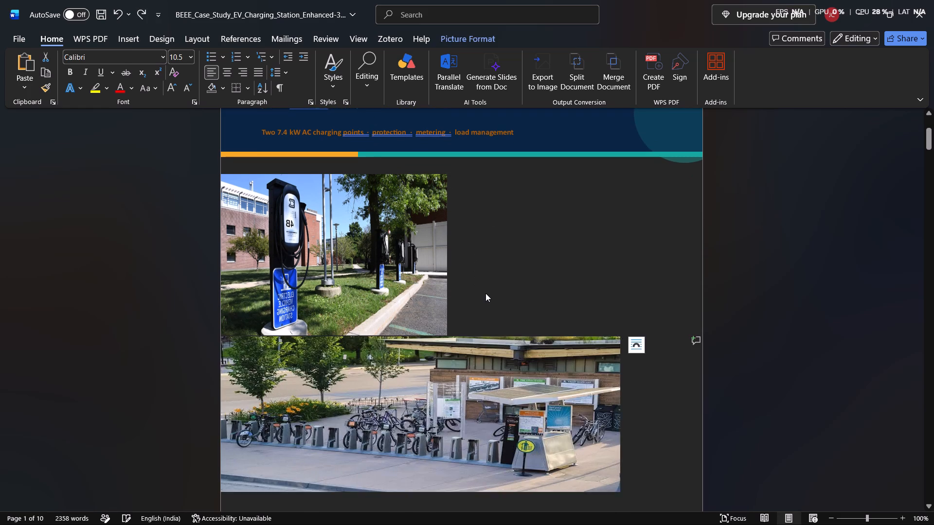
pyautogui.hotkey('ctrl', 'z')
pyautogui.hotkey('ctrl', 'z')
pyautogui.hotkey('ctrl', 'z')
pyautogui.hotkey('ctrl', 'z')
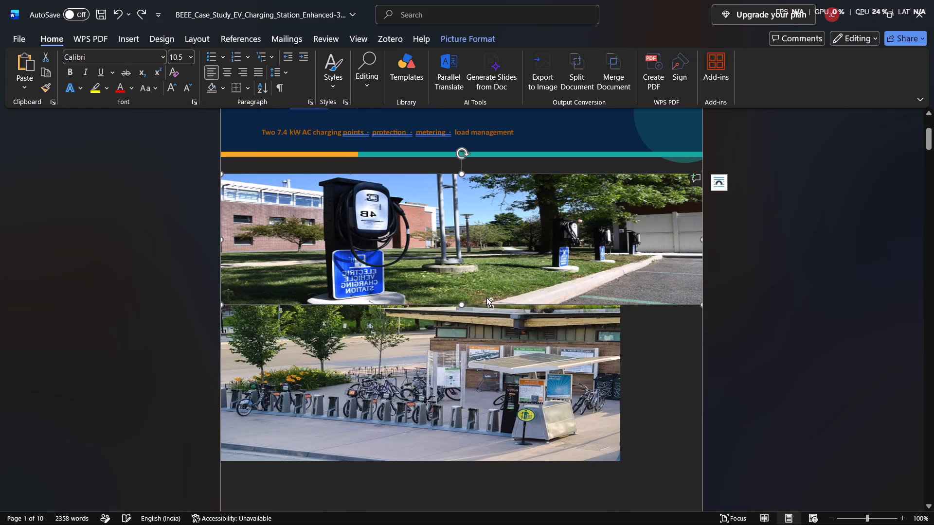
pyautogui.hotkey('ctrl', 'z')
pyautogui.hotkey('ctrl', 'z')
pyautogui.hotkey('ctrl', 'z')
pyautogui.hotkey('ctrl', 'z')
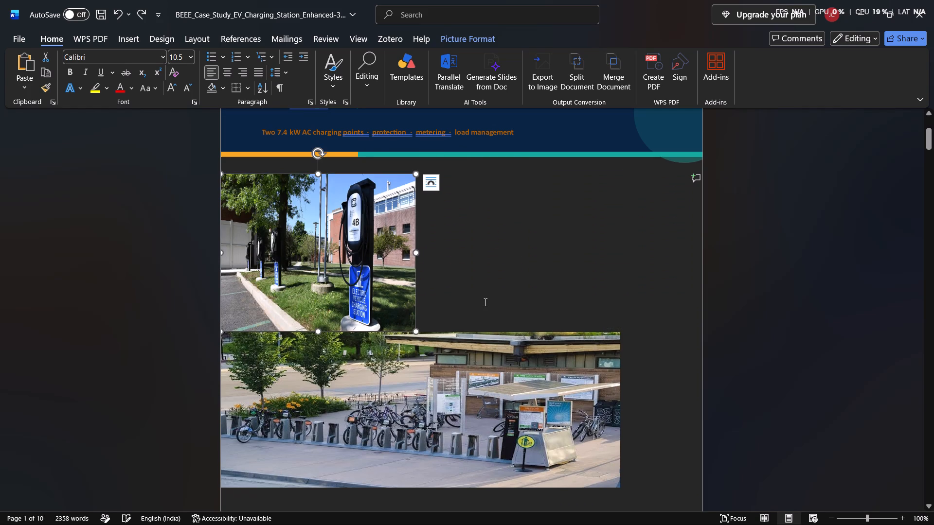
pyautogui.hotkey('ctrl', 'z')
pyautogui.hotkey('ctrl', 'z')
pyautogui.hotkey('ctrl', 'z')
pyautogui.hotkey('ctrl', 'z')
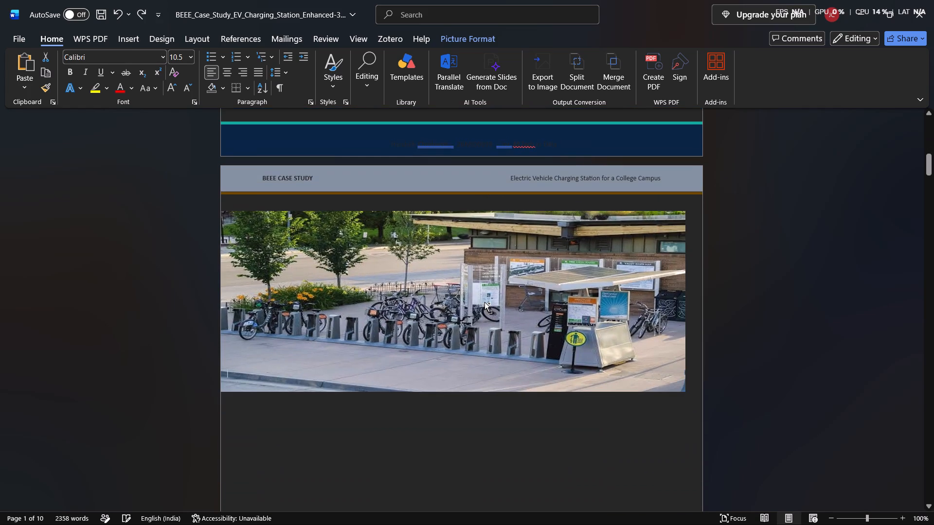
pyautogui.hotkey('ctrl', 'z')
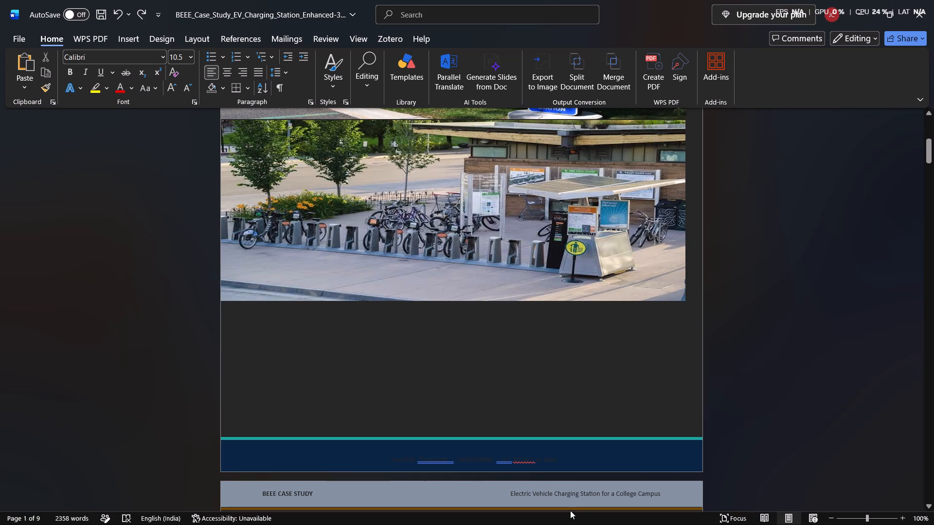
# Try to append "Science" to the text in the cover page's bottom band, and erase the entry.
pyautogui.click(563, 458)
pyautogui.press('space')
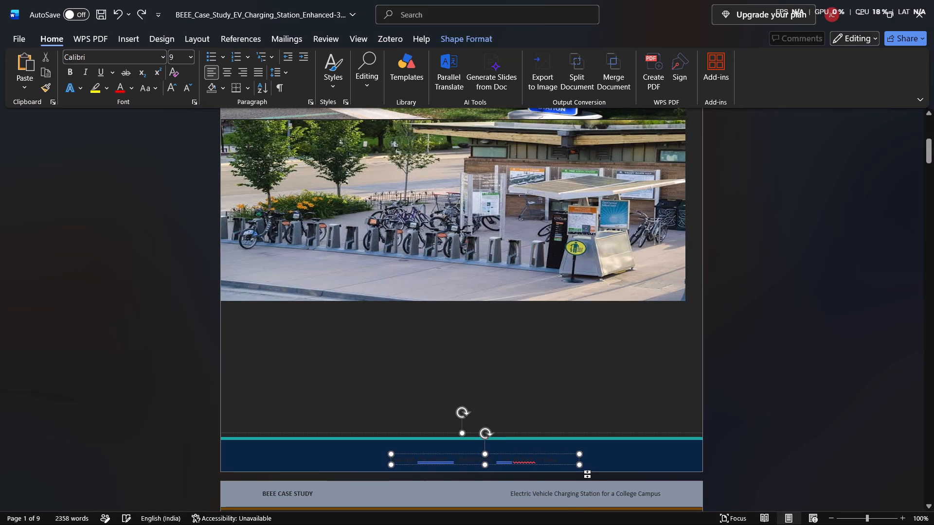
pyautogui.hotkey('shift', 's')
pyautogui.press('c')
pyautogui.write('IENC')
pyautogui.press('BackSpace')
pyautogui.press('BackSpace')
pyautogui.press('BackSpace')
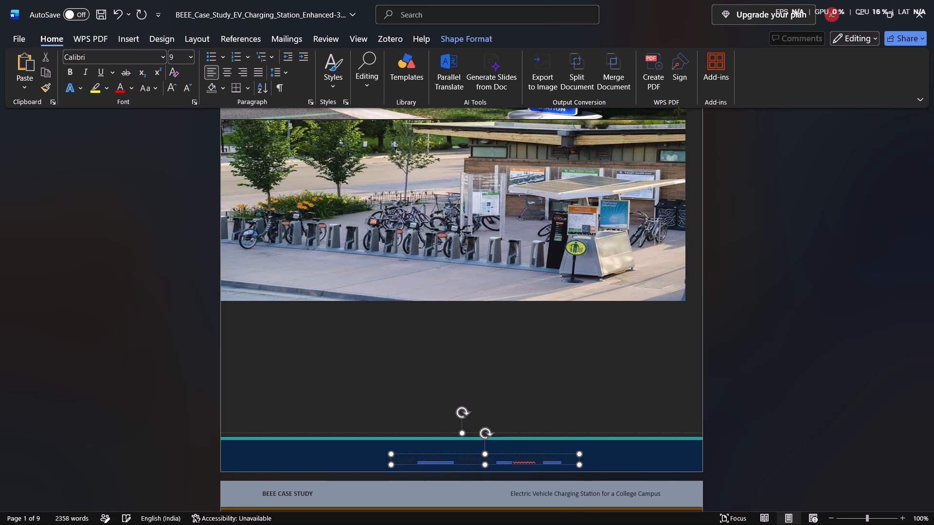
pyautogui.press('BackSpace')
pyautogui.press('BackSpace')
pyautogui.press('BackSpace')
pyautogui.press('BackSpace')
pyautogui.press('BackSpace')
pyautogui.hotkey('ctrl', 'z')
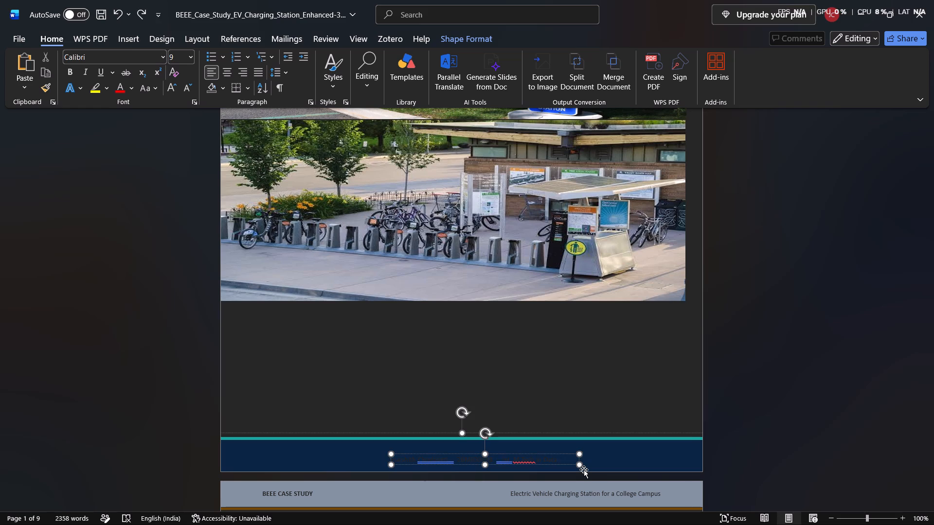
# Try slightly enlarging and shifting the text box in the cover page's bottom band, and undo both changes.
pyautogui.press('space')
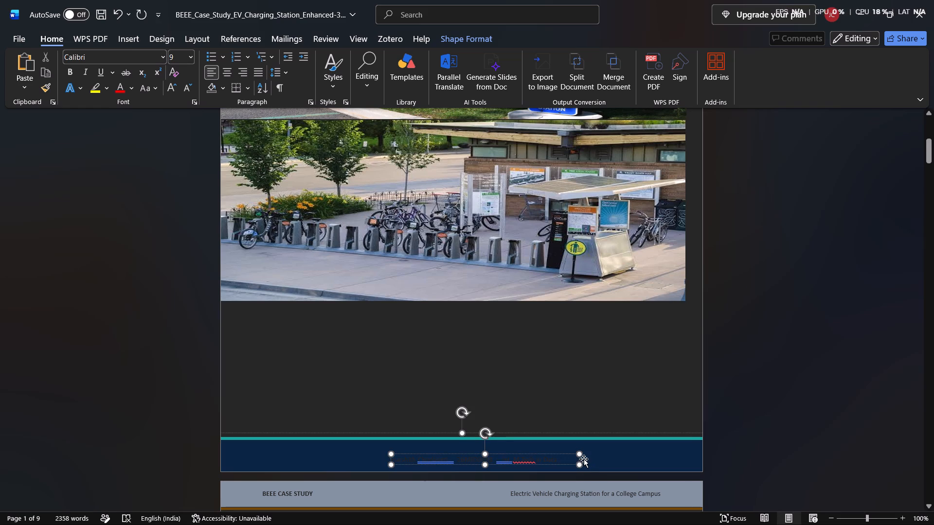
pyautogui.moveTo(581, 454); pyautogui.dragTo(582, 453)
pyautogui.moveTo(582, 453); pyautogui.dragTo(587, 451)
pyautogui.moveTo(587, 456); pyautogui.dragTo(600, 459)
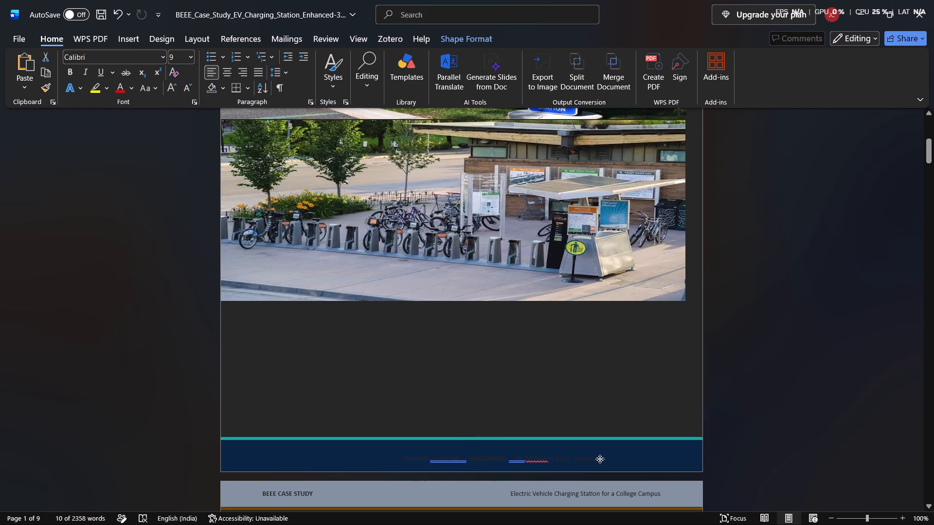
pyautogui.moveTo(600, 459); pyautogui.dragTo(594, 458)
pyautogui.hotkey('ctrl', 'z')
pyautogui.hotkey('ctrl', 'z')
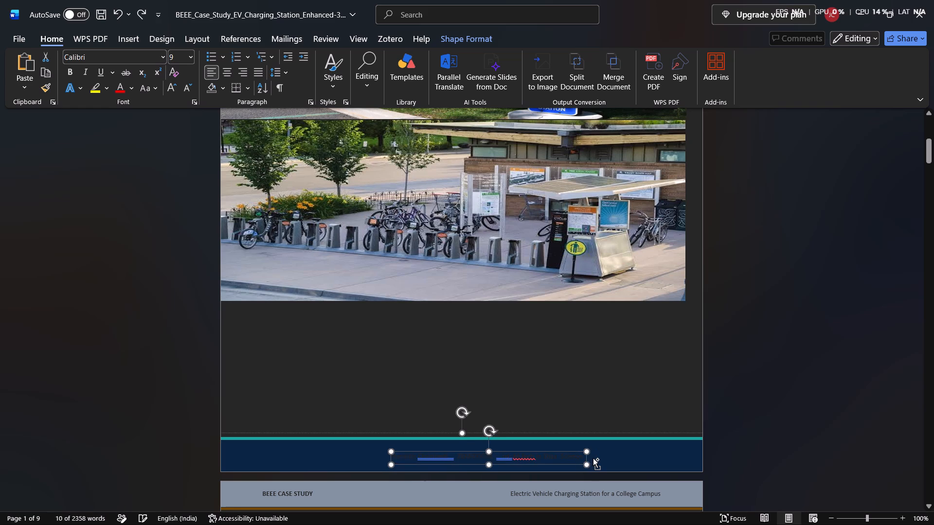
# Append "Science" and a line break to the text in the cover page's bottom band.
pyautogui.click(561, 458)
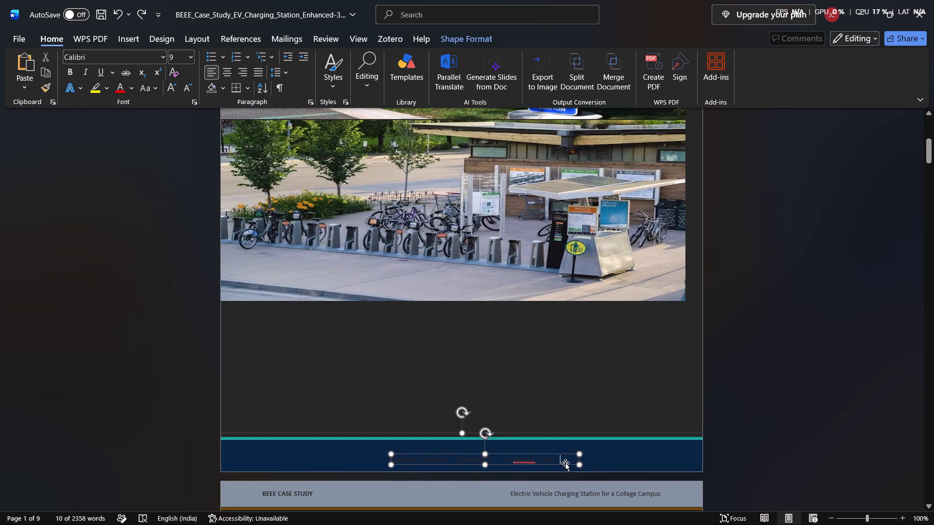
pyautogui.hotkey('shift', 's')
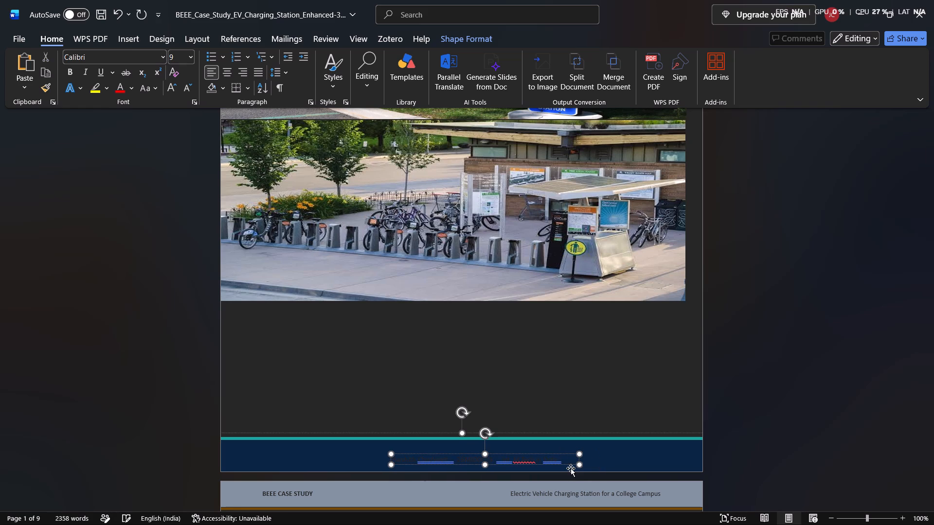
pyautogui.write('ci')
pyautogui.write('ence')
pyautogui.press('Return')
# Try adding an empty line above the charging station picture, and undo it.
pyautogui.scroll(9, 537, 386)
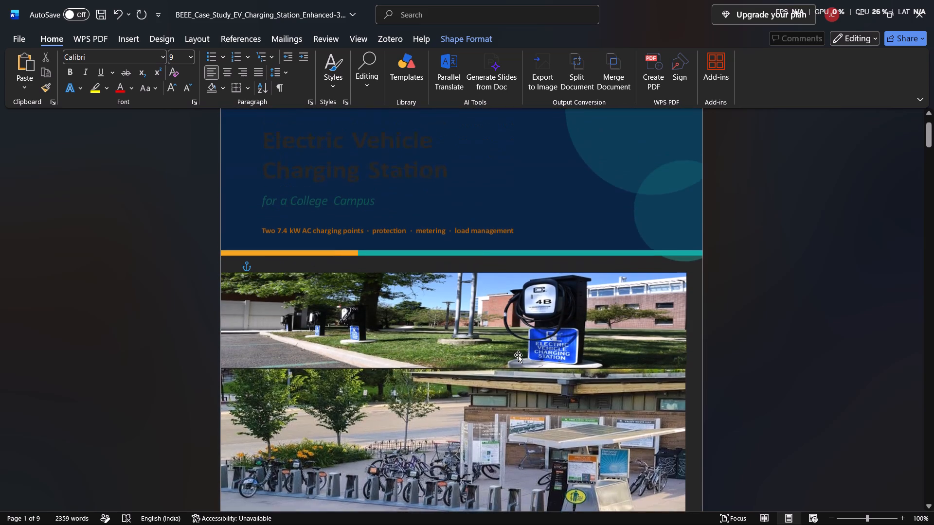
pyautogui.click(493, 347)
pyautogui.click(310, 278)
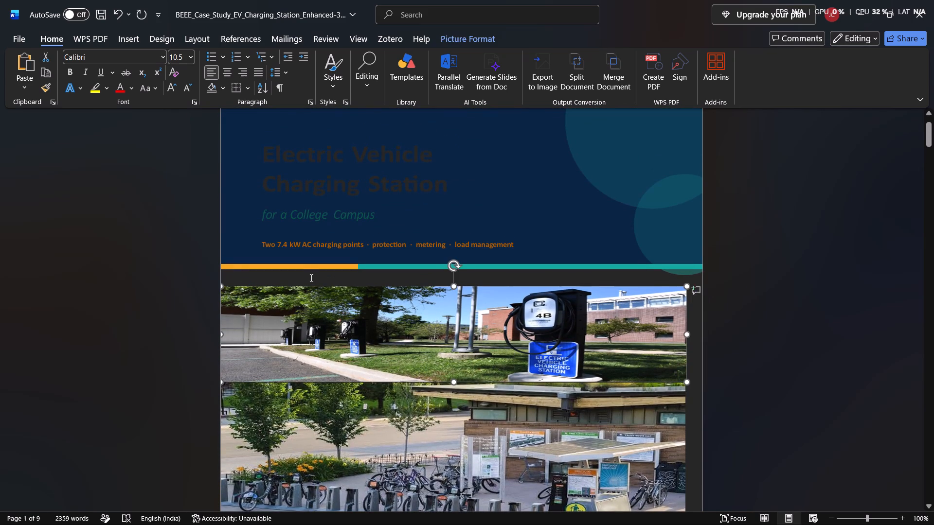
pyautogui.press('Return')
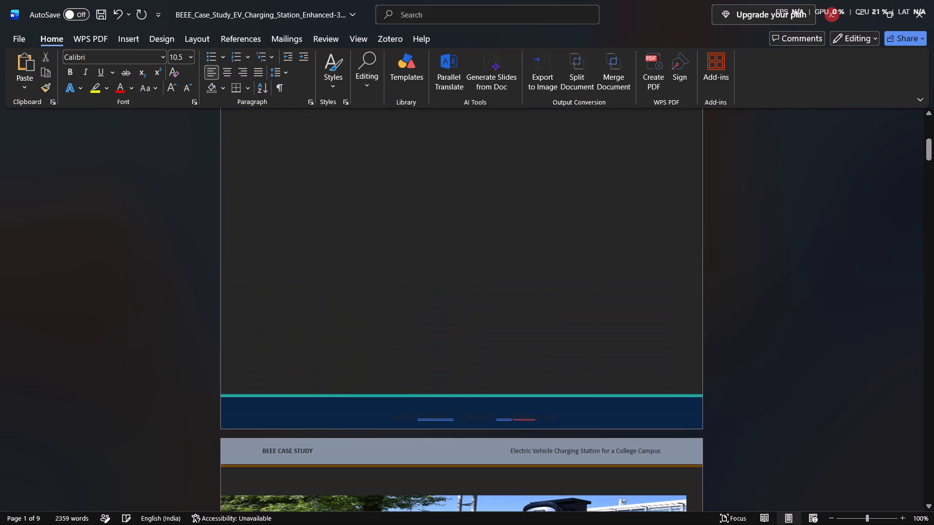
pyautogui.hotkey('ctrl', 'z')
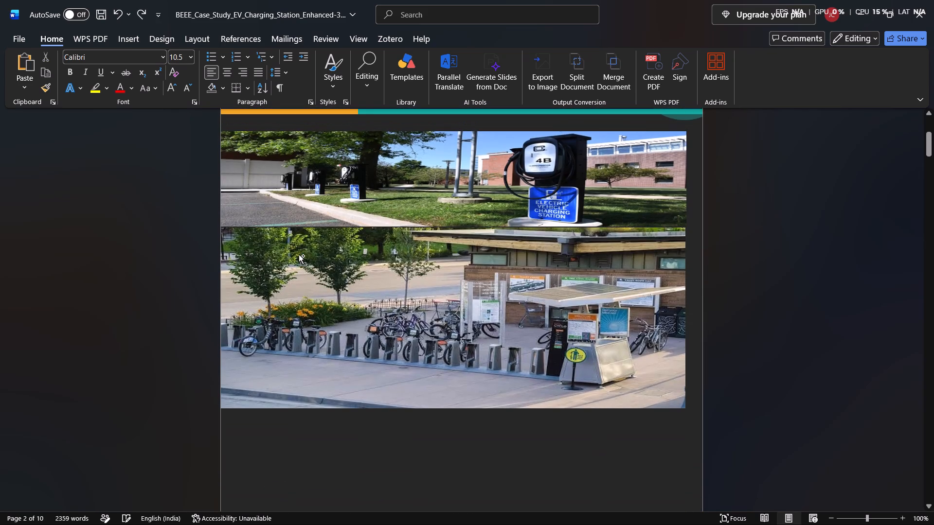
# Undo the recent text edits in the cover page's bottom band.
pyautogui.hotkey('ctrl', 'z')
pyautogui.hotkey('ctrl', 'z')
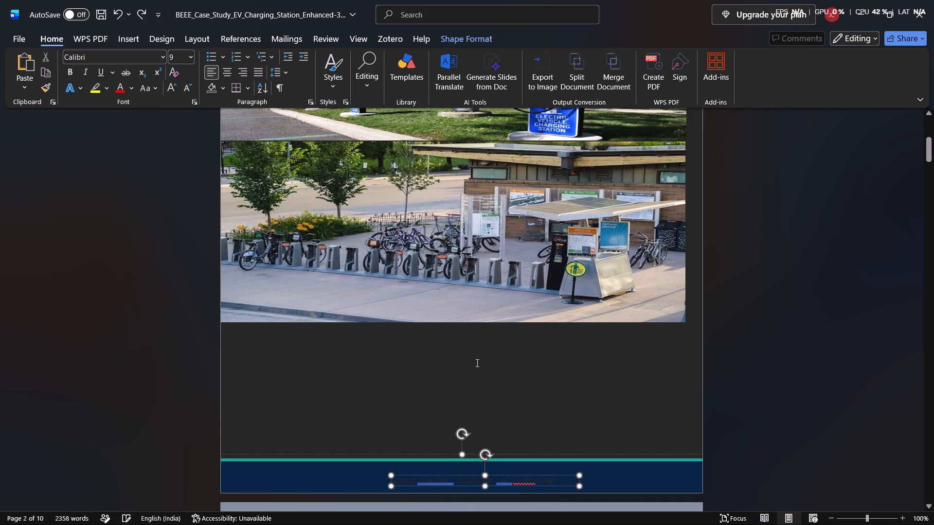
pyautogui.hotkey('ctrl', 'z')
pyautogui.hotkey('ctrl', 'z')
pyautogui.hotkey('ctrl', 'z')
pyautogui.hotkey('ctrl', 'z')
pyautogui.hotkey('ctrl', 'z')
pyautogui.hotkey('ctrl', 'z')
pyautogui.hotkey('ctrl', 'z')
# Undo the recent cover page changes, including the text box edit and the bicycle station picture's latest placement.
pyautogui.hotkey('ctrl', 'z')
pyautogui.hotkey('ctrl', 'z')
pyautogui.hotkey('ctrl', 'z')
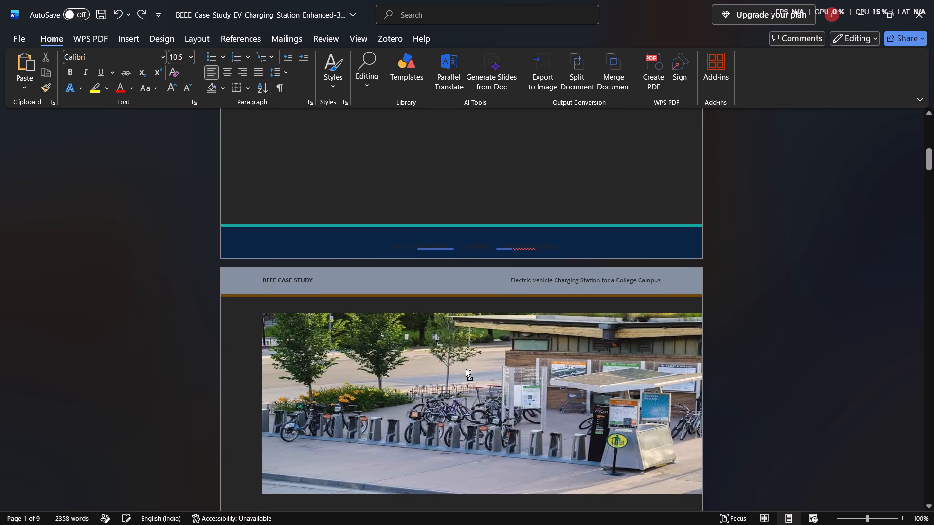
pyautogui.hotkey('ctrl', 'z')
pyautogui.hotkey('ctrl', 'z')
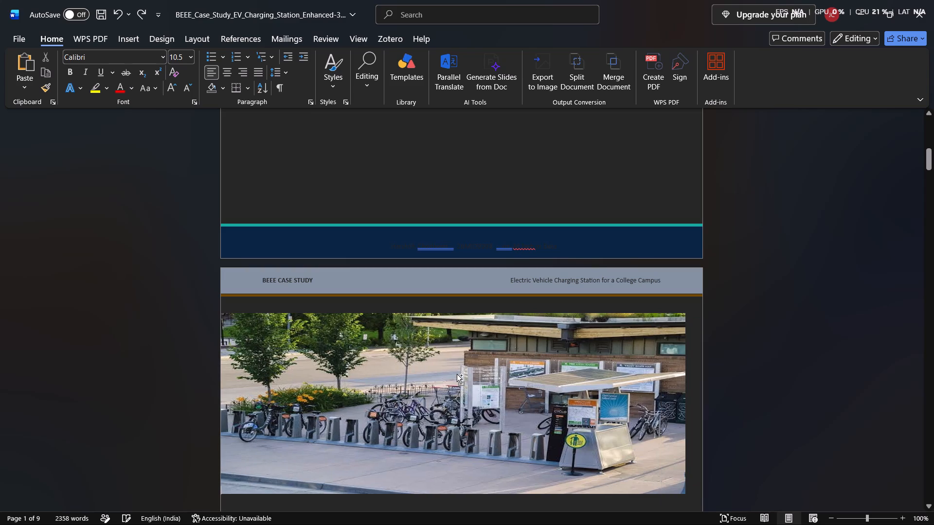
pyautogui.hotkey('ctrl', 'z')
# Delete the charging station picture and the bicycle station picture from the cover page.
pyautogui.scroll(-2, 512, 378)
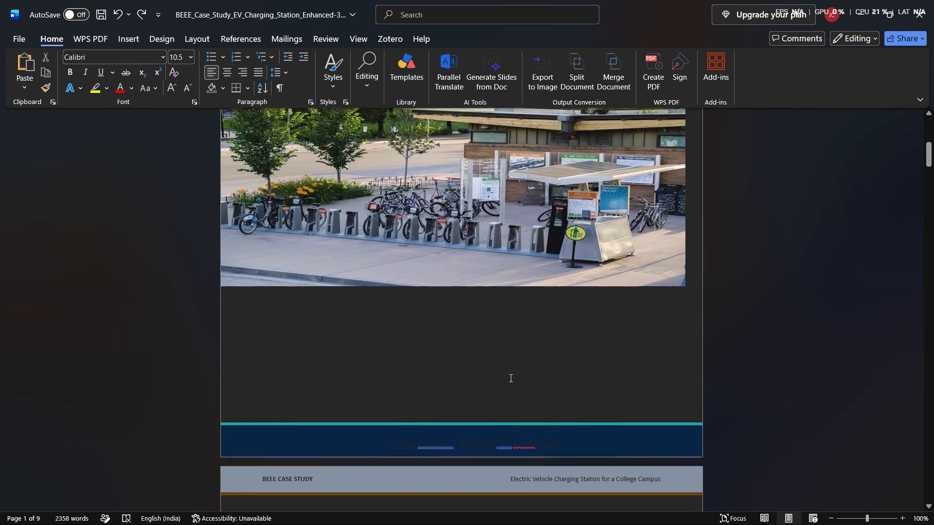
pyautogui.scroll(-6, 510, 378)
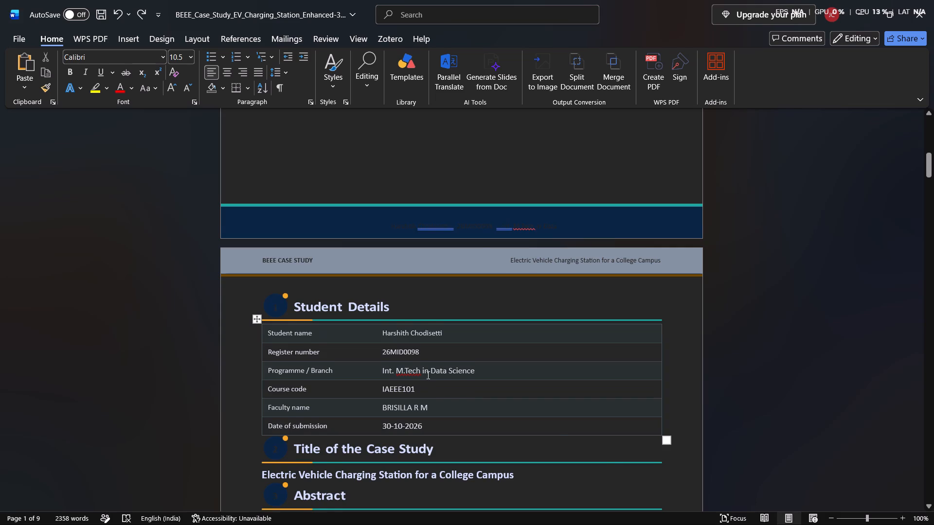
pyautogui.scroll(16, 413, 337)
pyautogui.click(373, 319)
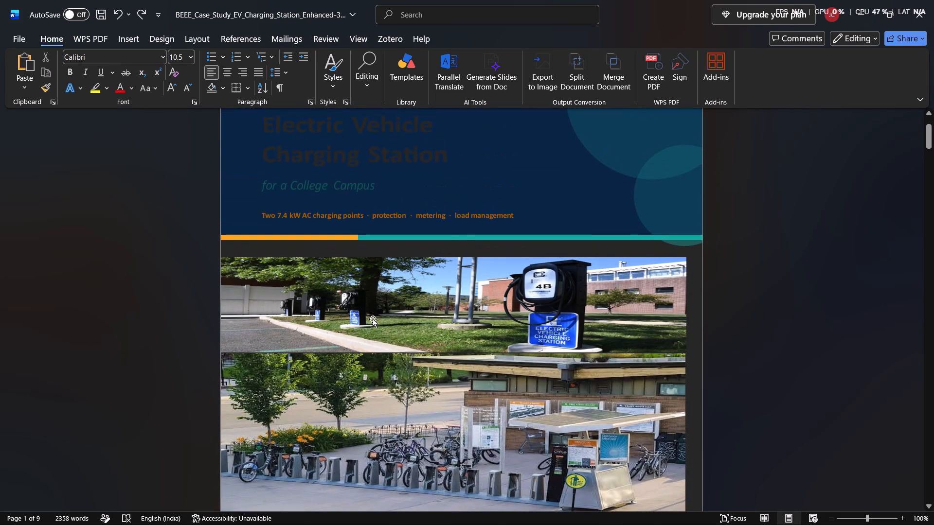
pyautogui.press('BackSpace')
pyautogui.click(373, 316)
pyautogui.press('BackSpace')
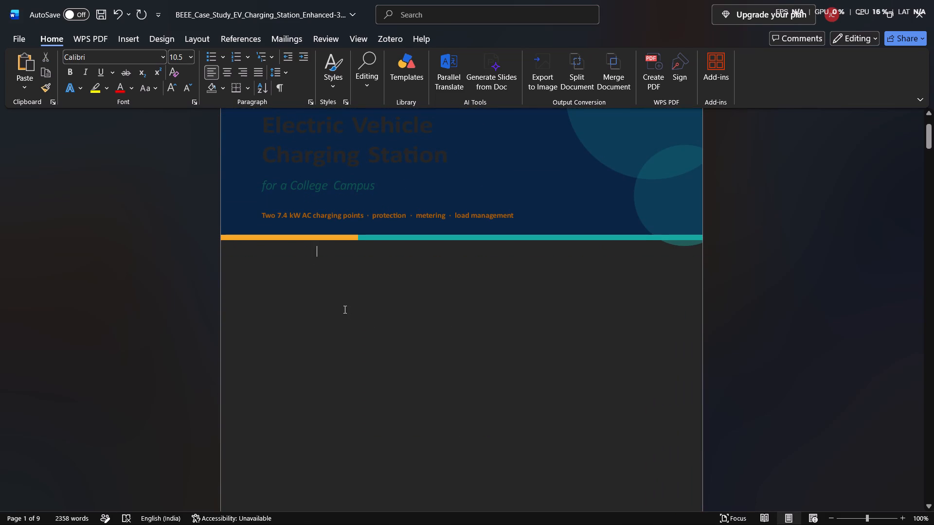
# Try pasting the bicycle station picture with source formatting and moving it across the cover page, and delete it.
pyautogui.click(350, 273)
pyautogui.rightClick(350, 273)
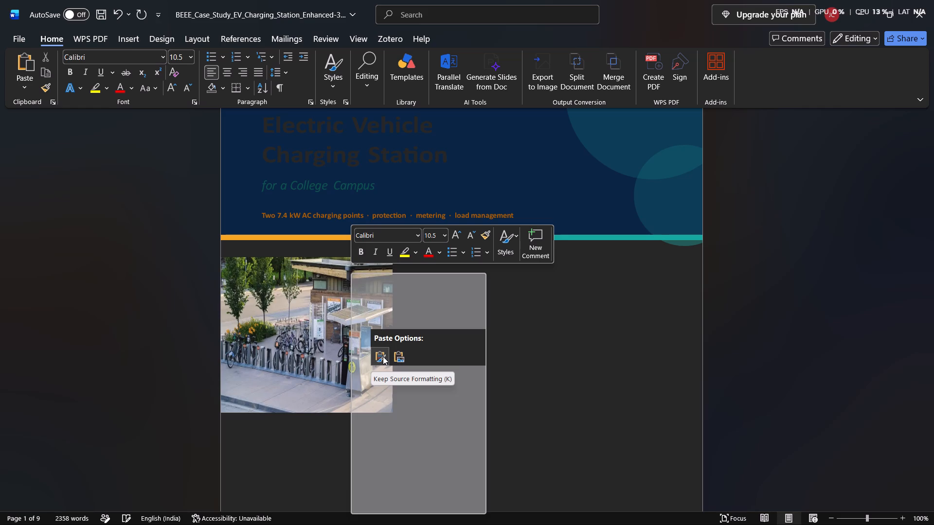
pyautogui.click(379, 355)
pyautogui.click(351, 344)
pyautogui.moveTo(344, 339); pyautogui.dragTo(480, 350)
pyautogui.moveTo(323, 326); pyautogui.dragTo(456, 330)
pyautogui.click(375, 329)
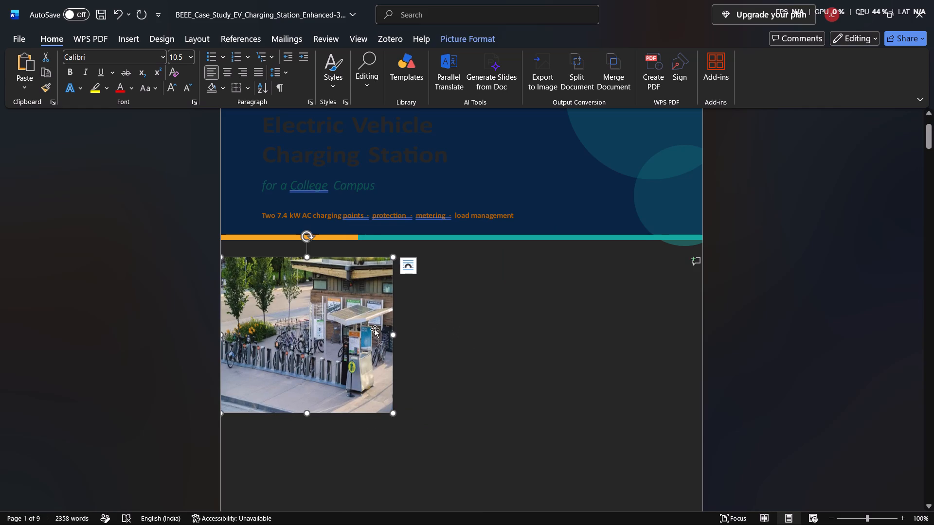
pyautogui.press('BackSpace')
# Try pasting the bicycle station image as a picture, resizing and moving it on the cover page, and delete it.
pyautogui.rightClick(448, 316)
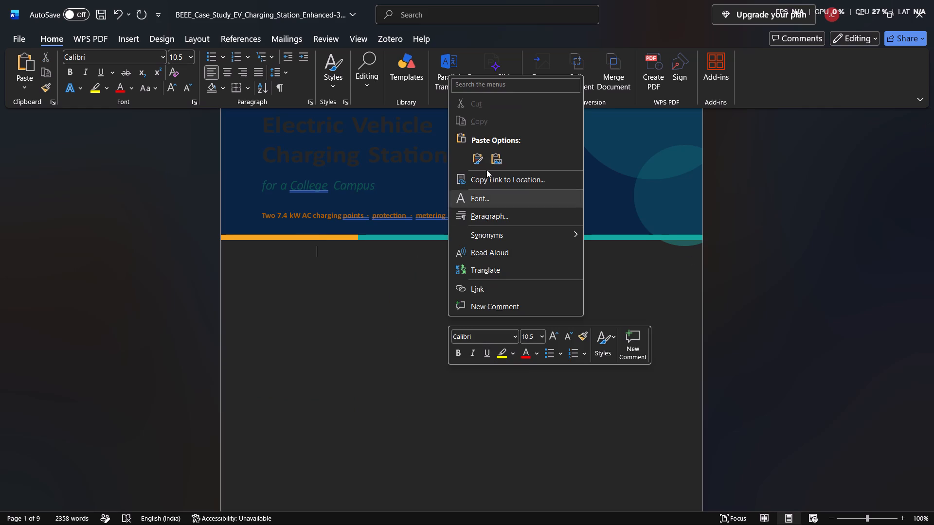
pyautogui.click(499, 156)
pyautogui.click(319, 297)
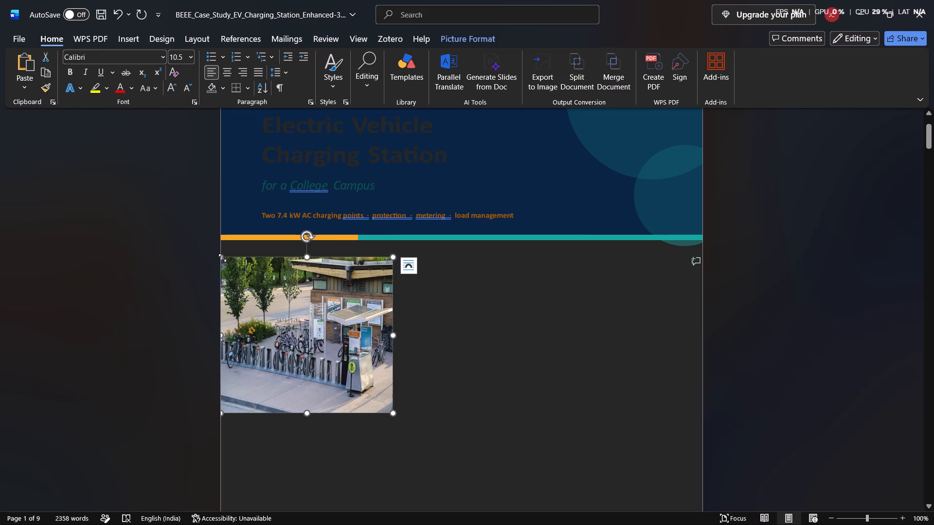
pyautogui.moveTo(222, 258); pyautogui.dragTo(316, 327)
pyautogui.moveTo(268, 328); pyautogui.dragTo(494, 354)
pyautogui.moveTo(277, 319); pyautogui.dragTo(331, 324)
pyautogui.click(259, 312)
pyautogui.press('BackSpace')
# Insert the wide bicycle station picture below the cover page's orange and teal stripe.
pyautogui.rightClick(370, 298)
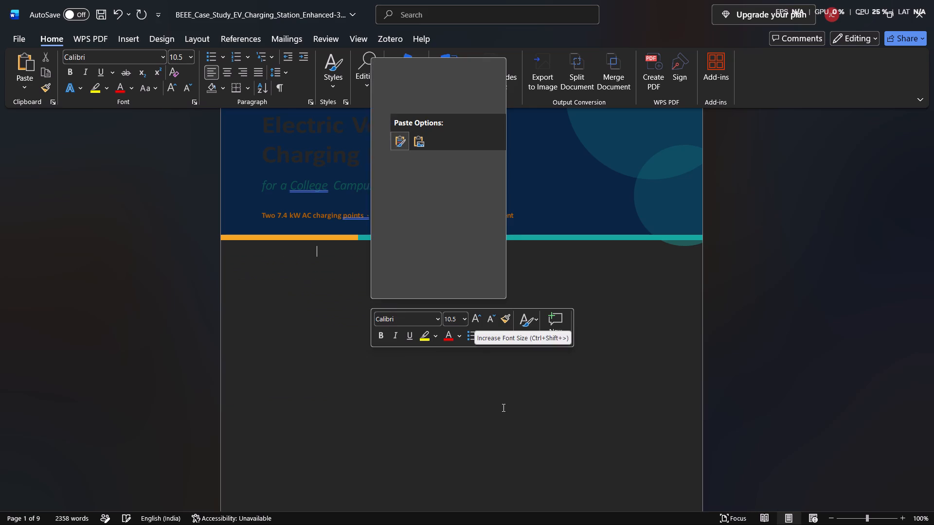
# Insert both WhatsApp JPEG images from the Downloads folder together into the Word report's cover page, below the orange and teal stripe.
pyautogui.click(503, 410)
pyautogui.hotkey('alt', 'Tab')
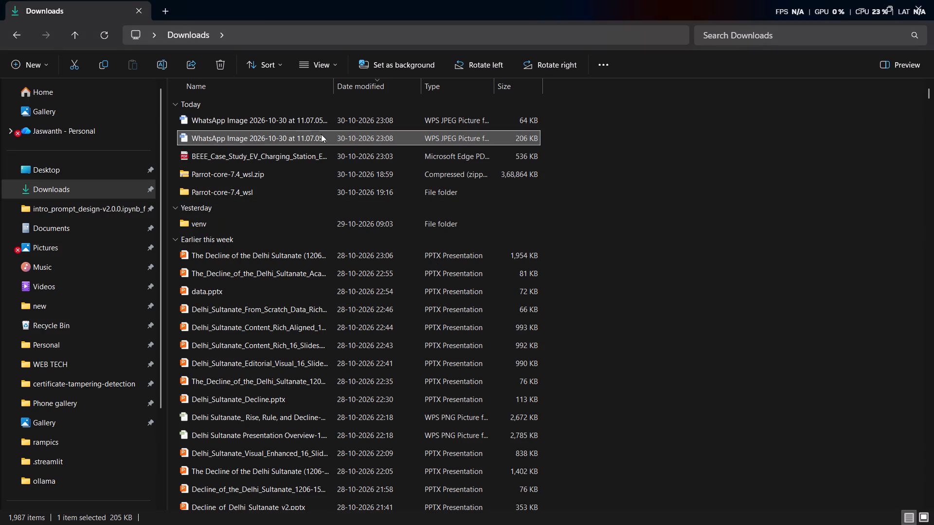
pyautogui.click(303, 122)
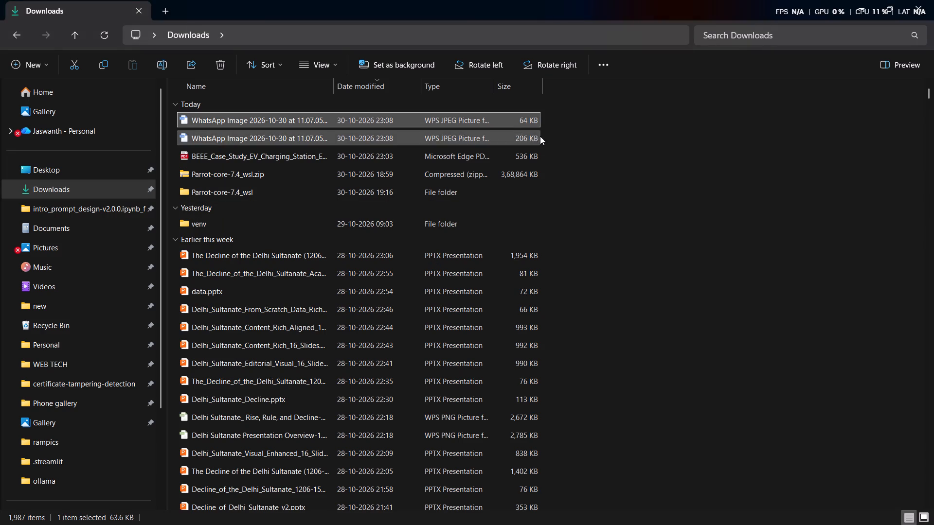
pyautogui.moveTo(545, 141); pyautogui.dragTo(403, 115)
pyautogui.moveTo(395, 120); pyautogui.dragTo(583, 157)
pyautogui.hotkey('alt', 'Tab')
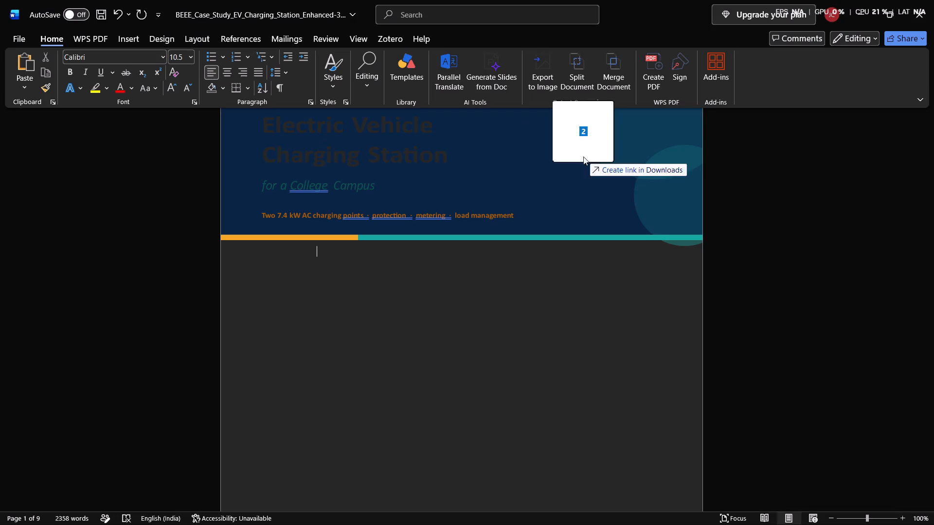
pyautogui.moveTo(583, 157); pyautogui.dragTo(594, 314)
# Shrink the bicycle station picture proportionally on the cover page to about 9.08 cm high and 15.43 cm wide.
pyautogui.scroll(-4, 561, 347)
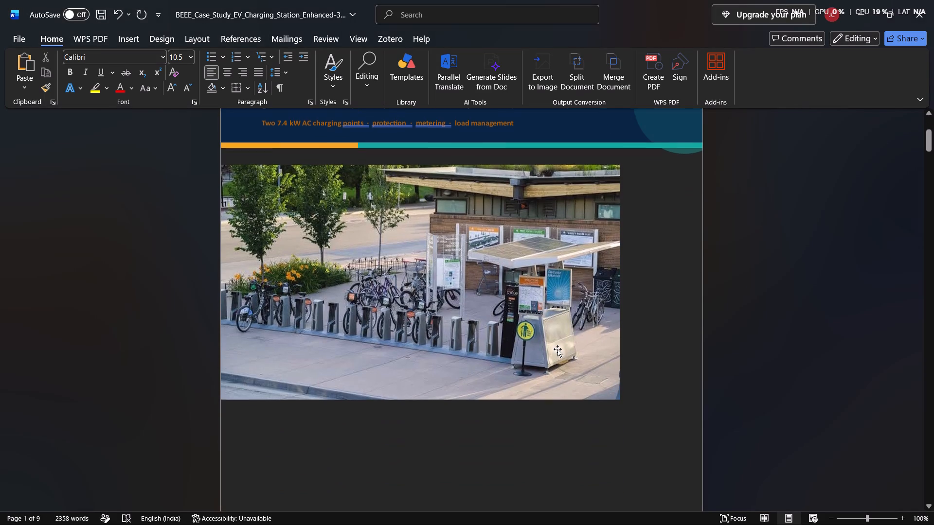
pyautogui.click(400, 282)
pyautogui.moveTo(221, 373); pyautogui.dragTo(235, 369)
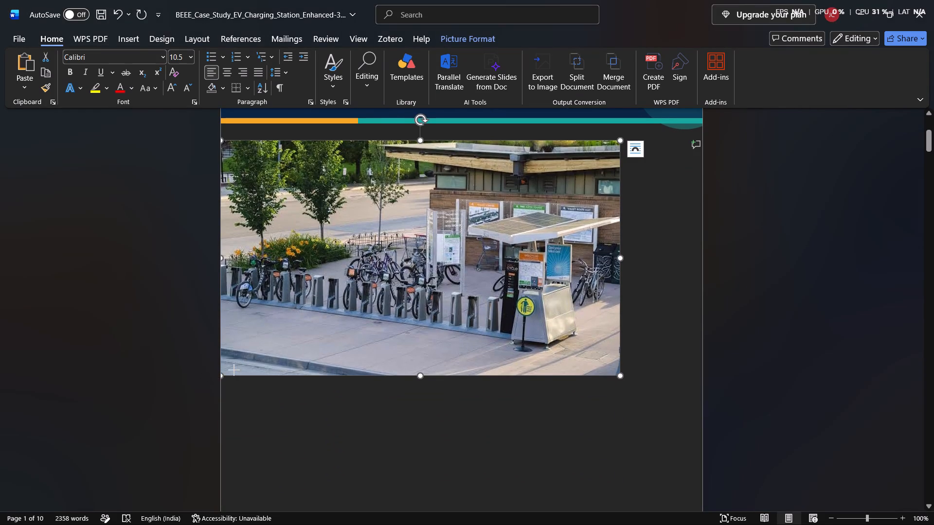
pyautogui.moveTo(235, 369); pyautogui.dragTo(265, 337)
pyautogui.click(309, 220)
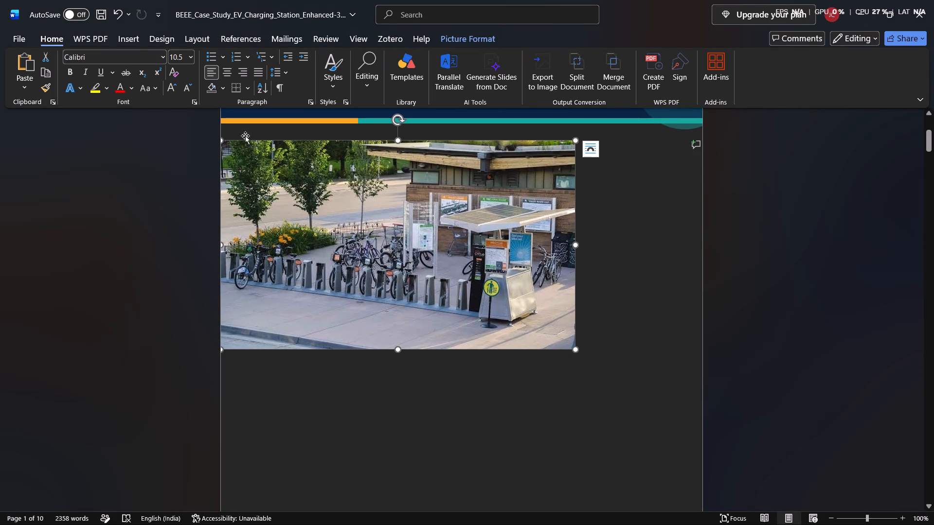
# Browse the picture style and border options for the bicycle station picture.
pyautogui.click(332, 222)
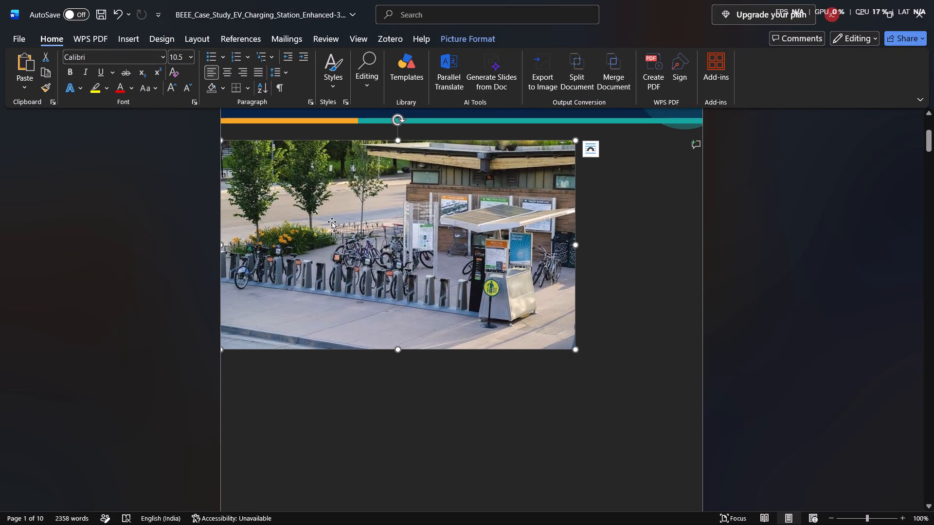
pyautogui.tripleClick(332, 222)
pyautogui.click(332, 222)
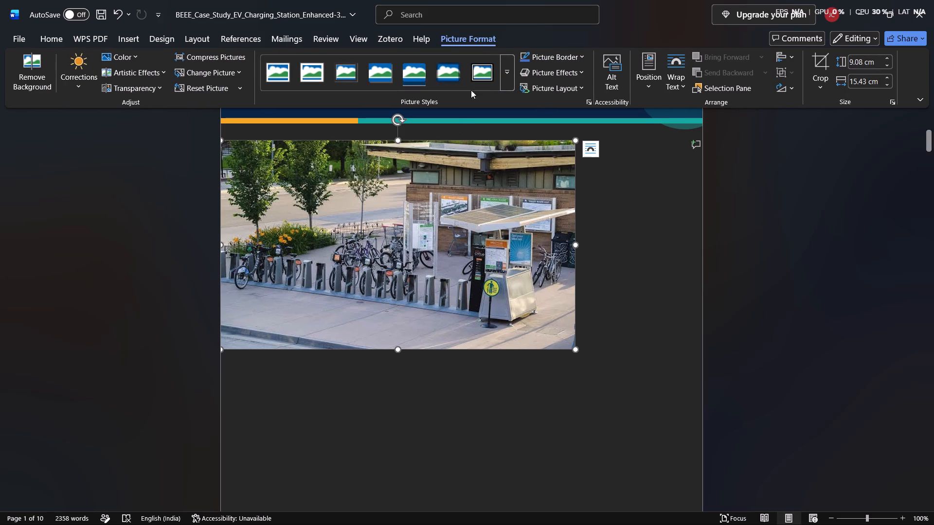
pyautogui.click(512, 83)
pyautogui.click(549, 223)
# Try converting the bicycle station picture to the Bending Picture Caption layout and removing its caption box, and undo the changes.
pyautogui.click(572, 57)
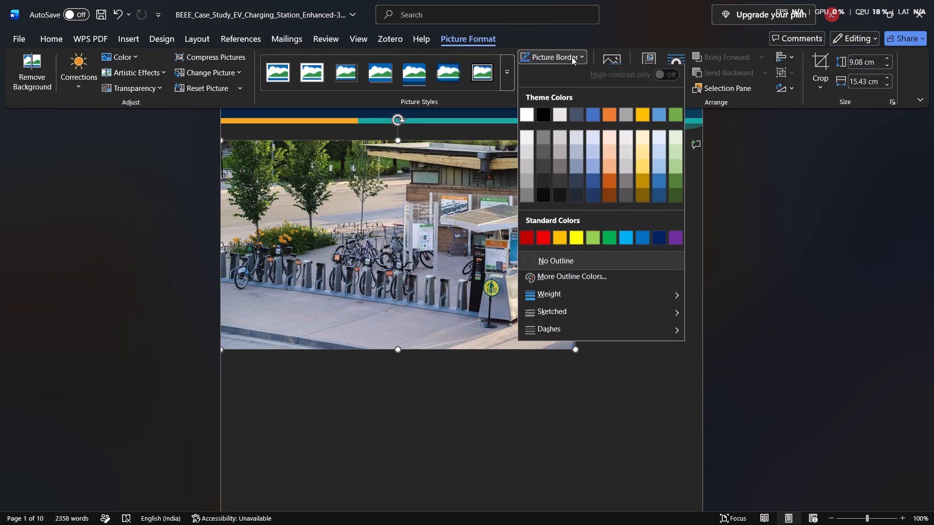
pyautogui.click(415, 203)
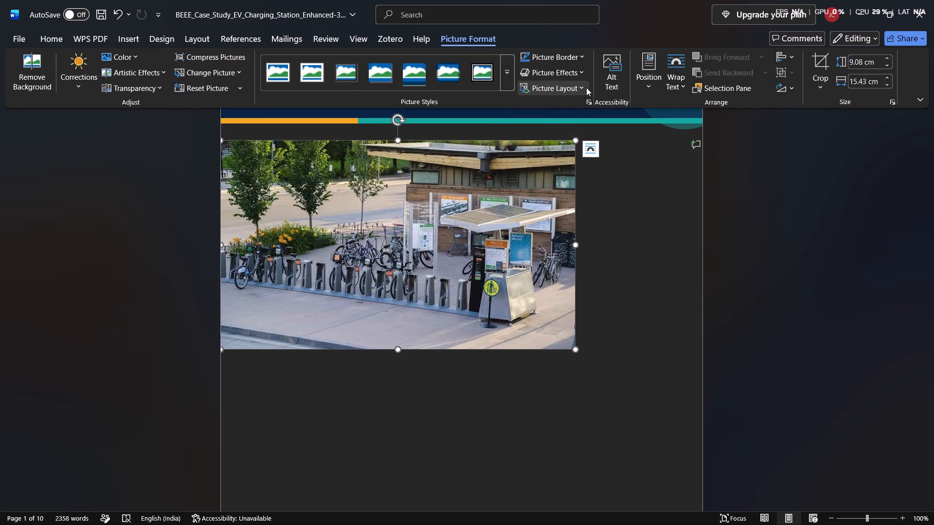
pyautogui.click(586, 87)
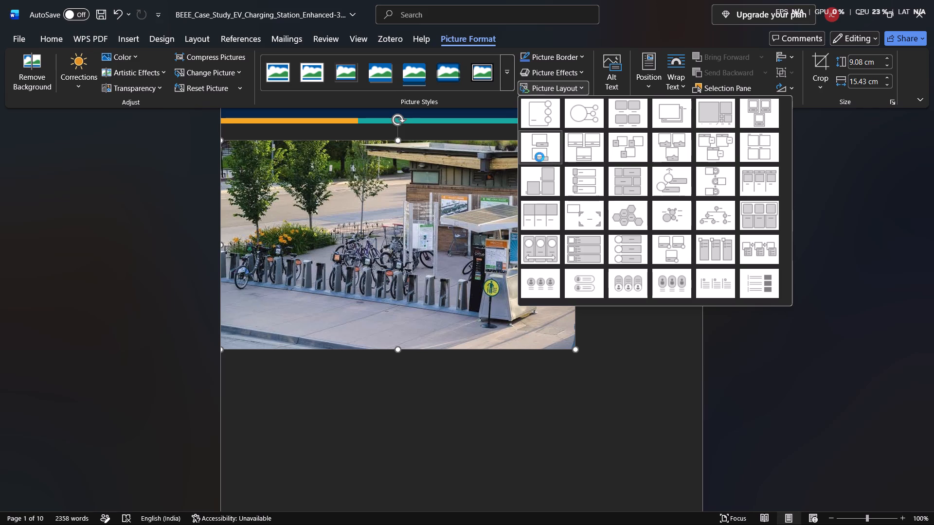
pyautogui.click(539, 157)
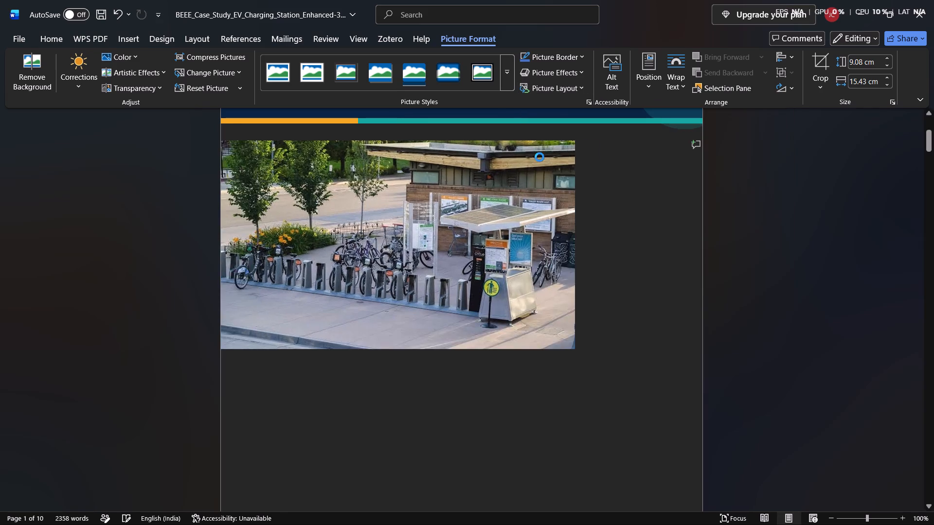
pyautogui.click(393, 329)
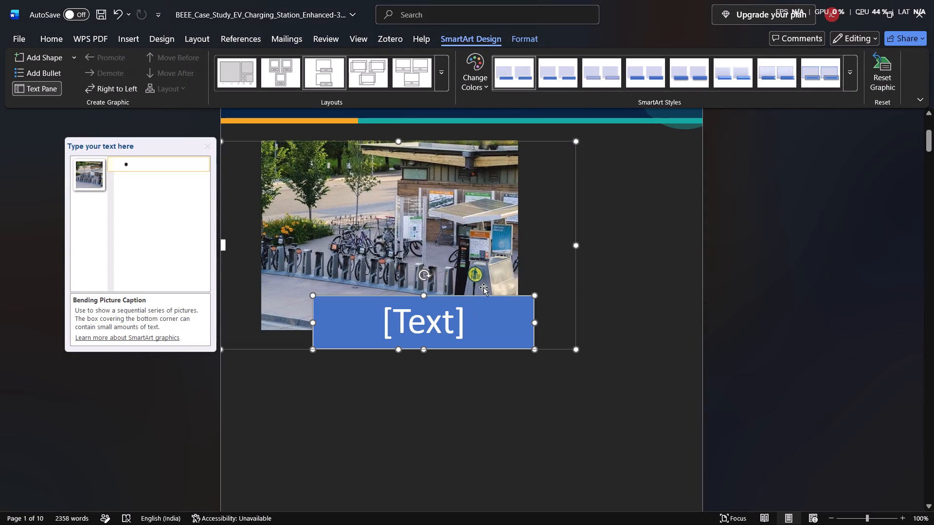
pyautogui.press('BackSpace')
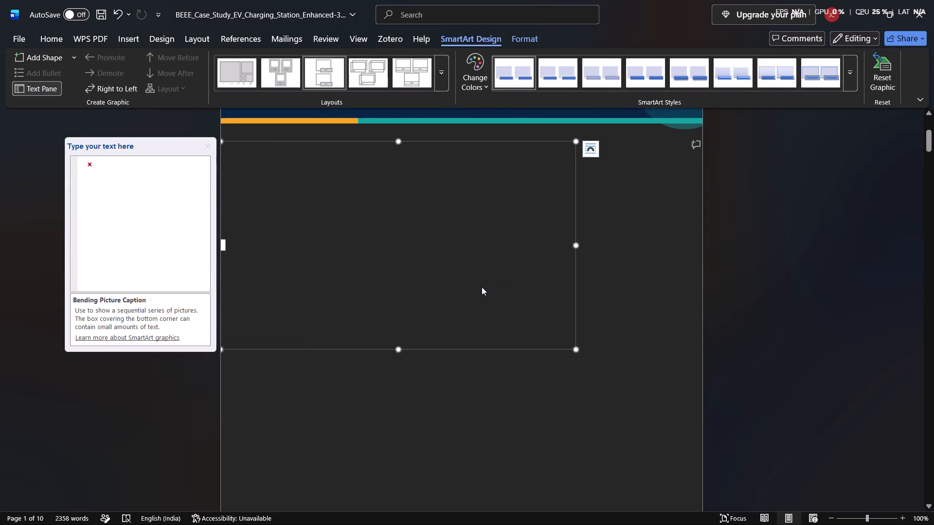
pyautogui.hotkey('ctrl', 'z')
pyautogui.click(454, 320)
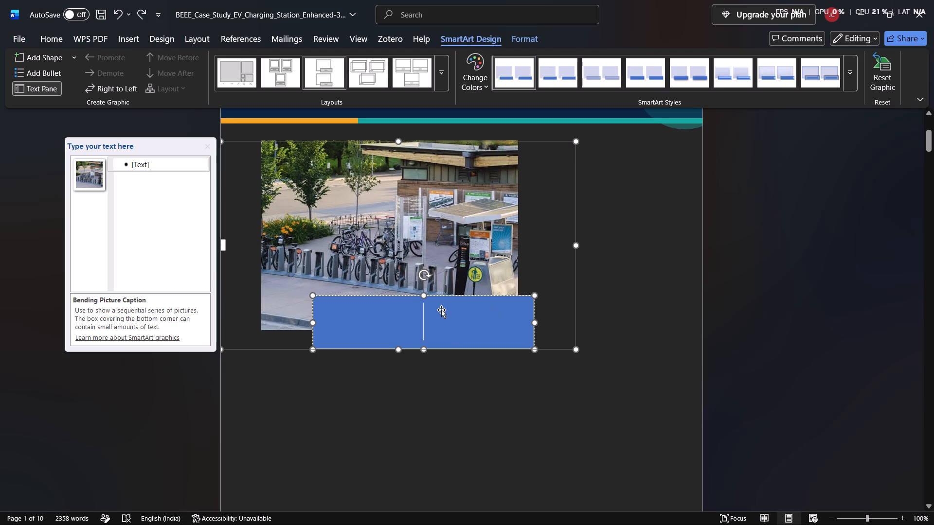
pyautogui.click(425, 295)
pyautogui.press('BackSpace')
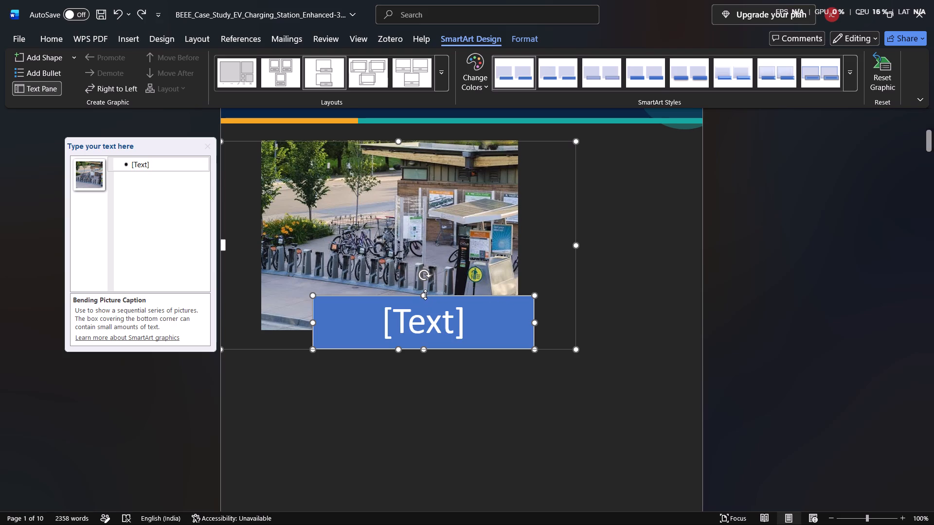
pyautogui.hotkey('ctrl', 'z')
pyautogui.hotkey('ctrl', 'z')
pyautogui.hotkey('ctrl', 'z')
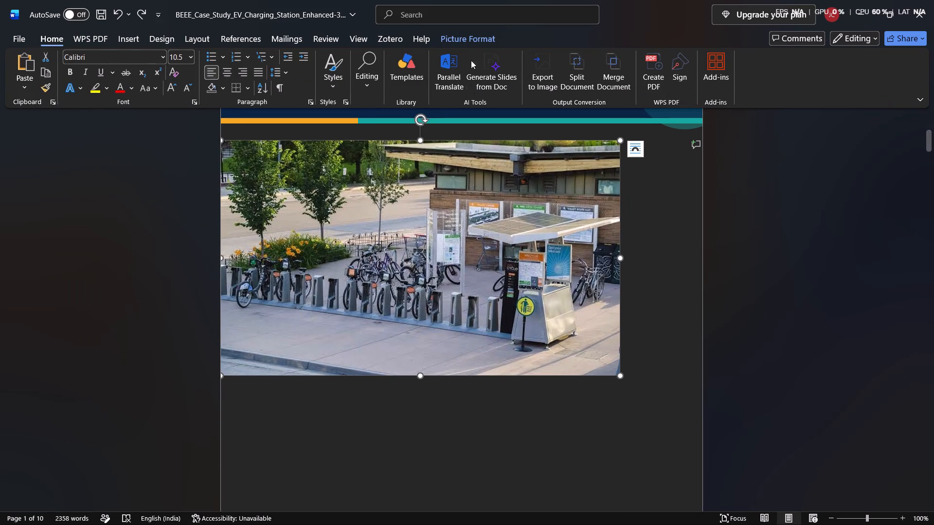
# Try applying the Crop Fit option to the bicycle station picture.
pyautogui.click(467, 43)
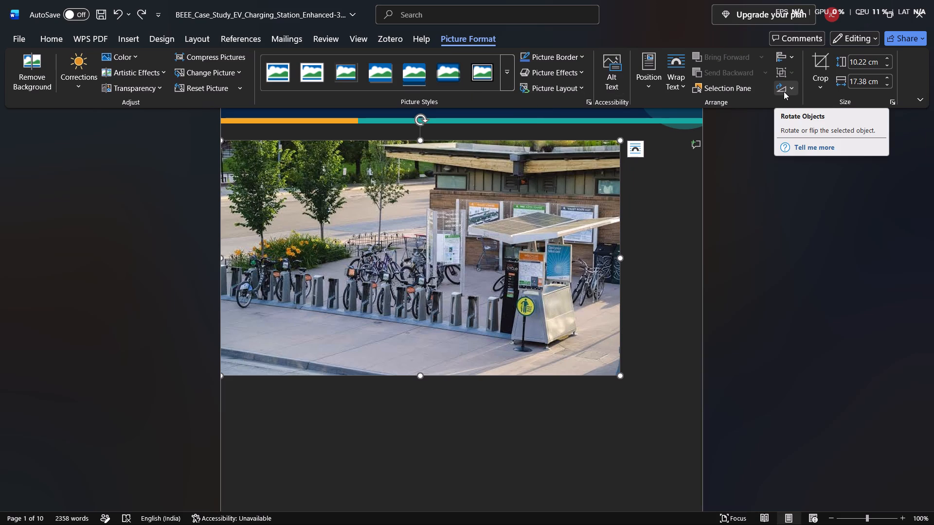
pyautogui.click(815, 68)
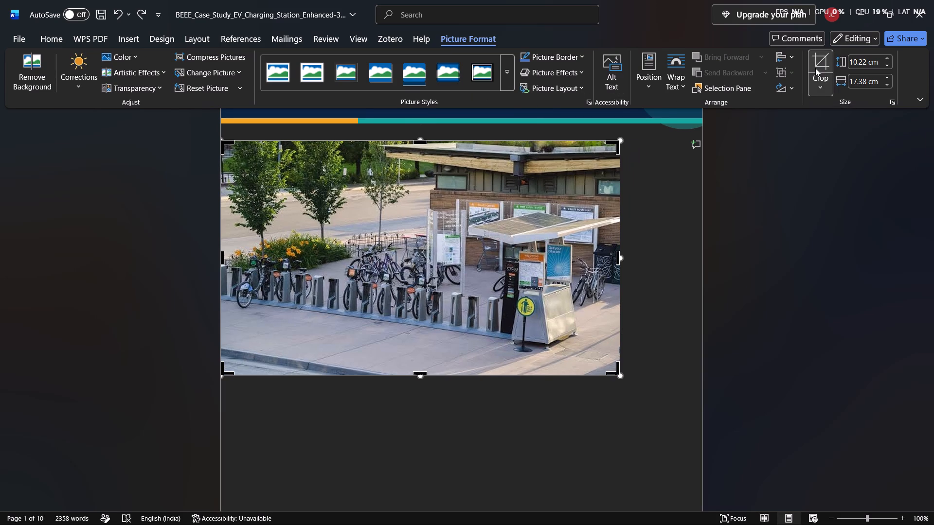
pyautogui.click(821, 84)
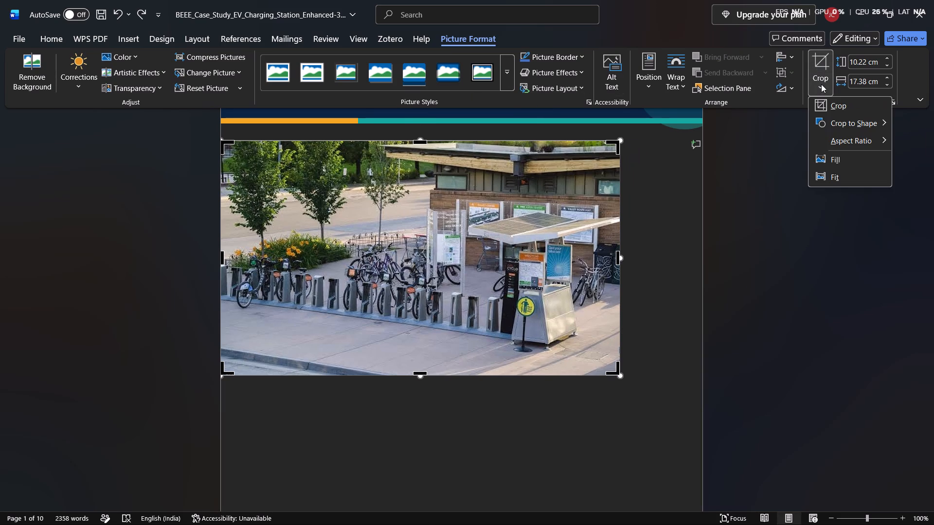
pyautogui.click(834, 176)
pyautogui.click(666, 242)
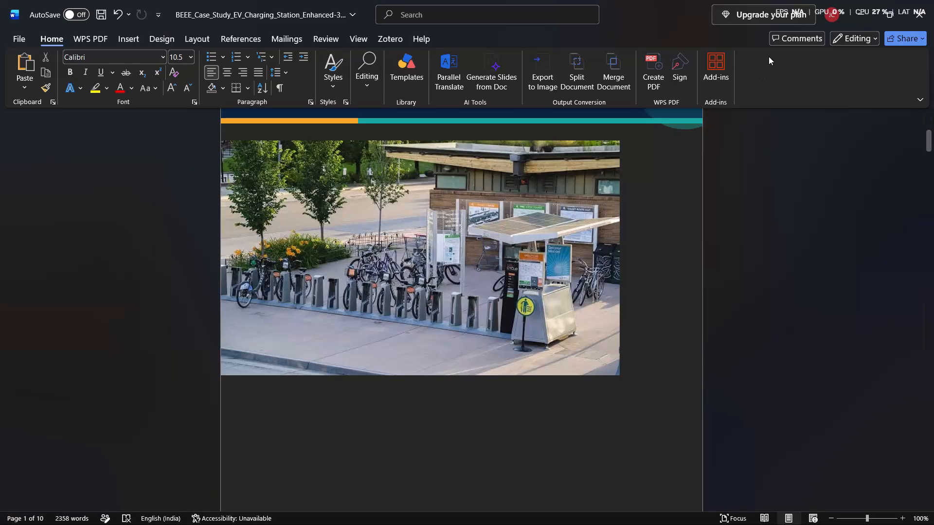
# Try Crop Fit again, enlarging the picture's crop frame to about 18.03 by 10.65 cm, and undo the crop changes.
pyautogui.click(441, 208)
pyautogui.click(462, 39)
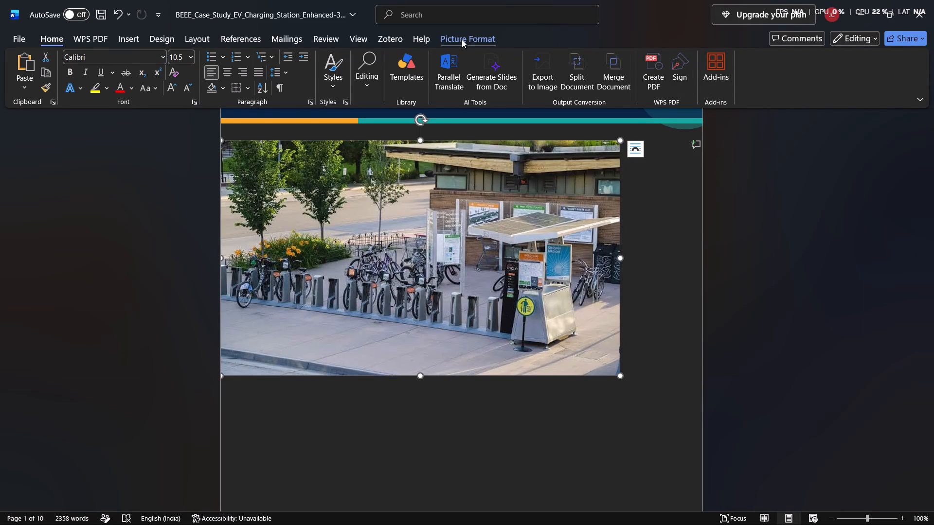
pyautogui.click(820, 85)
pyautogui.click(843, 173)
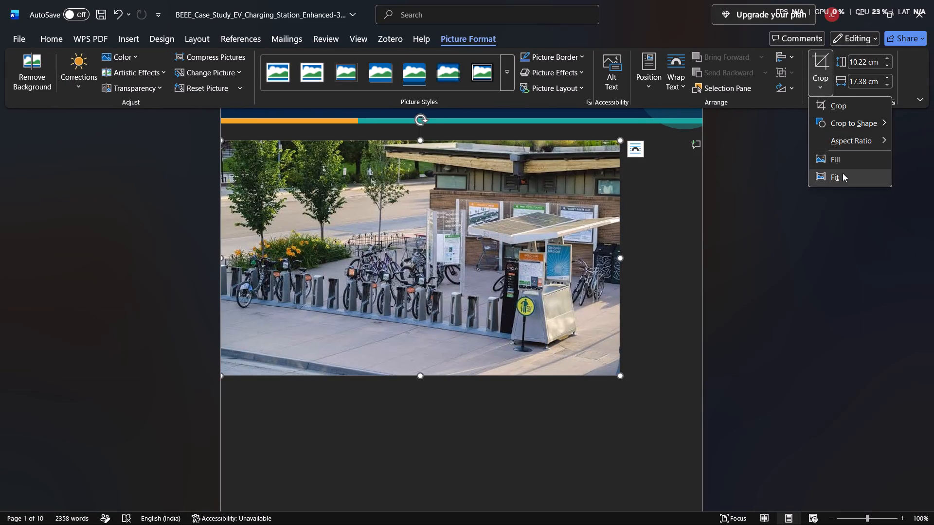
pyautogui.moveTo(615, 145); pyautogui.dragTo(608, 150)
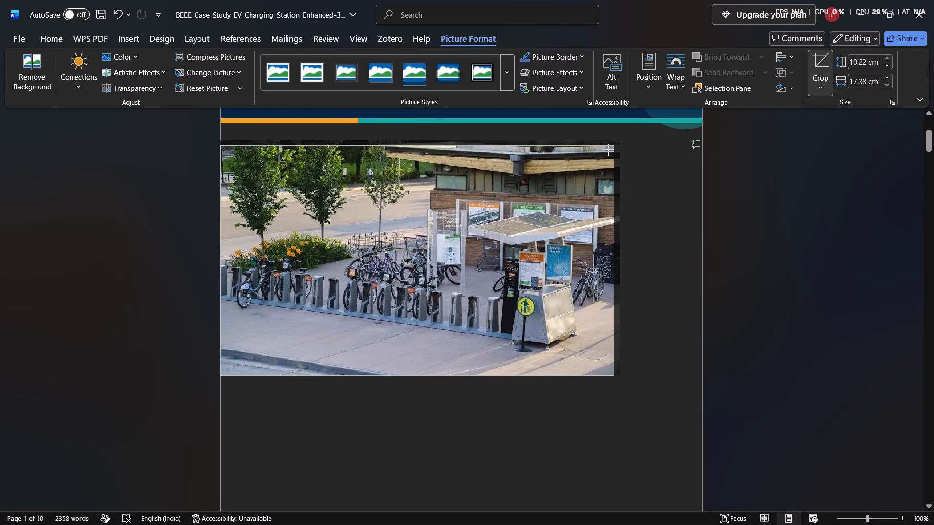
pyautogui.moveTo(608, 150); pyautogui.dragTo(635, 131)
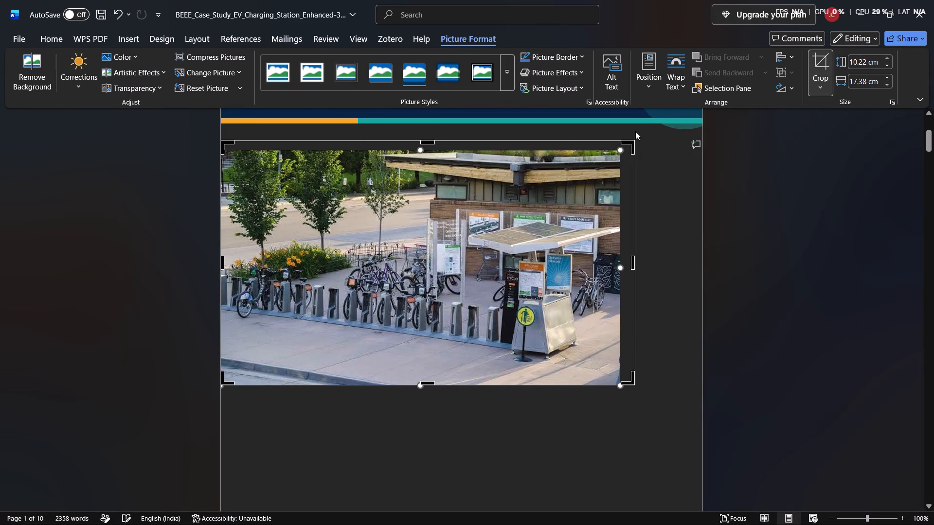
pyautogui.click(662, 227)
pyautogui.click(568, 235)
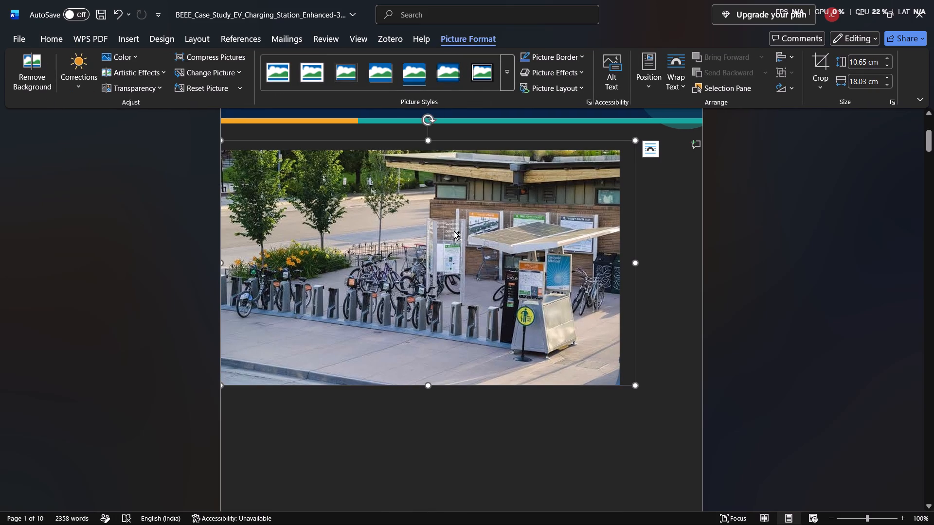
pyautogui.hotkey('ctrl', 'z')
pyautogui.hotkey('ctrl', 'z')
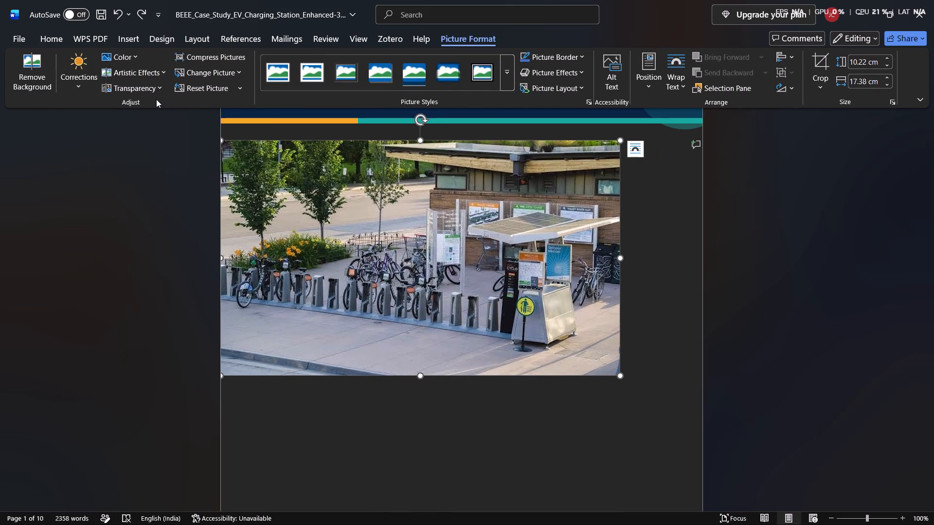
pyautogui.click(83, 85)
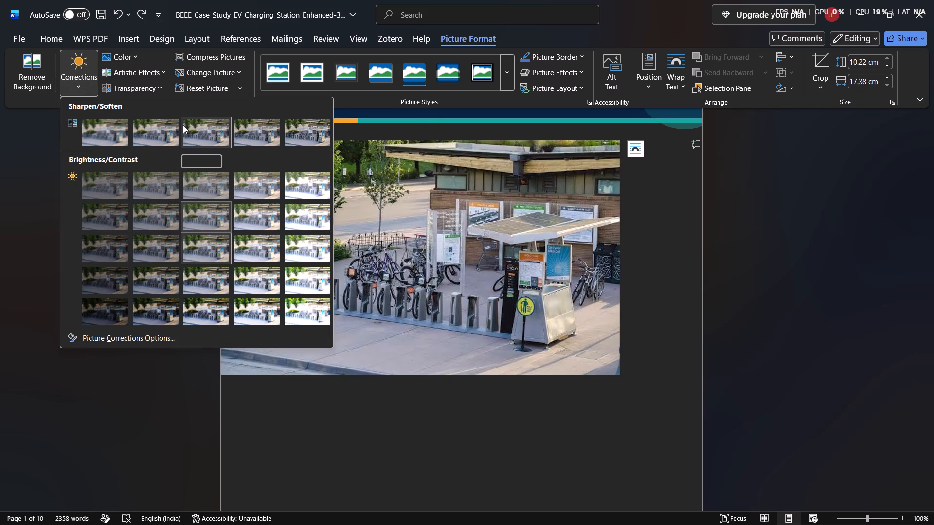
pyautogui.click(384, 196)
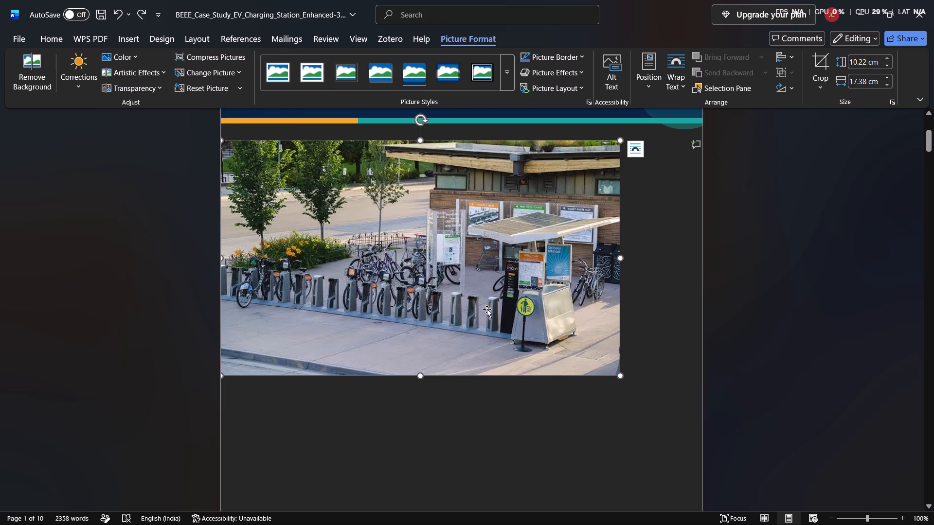
# Capture a screenshot of the cover page area around the bicycle station picture with the snipping tool.
pyautogui.press('Print')
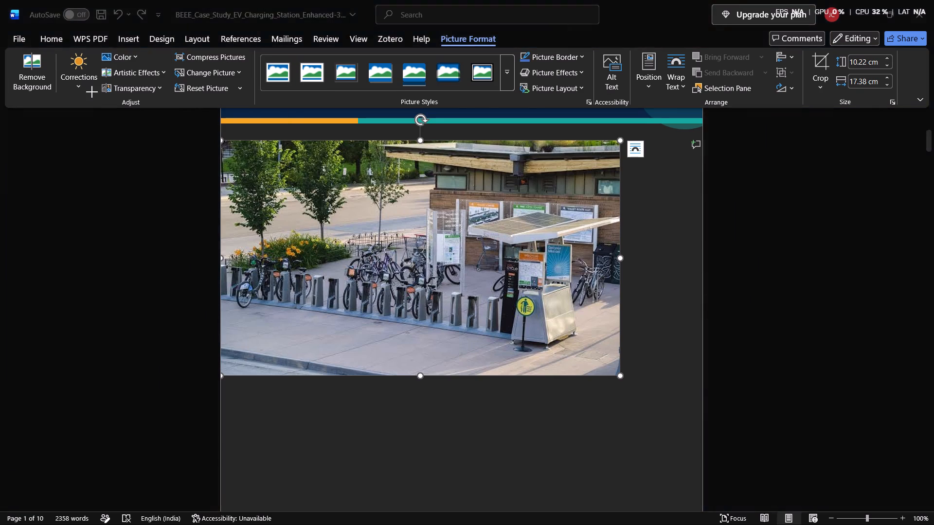
pyautogui.moveTo(106, 114); pyautogui.dragTo(829, 420)
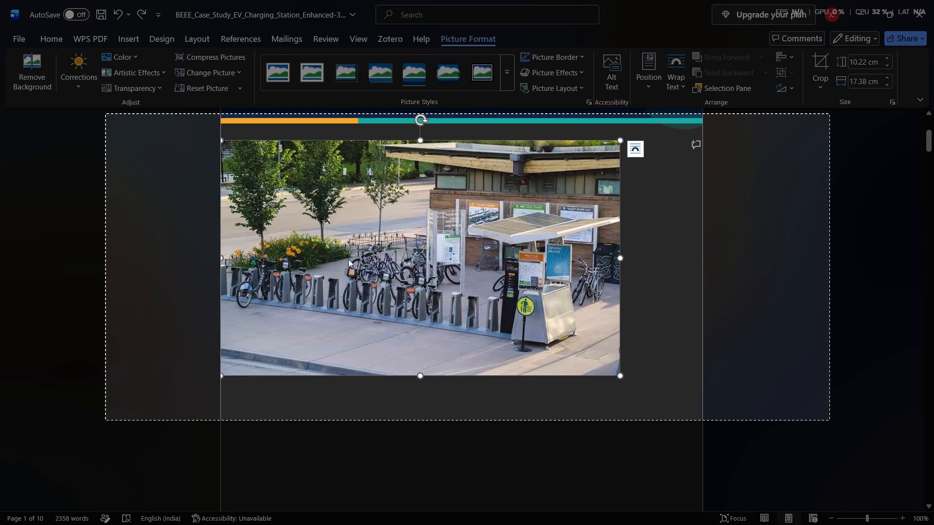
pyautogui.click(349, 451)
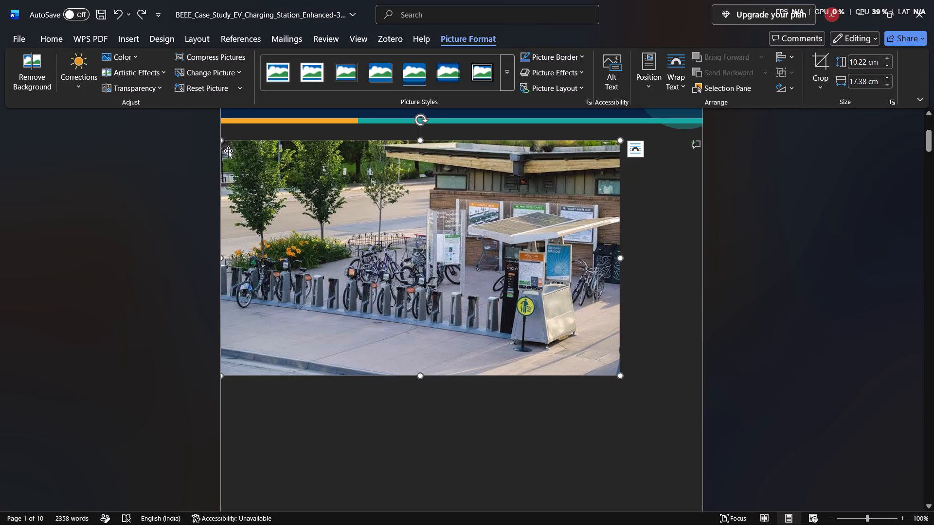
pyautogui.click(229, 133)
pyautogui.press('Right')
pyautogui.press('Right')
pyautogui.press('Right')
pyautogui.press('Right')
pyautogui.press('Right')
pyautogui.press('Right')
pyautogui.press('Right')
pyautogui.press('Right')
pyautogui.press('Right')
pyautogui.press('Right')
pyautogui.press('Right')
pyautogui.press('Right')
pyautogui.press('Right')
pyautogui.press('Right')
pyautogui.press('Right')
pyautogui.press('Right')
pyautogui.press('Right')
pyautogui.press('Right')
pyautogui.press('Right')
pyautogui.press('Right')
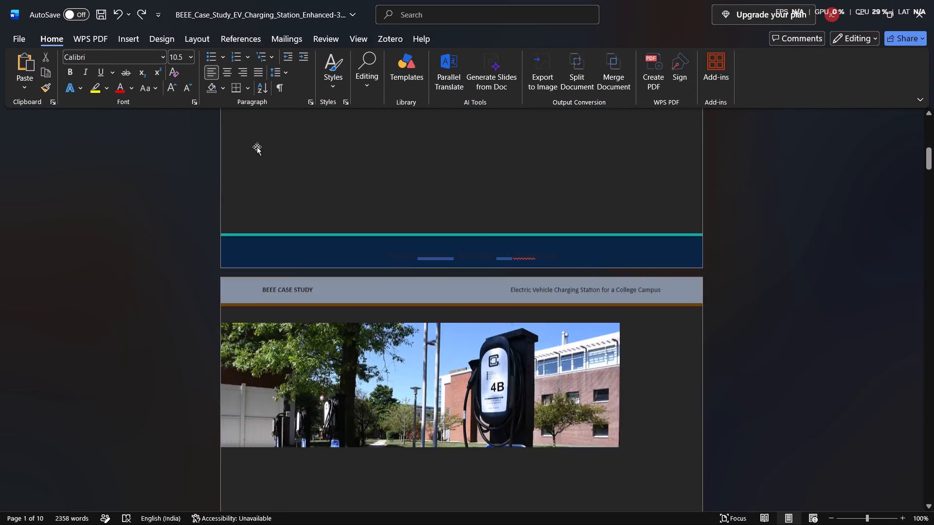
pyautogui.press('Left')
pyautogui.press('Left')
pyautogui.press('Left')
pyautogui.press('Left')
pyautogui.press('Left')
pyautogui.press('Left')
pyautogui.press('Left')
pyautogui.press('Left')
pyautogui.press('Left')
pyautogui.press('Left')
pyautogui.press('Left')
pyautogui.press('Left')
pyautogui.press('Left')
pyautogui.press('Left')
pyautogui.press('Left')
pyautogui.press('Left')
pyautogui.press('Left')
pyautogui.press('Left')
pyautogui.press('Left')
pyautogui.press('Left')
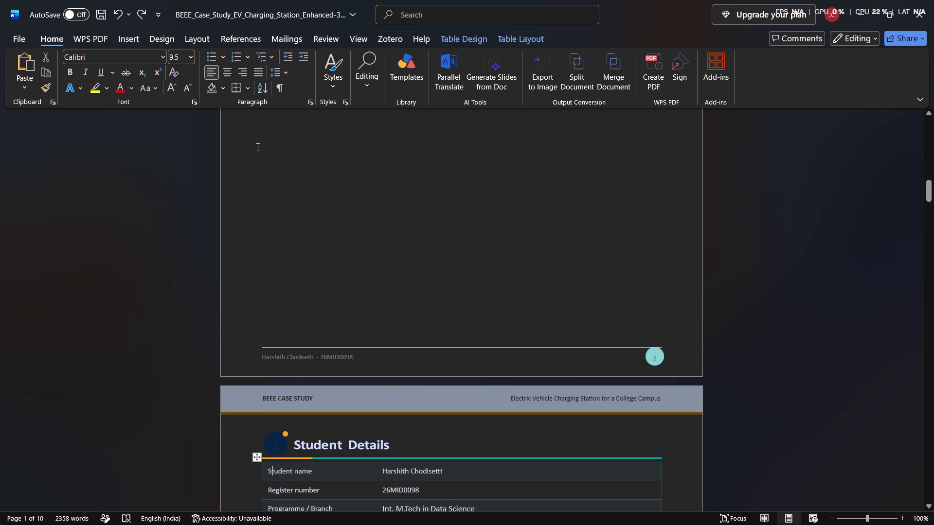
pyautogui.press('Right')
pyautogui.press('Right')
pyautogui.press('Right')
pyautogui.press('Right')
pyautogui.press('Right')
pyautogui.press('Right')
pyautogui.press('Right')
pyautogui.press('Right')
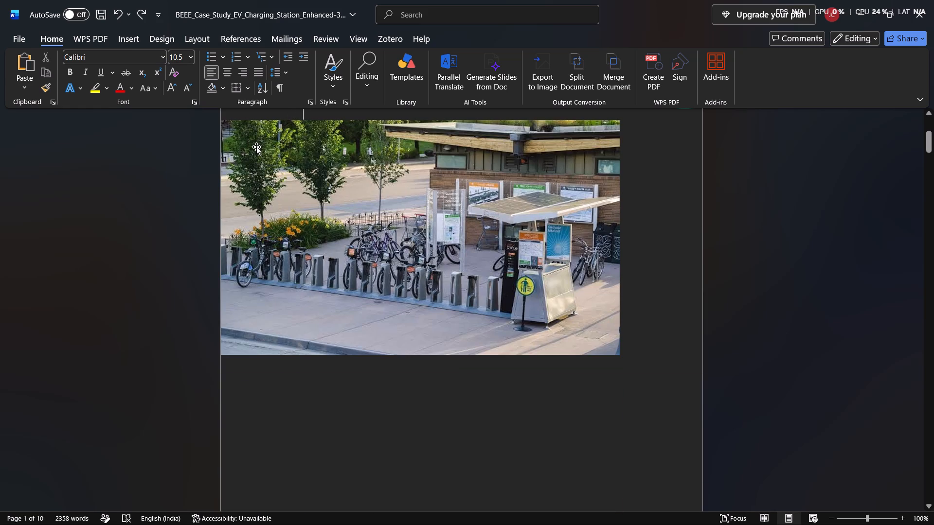
# Insert a run of spaces and tabs before the bicycle station picture on the cover page.
pyautogui.press('space')
pyautogui.press('space')
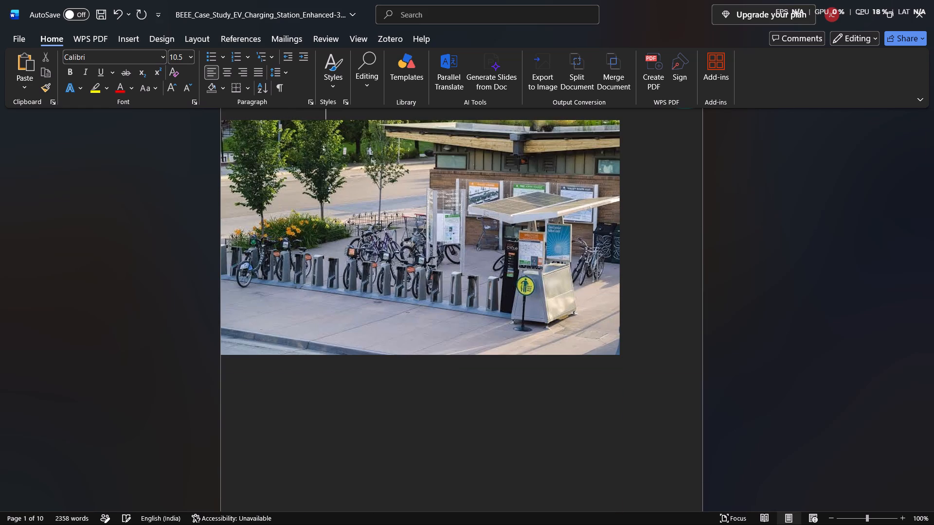
pyautogui.press('Tab')
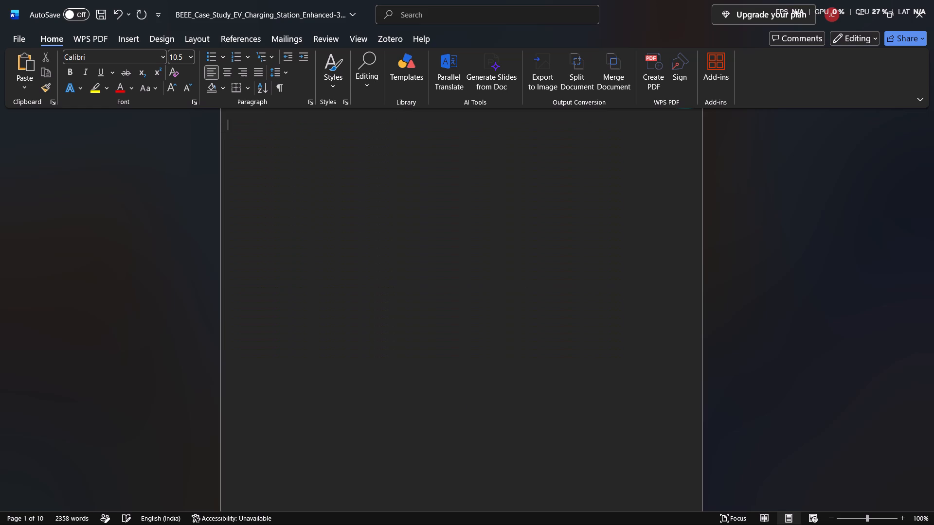
pyautogui.press('Tab')
pyautogui.press('Tab')
pyautogui.press('Tab')
pyautogui.press('Tab')
pyautogui.press('space')
pyautogui.press('space')
pyautogui.press('space')
pyautogui.press('space')
pyautogui.press('space')
pyautogui.press('space')
pyautogui.press('space')
pyautogui.press('space')
pyautogui.press('space')
pyautogui.press('space')
pyautogui.press('space')
pyautogui.press('space')
pyautogui.press('space')
pyautogui.press('space')
pyautogui.press('space')
pyautogui.press('space')
pyautogui.press('space')
pyautogui.press('space')
pyautogui.press('space')
pyautogui.press('space')
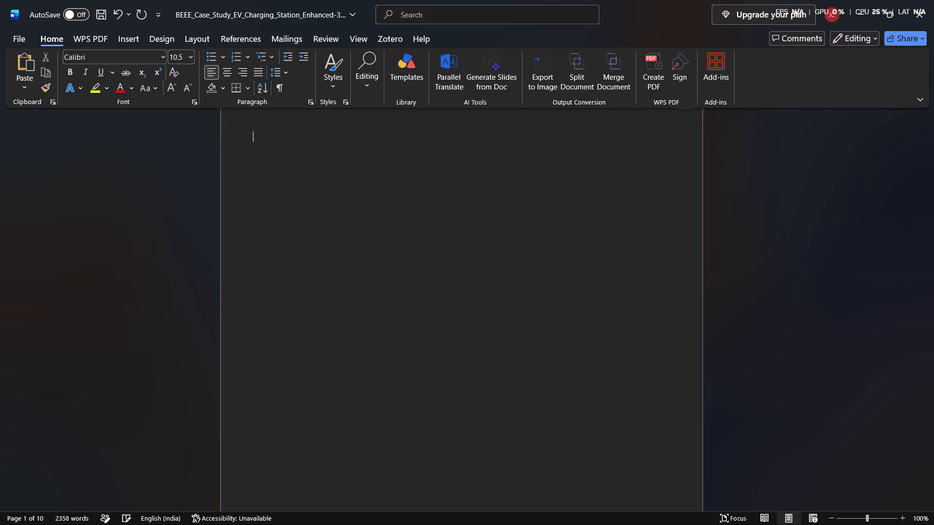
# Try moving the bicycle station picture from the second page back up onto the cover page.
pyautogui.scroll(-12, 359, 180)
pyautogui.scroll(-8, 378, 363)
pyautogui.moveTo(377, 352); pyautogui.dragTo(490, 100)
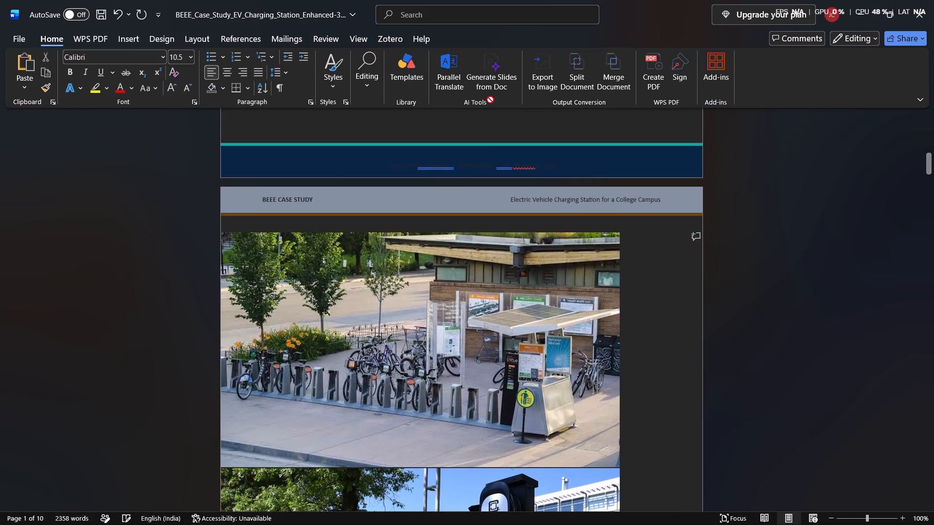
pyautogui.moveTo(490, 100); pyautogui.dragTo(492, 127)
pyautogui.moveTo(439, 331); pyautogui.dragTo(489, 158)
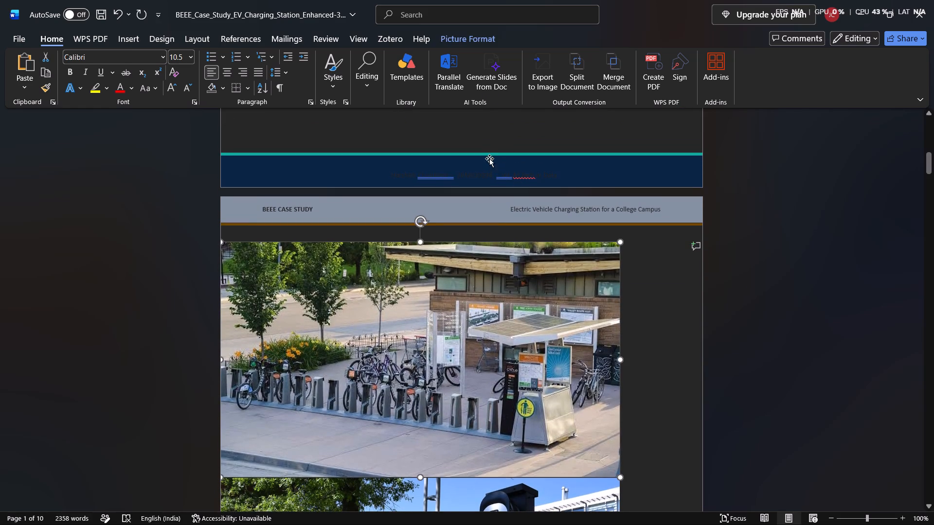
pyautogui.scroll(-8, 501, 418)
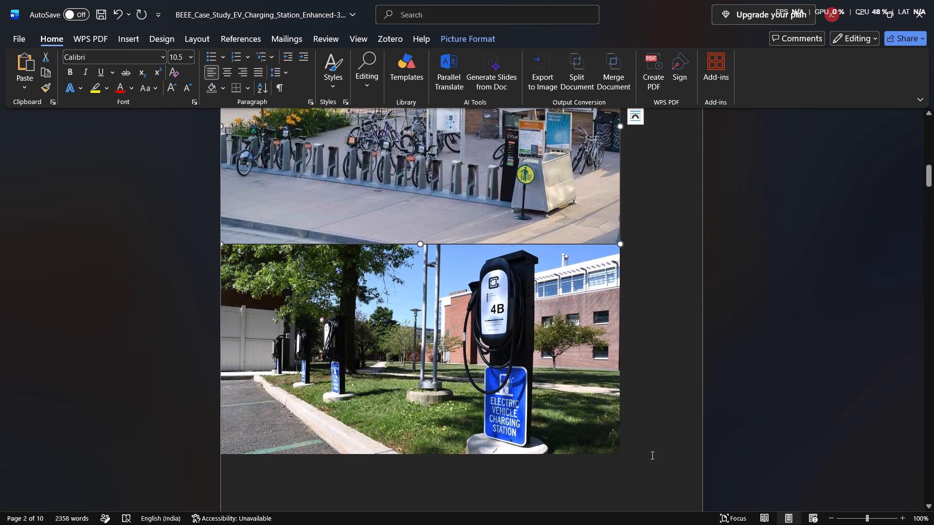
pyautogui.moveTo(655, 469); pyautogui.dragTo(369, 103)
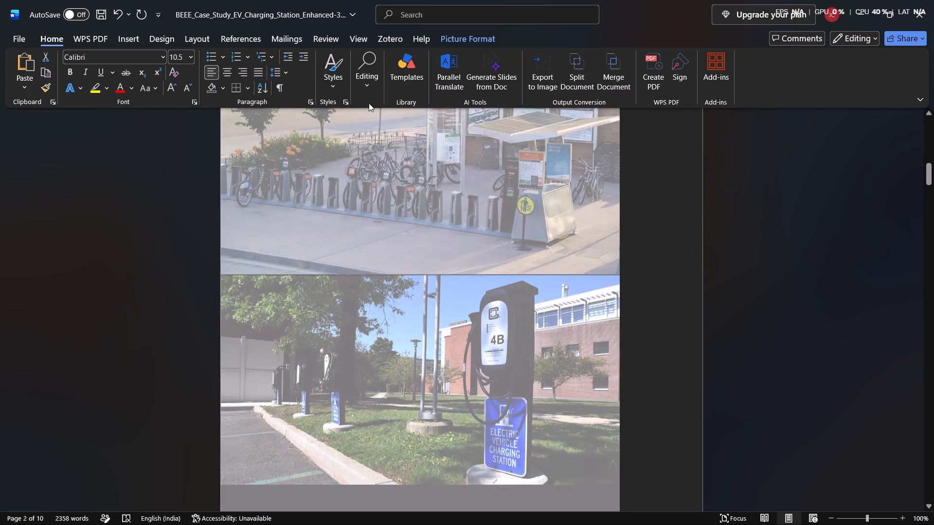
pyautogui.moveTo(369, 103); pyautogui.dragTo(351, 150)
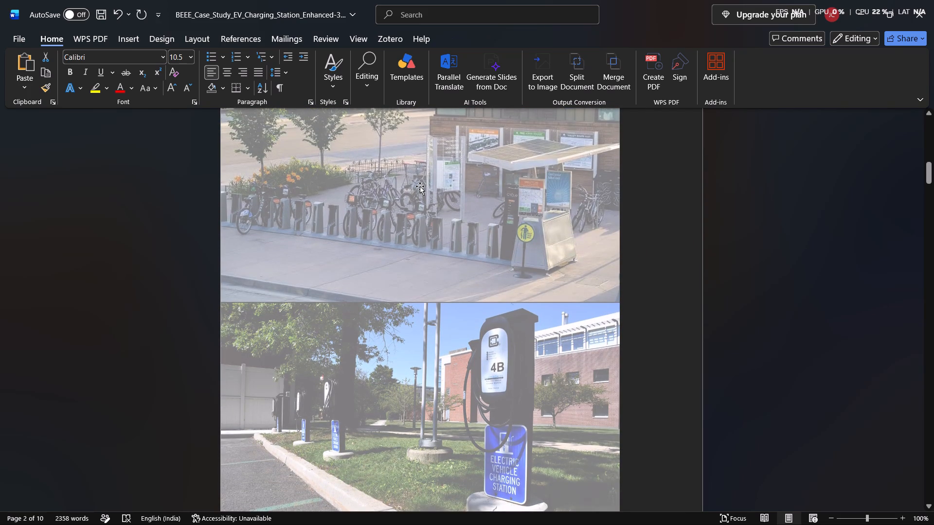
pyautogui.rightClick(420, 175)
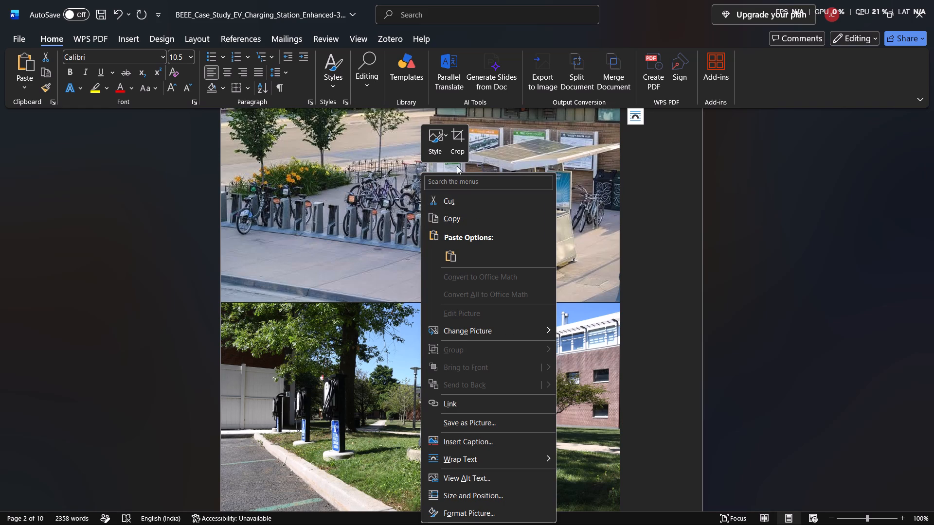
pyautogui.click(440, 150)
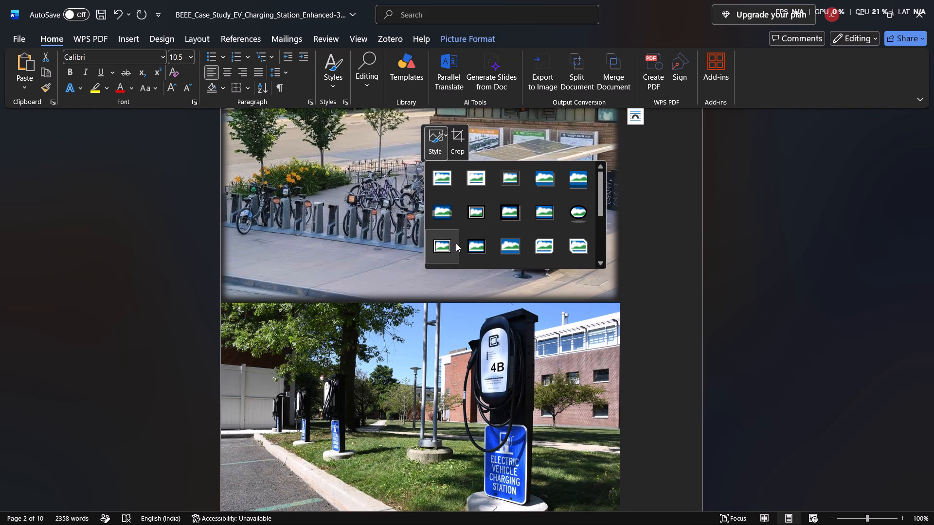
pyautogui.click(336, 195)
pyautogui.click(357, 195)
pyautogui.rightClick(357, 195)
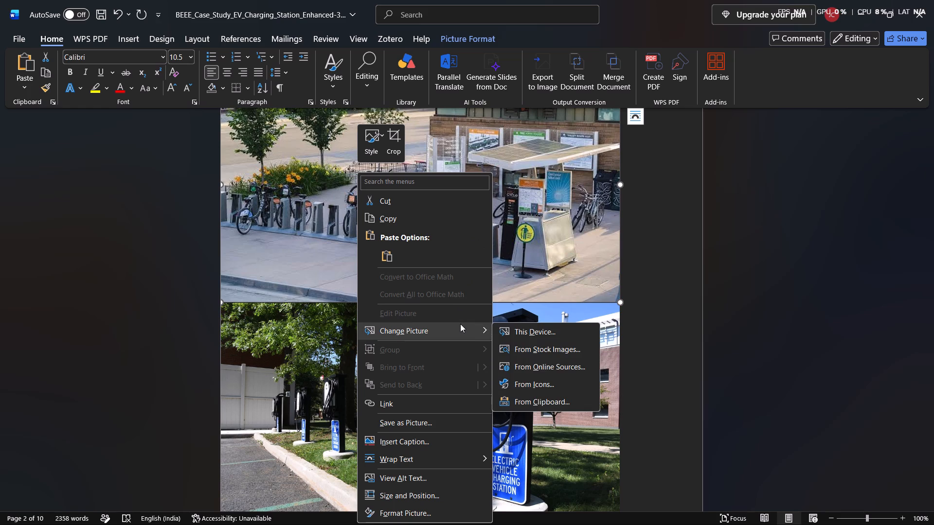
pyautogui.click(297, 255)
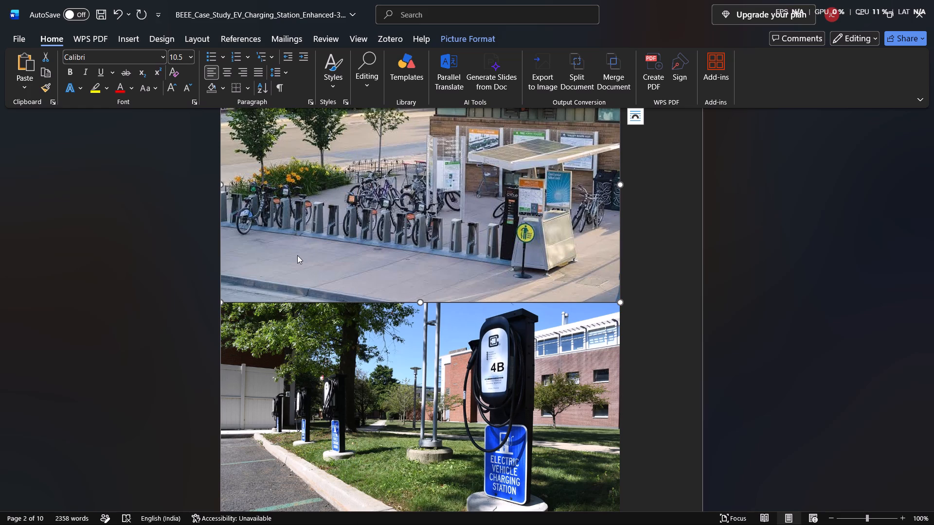
# Delete the bicycle station picture and the EV charging station picture.
pyautogui.press('BackSpace')
pyautogui.scroll(2, 354, 246)
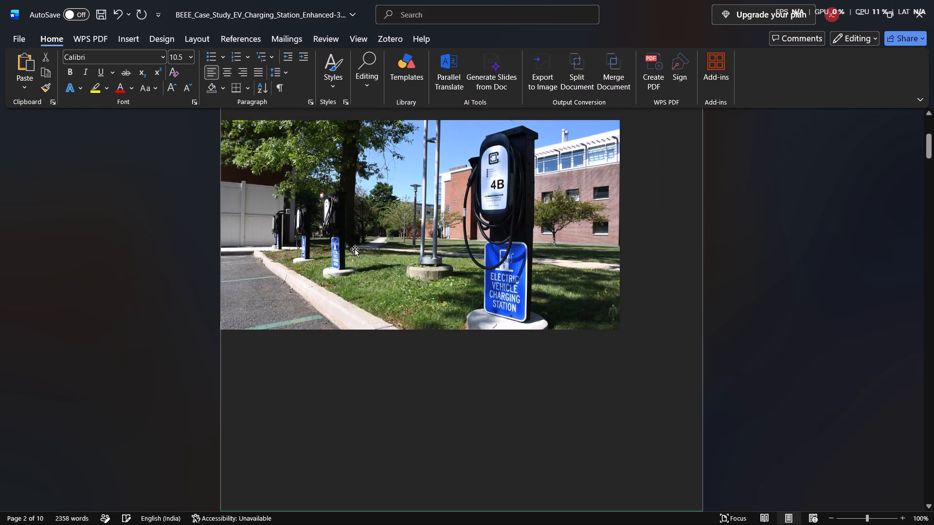
pyautogui.scroll(2, 355, 249)
pyautogui.click(447, 346)
pyautogui.press('BackSpace')
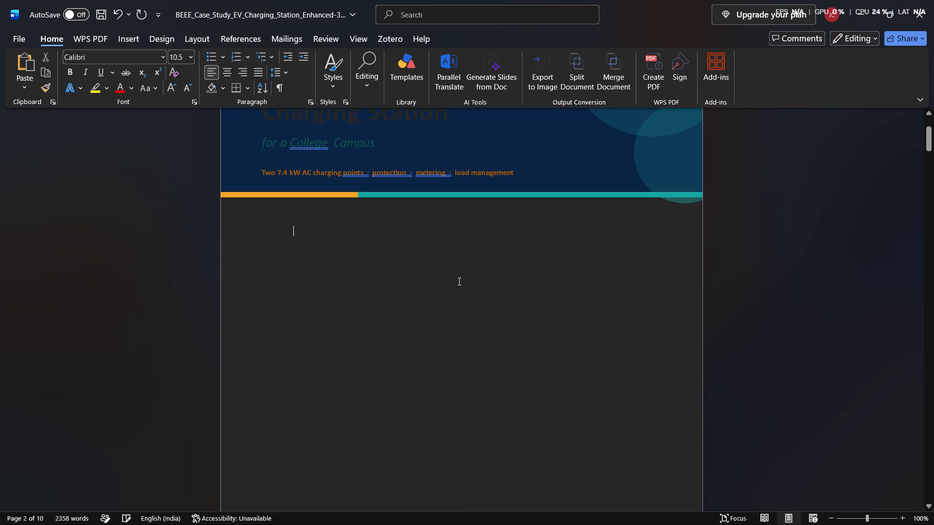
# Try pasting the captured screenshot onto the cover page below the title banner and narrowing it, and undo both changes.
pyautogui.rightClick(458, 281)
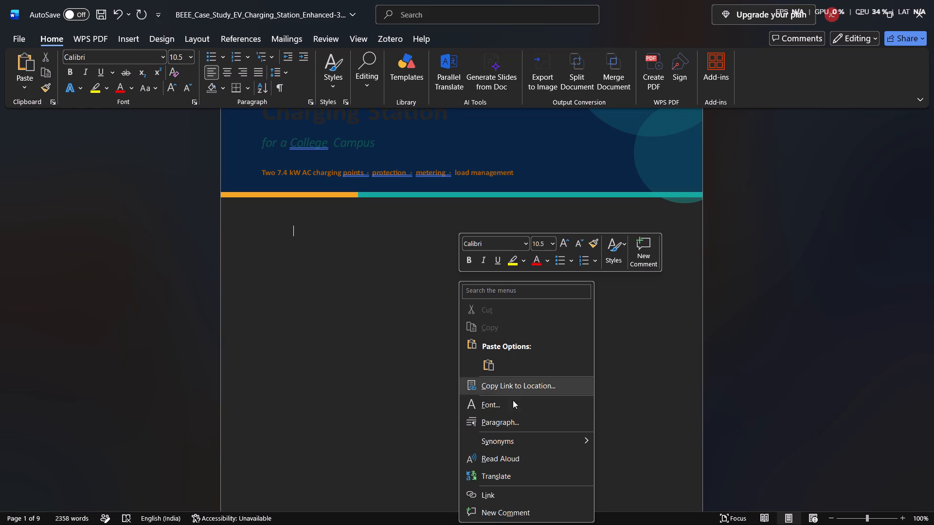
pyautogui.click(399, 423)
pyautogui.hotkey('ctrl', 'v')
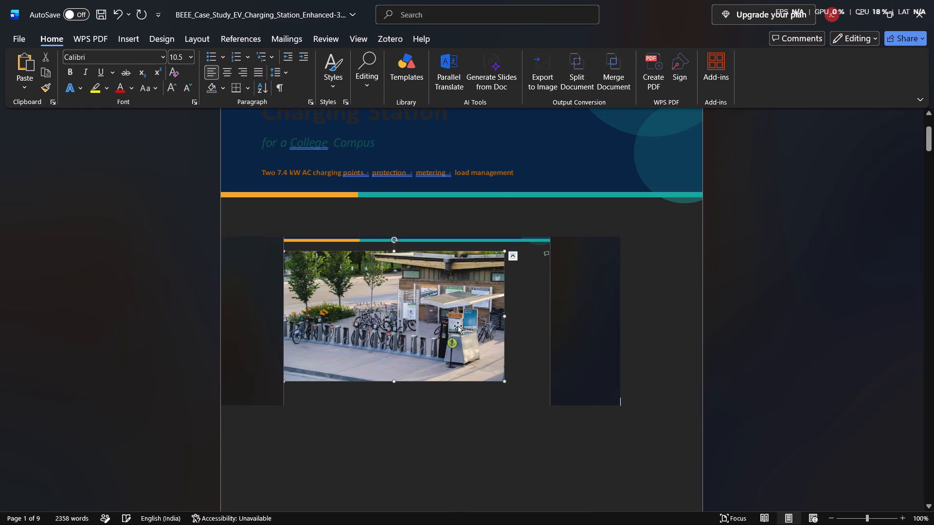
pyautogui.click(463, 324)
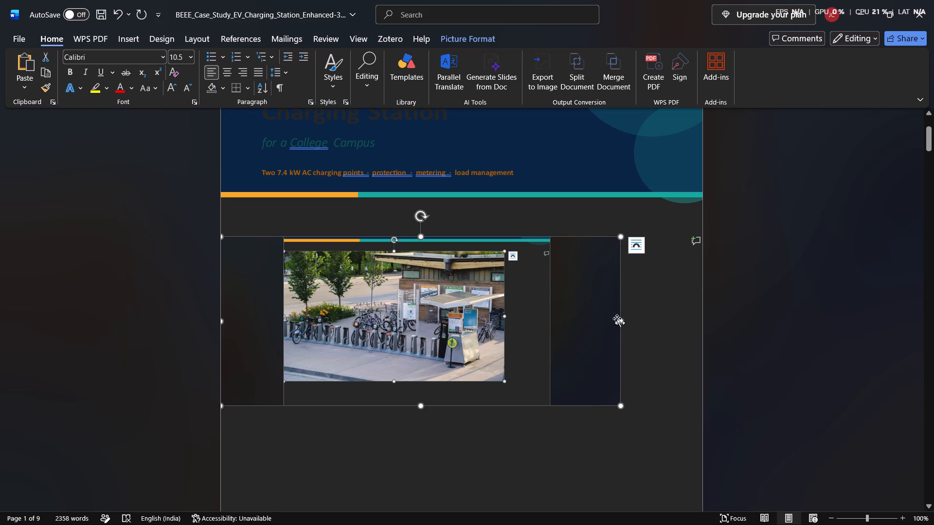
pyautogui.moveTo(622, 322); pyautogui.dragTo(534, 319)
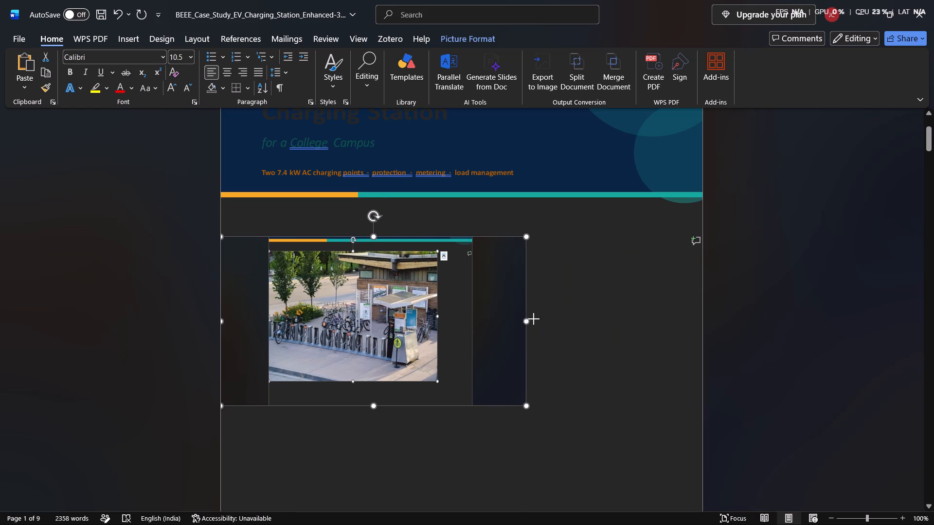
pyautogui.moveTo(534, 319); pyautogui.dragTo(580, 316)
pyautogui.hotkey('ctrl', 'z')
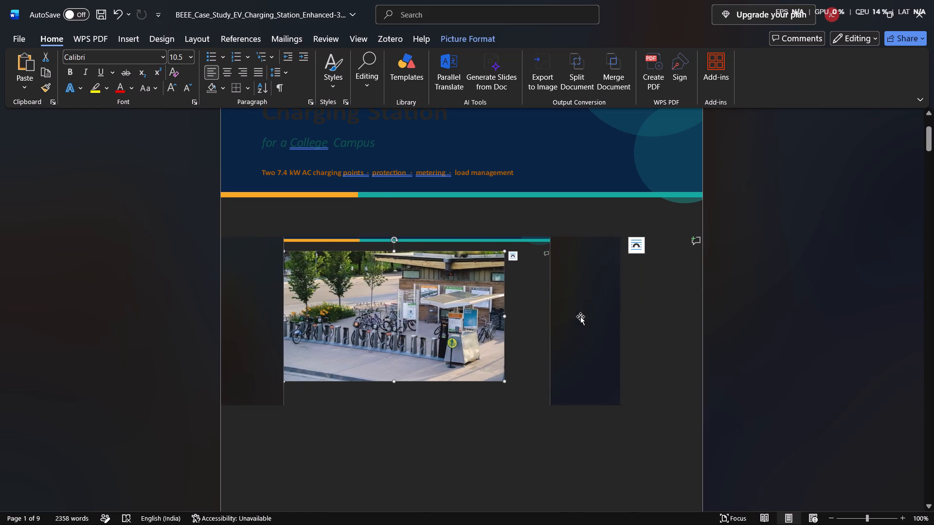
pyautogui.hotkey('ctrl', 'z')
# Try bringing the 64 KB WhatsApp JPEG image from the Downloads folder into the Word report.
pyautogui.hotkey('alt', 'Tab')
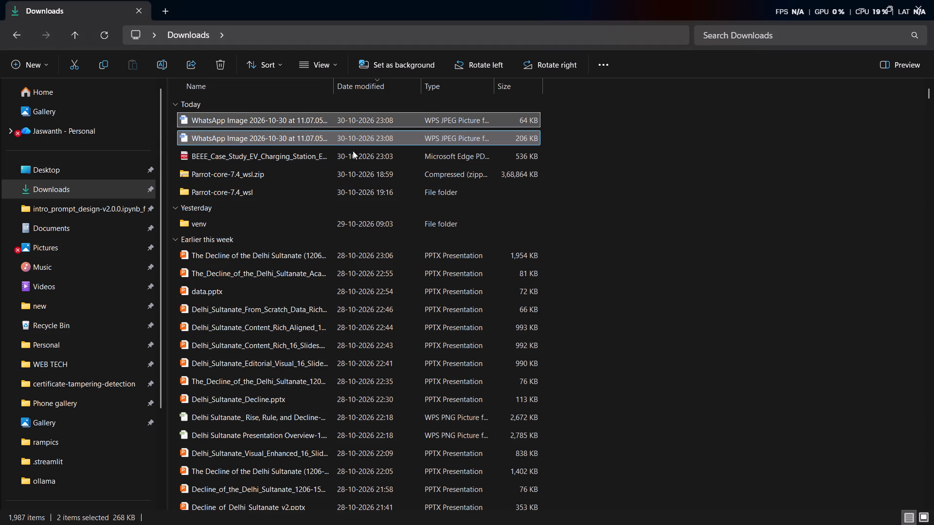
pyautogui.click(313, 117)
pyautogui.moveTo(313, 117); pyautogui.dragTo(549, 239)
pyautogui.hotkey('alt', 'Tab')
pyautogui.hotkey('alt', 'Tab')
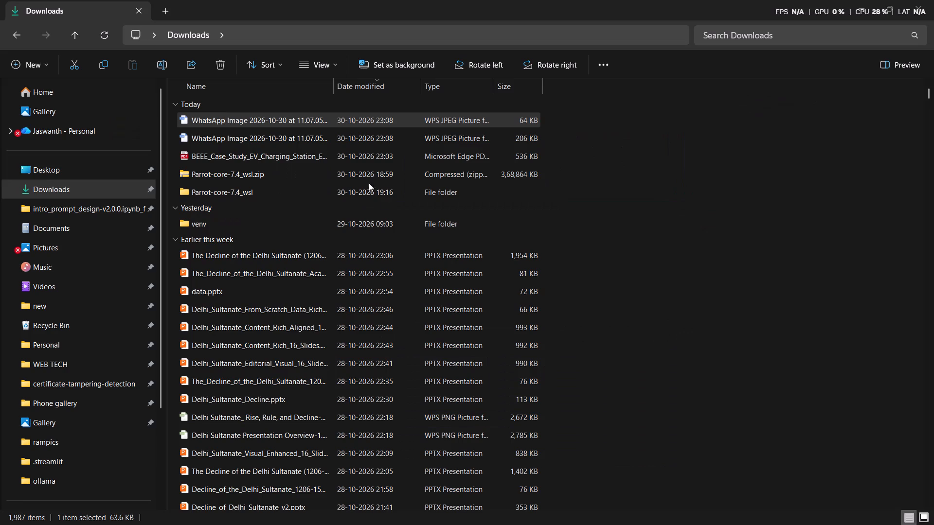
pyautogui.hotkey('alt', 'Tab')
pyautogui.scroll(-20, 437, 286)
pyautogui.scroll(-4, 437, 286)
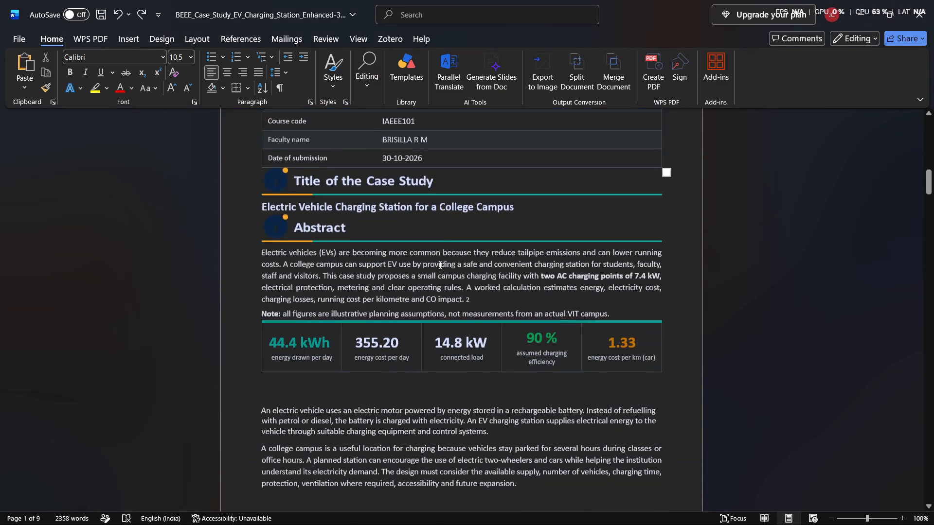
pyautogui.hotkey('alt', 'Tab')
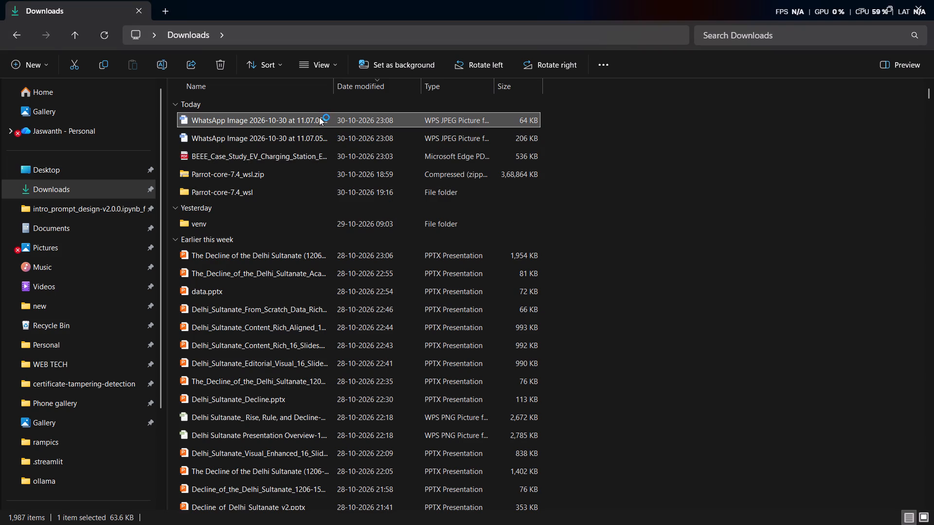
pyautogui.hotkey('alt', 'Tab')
# Insert the 64 KB WhatsApp JPEG of the bicycle station from the Downloads folder onto the cover page below the title banner.
pyautogui.scroll(4, 557, 206)
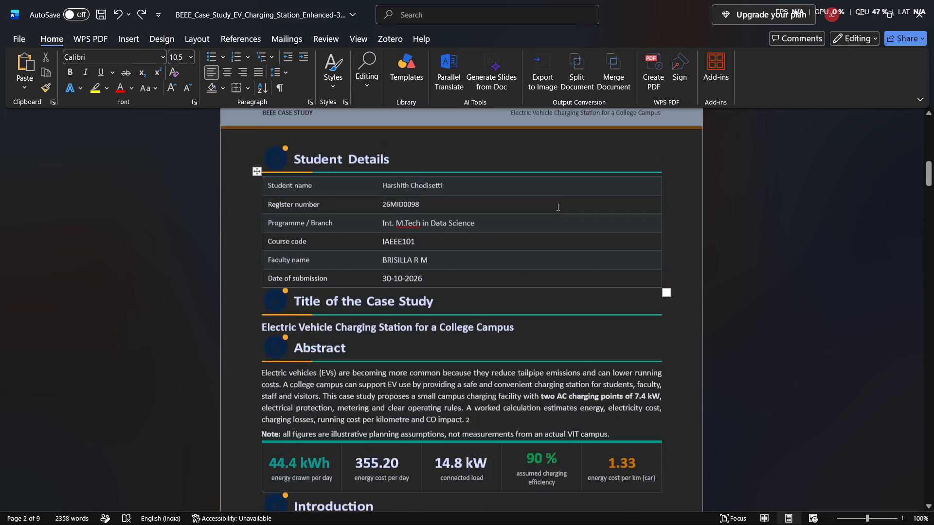
pyautogui.scroll(2, 557, 206)
pyautogui.scroll(-1, 557, 206)
pyautogui.scroll(7, 557, 206)
pyautogui.scroll(-1, 557, 206)
pyautogui.scroll(14, 557, 206)
pyautogui.click(503, 300)
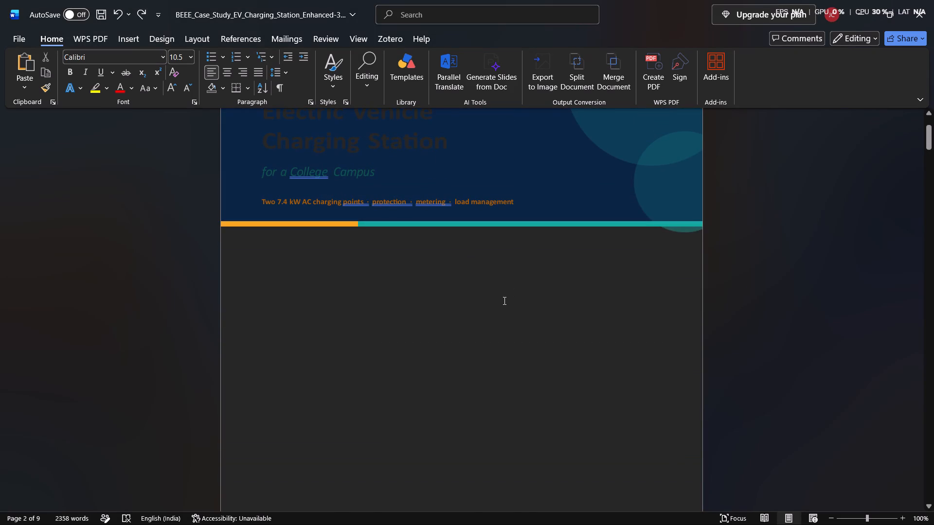
pyautogui.hotkey('alt', 'Tab')
pyautogui.moveTo(406, 121); pyautogui.dragTo(544, 155)
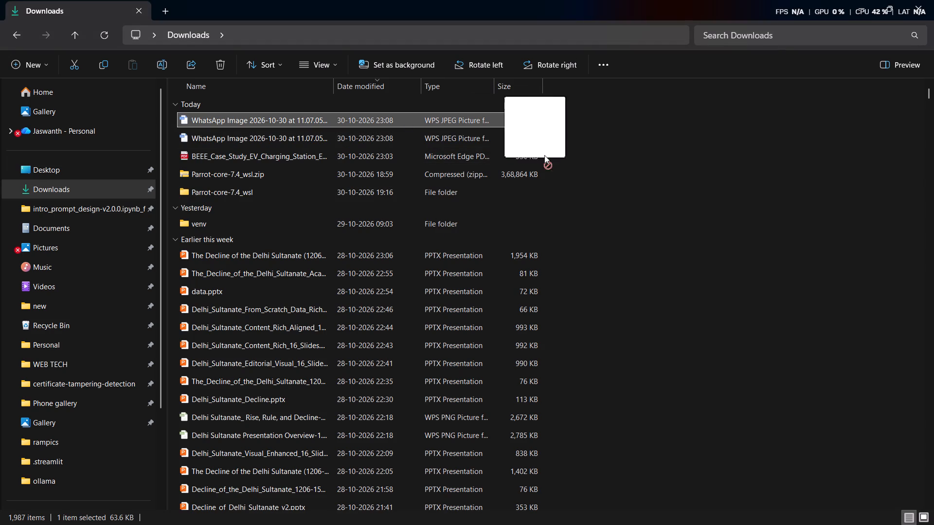
pyautogui.moveTo(544, 155); pyautogui.dragTo(527, 252)
pyautogui.press('Tab')
pyautogui.hotkey('alt', 'Tab')
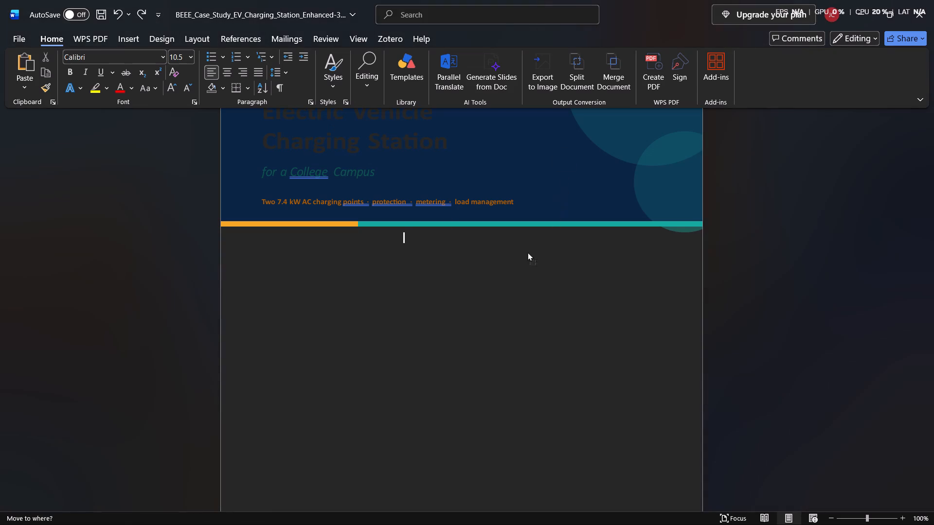
pyautogui.moveTo(527, 252); pyautogui.dragTo(511, 304)
# Replace the bicycle station picture with the EV charging station picture from the Downloads folder on this device.
pyautogui.click(422, 305)
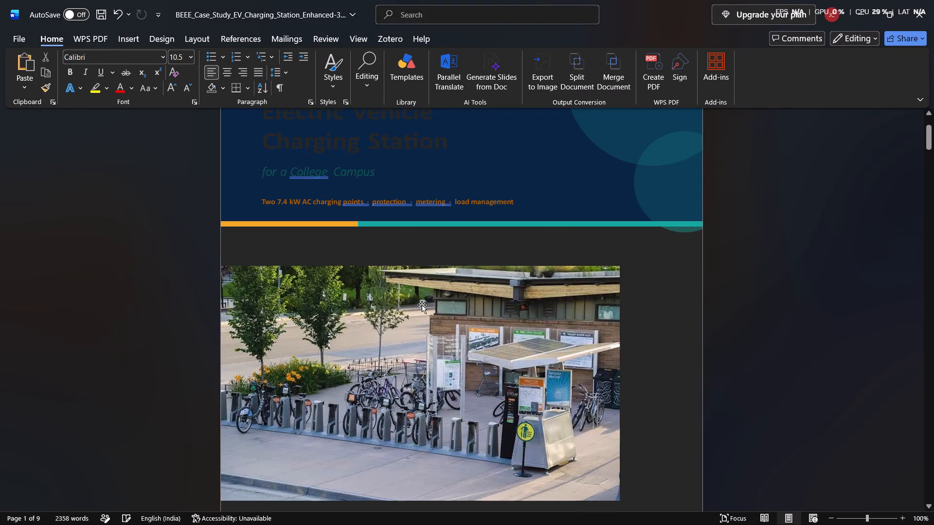
pyautogui.rightClick(422, 305)
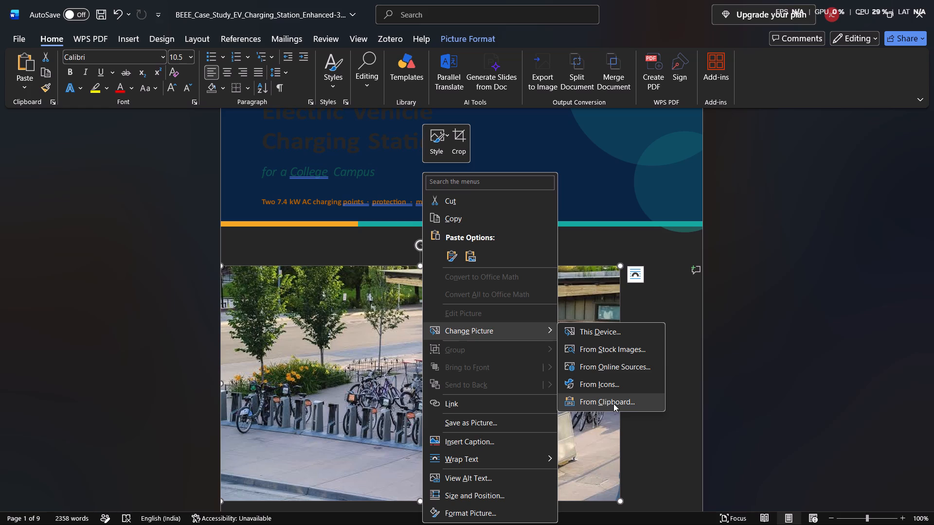
pyautogui.click(599, 337)
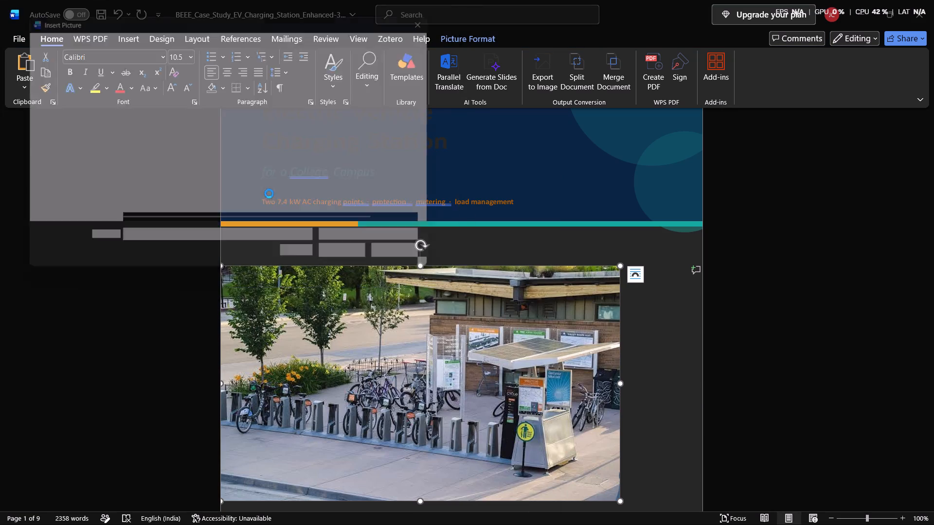
pyautogui.click(50, 181)
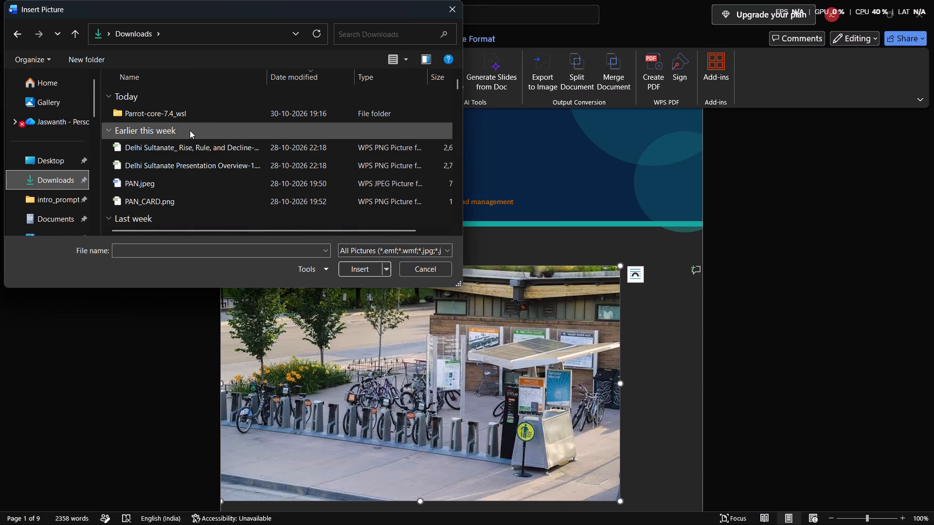
pyautogui.doubleClick(180, 131)
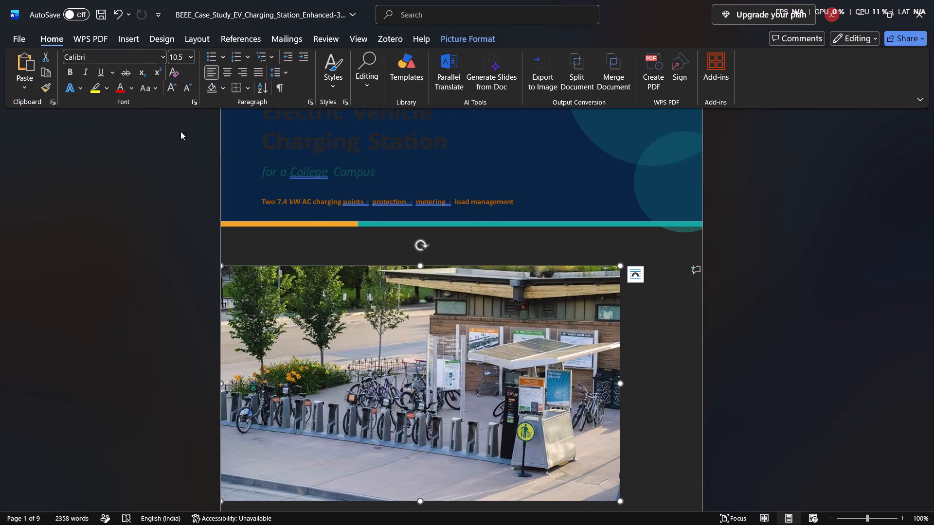
pyautogui.click(315, 331)
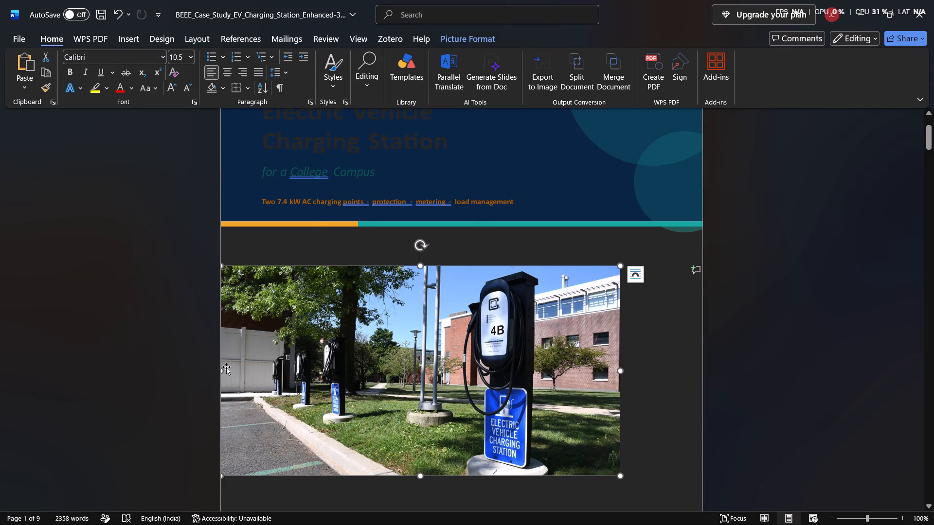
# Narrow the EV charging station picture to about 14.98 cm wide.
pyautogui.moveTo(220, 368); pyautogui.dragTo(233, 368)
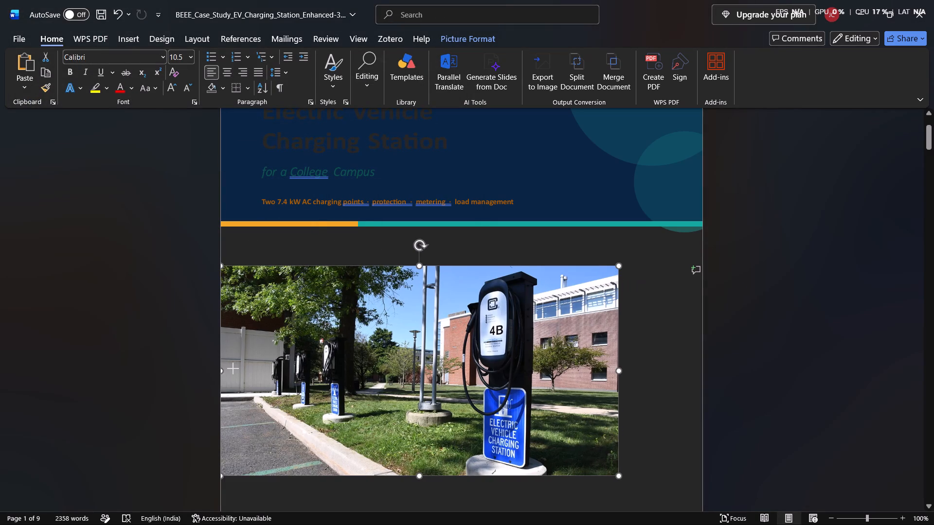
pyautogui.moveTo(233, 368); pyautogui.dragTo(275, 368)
# Reset the EV charging station picture together with its size.
pyautogui.click(249, 407)
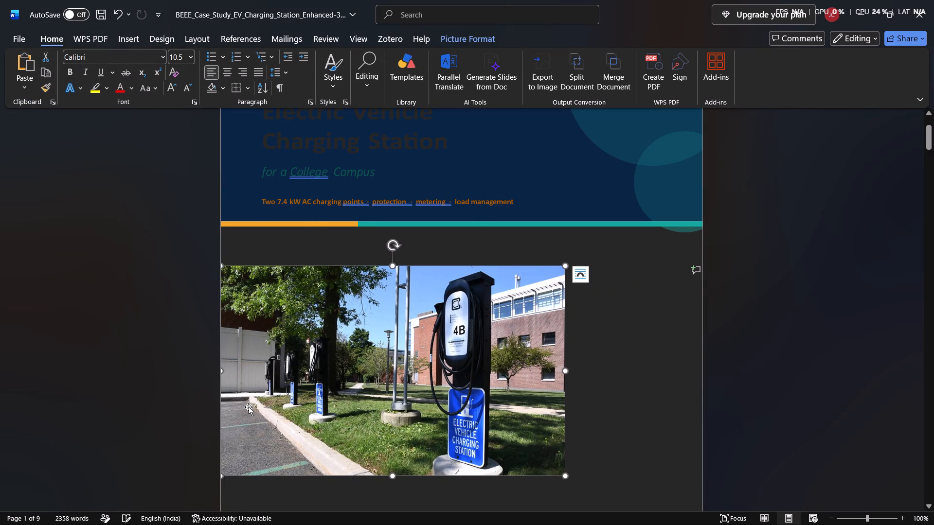
pyautogui.click(249, 407)
pyautogui.tripleClick(249, 407)
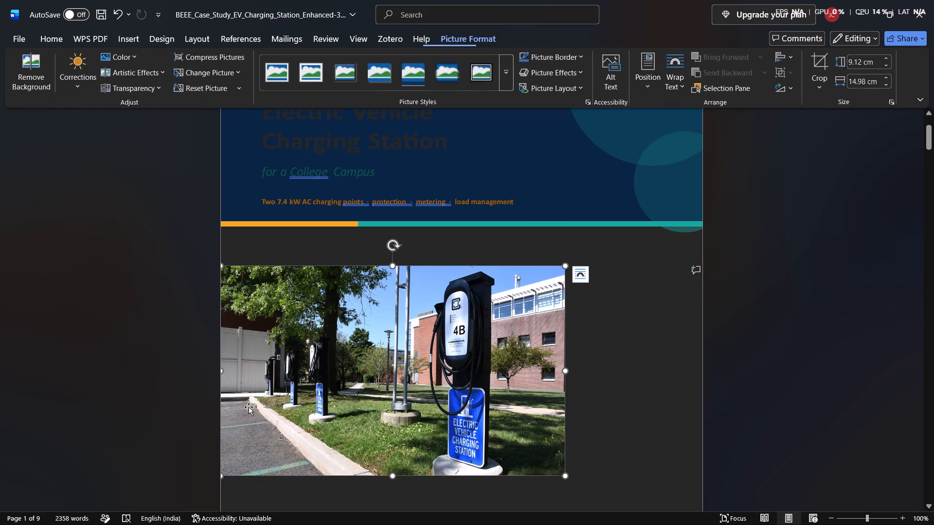
pyautogui.tripleClick(249, 407)
pyautogui.click(249, 407)
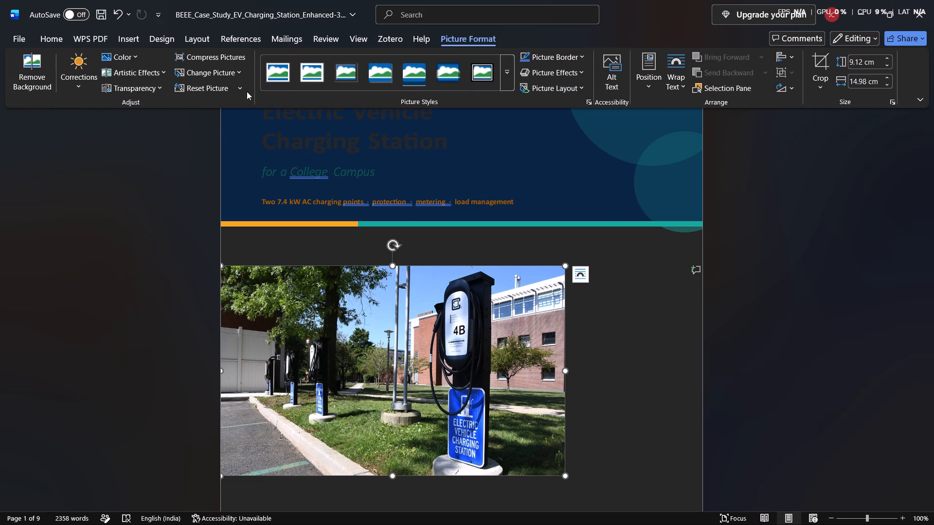
pyautogui.click(245, 93)
pyautogui.click(232, 119)
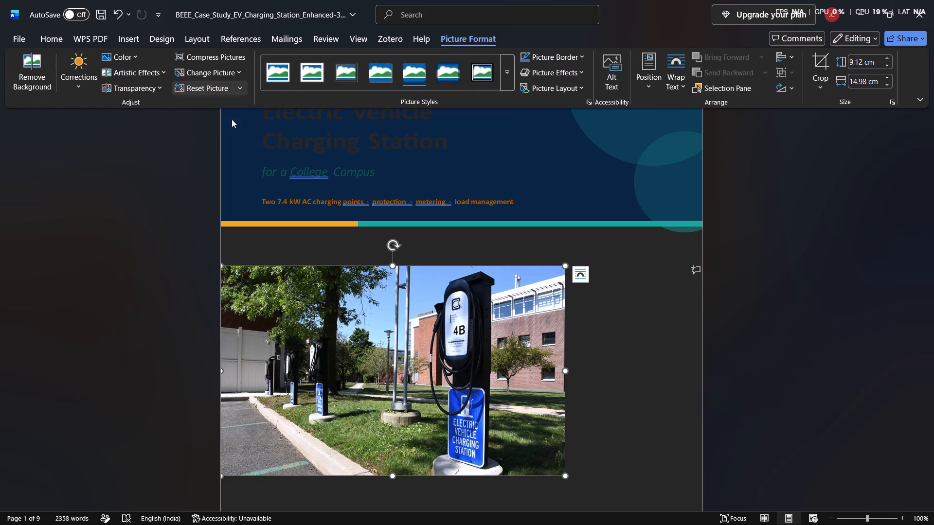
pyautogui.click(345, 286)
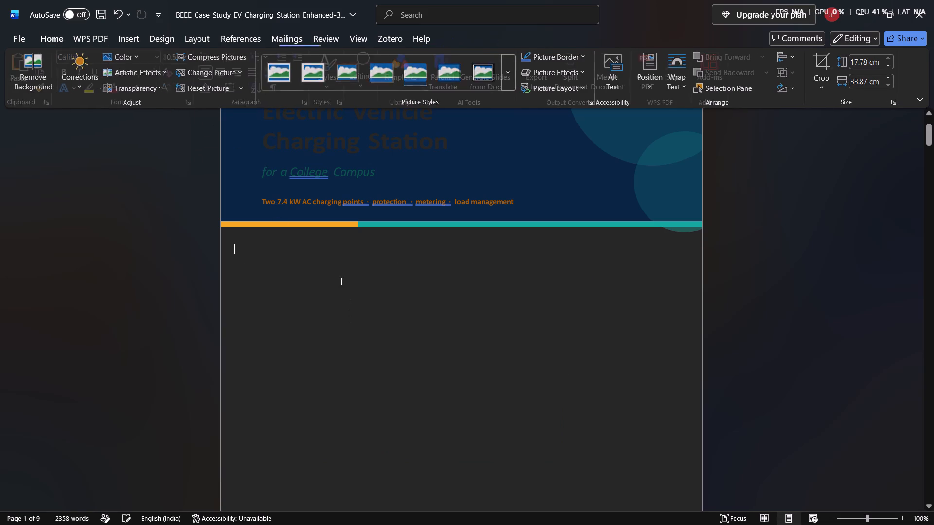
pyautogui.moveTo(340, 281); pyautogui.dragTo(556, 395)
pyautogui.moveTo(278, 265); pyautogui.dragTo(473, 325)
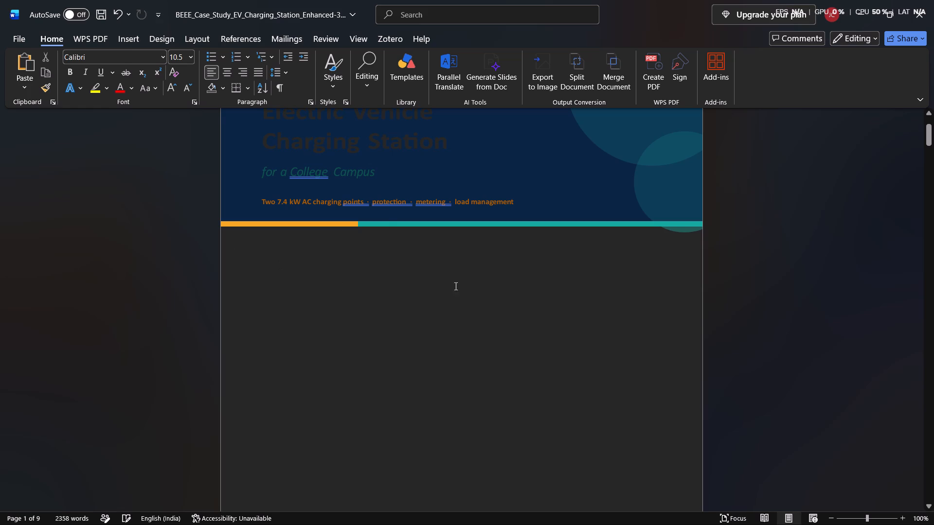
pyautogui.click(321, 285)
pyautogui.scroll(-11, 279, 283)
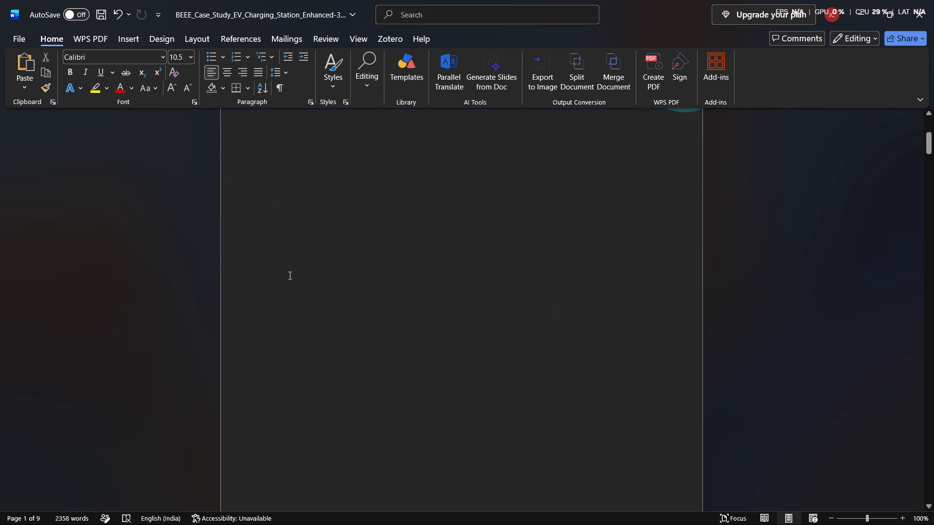
# Resize the EV charging station picture proportionally to about 20.52 cm wide and 10.77 cm high so it fits the cover page.
pyautogui.scroll(-10, 292, 289)
pyautogui.scroll(5, 317, 279)
pyautogui.click(370, 299)
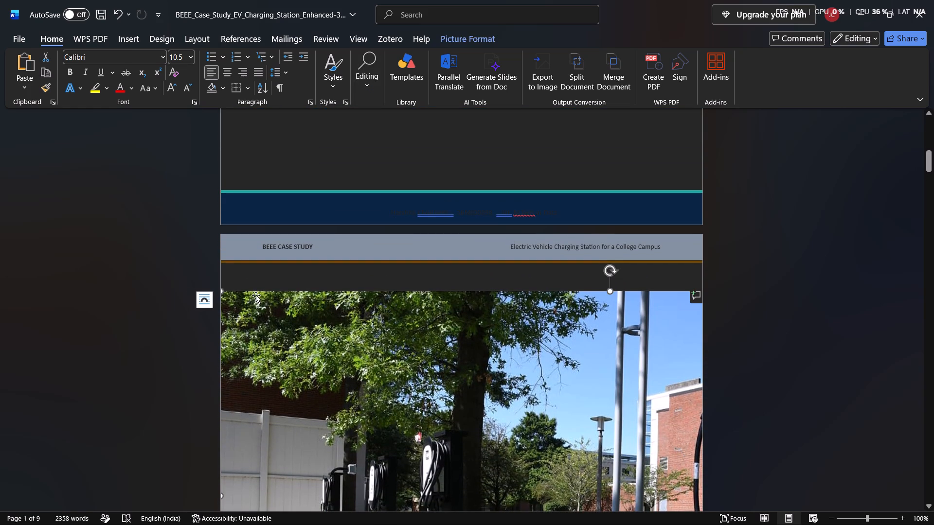
pyautogui.moveTo(223, 291); pyautogui.dragTo(537, 524)
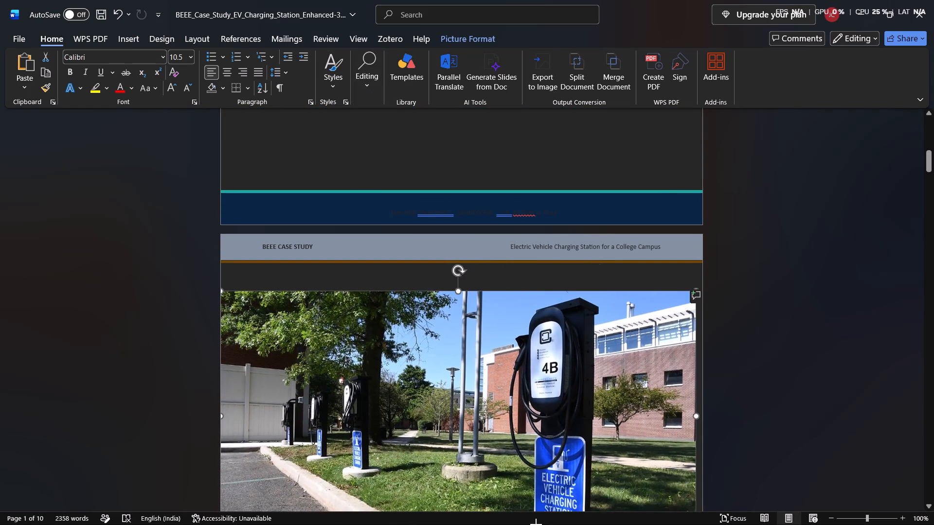
pyautogui.moveTo(537, 524); pyautogui.dragTo(556, 519)
pyautogui.click(488, 365)
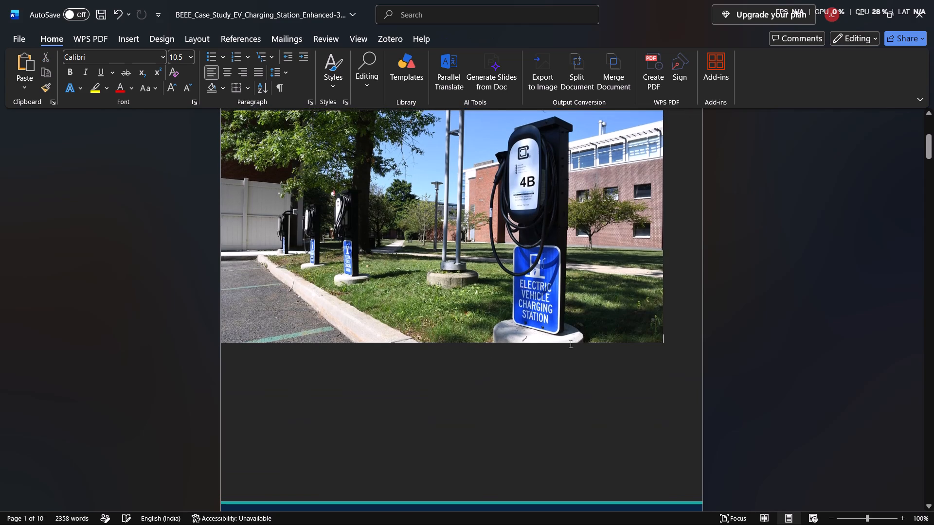
pyautogui.click(630, 328)
pyautogui.moveTo(666, 341); pyautogui.dragTo(523, 228)
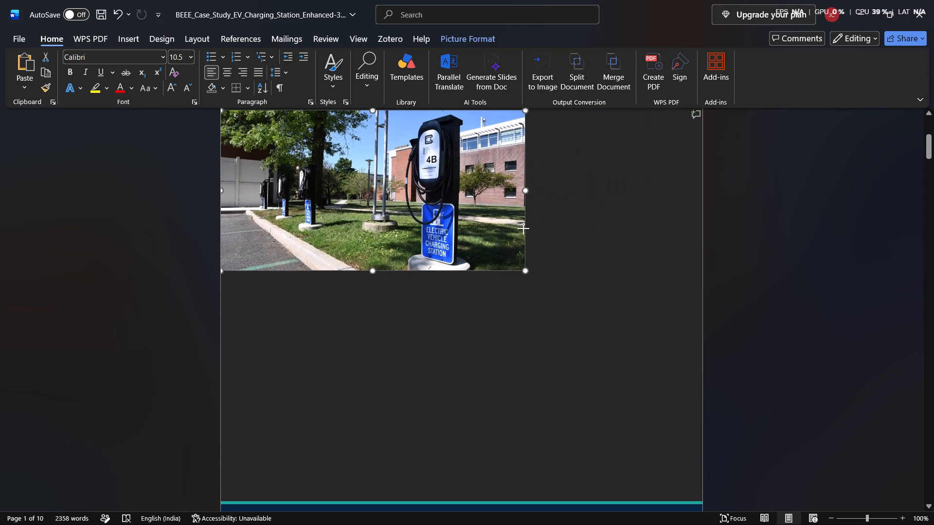
pyautogui.moveTo(523, 228); pyautogui.dragTo(583, 379)
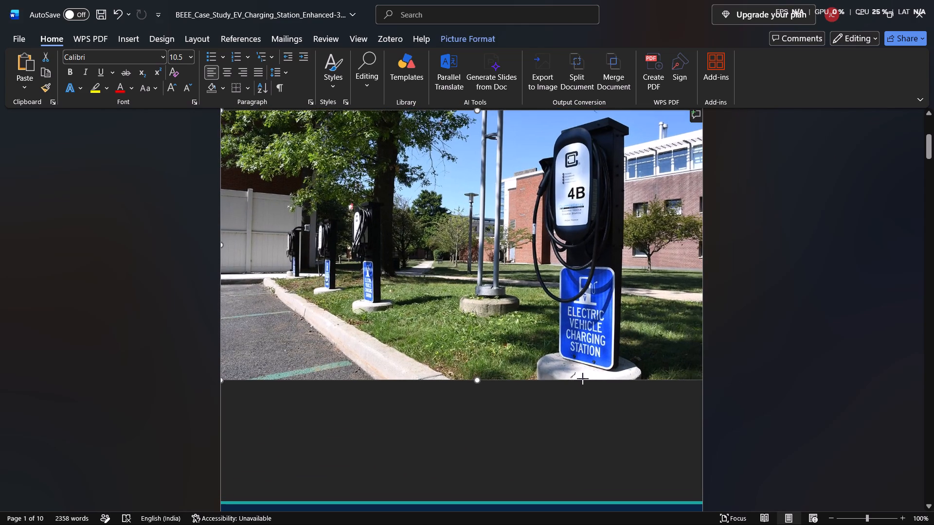
pyautogui.moveTo(583, 379); pyautogui.dragTo(541, 356)
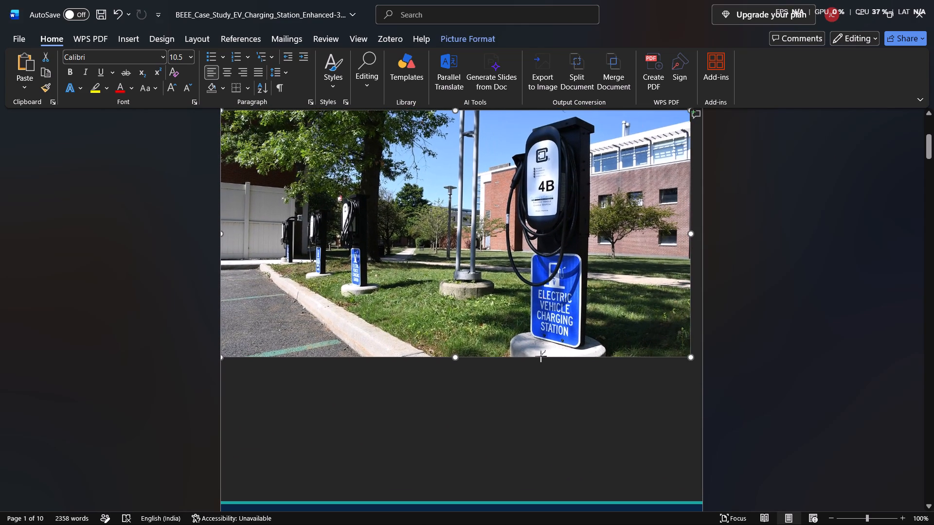
pyautogui.moveTo(541, 356); pyautogui.dragTo(571, 358)
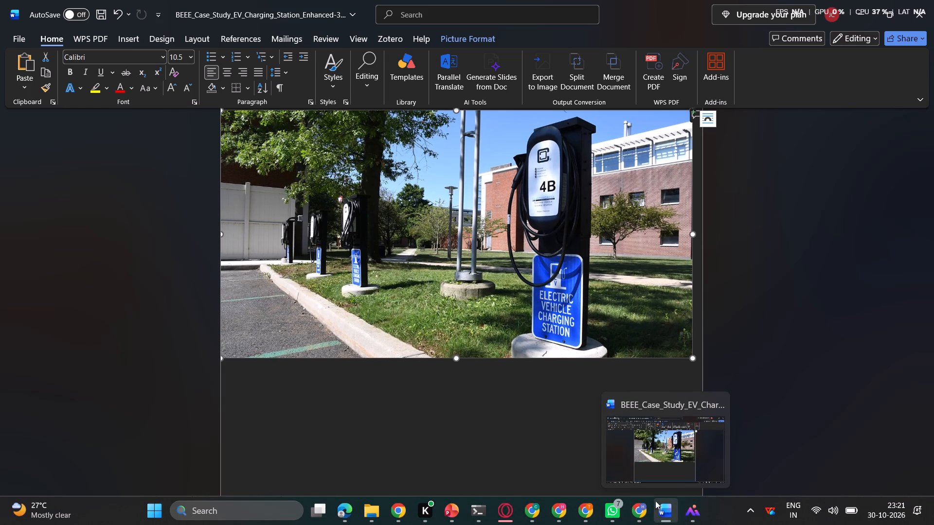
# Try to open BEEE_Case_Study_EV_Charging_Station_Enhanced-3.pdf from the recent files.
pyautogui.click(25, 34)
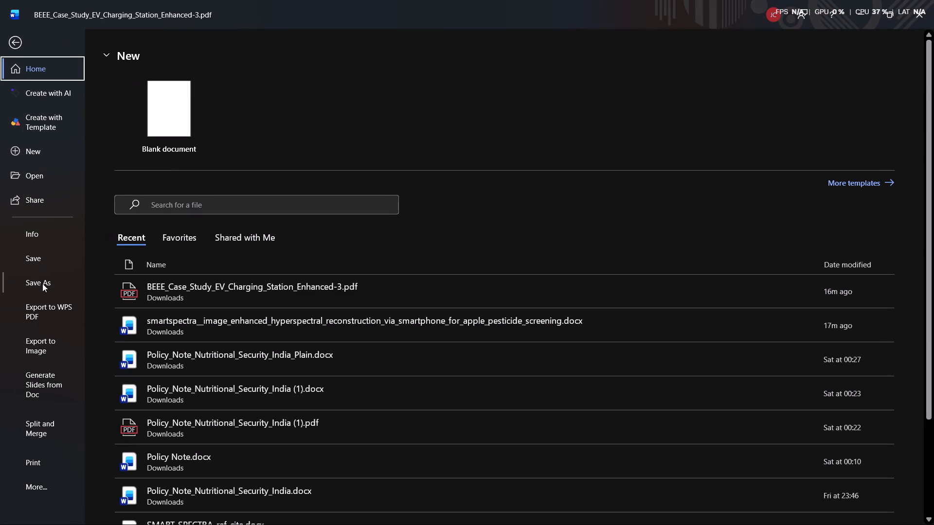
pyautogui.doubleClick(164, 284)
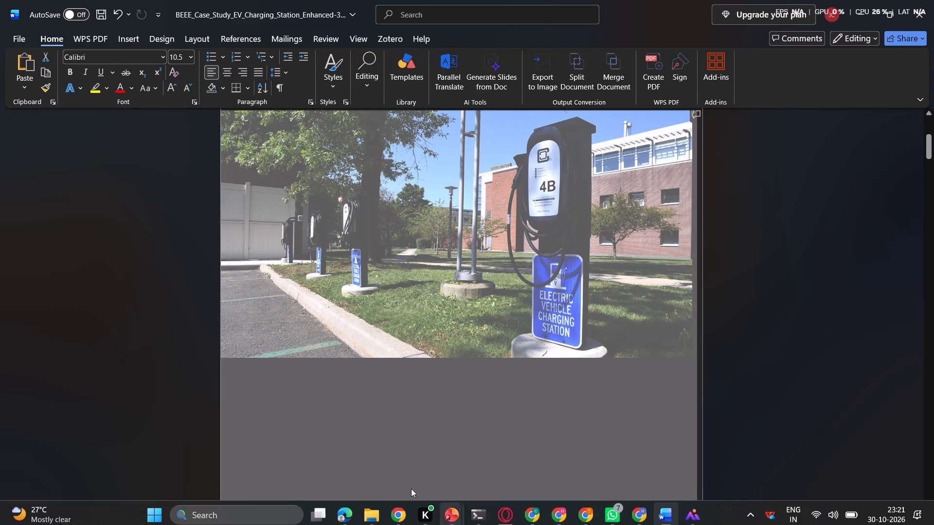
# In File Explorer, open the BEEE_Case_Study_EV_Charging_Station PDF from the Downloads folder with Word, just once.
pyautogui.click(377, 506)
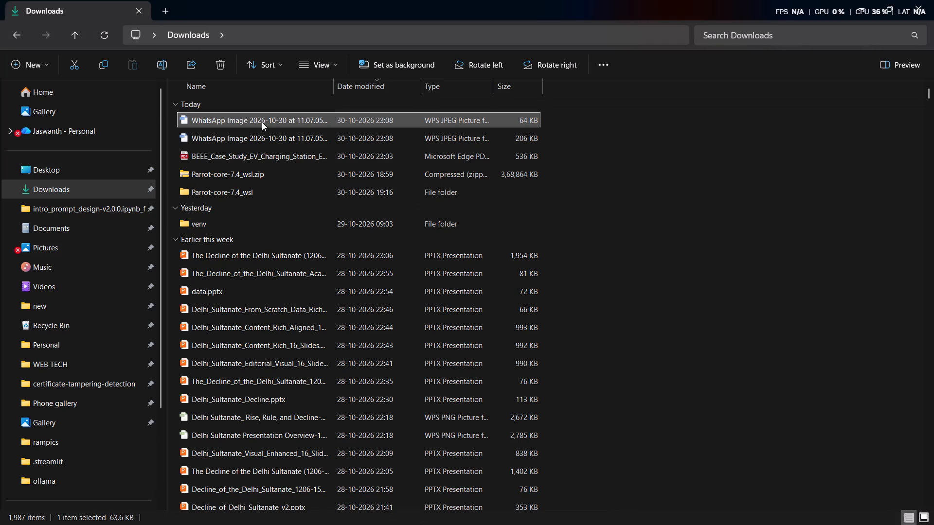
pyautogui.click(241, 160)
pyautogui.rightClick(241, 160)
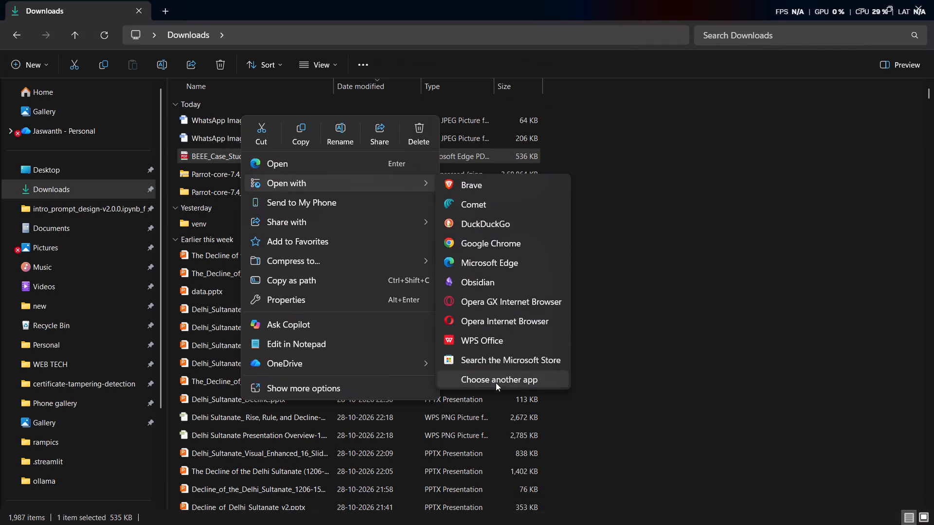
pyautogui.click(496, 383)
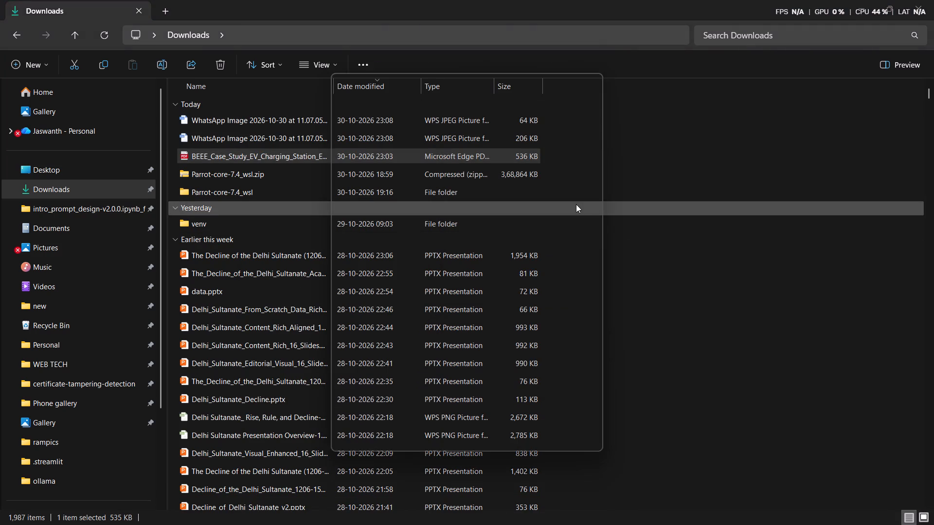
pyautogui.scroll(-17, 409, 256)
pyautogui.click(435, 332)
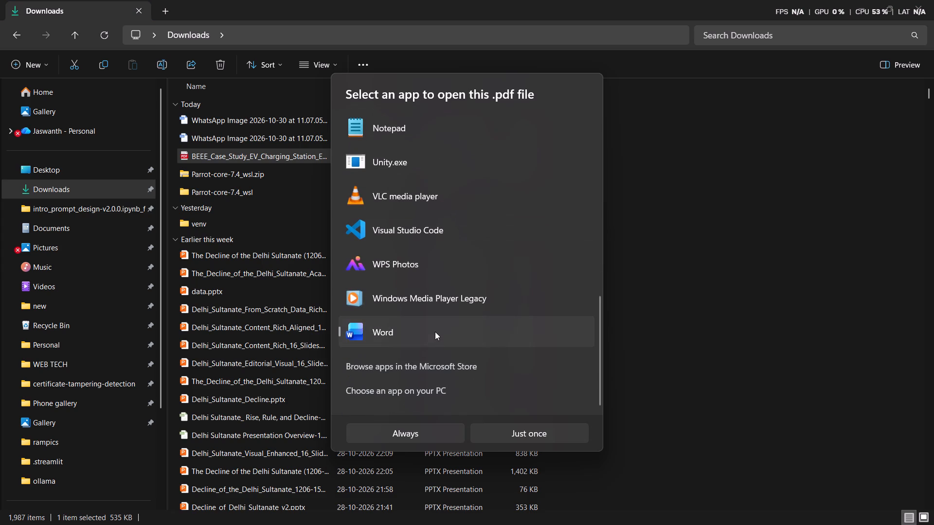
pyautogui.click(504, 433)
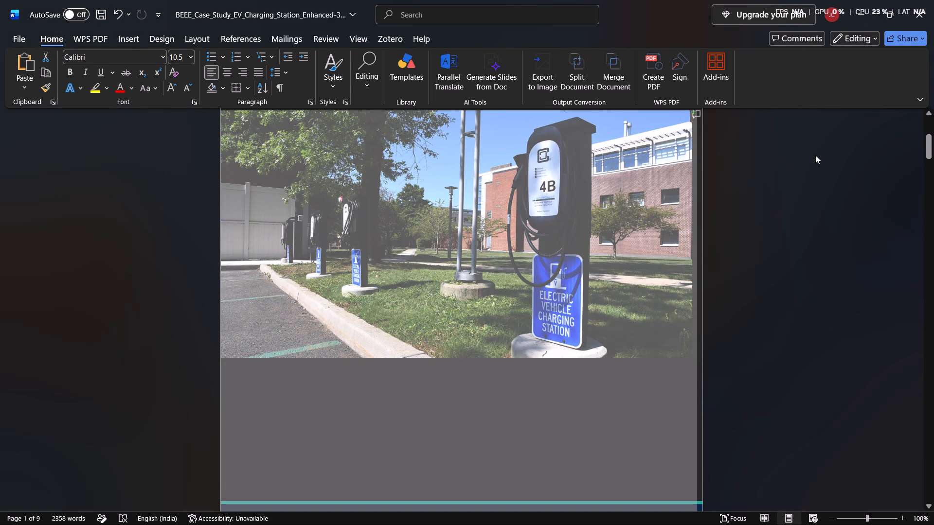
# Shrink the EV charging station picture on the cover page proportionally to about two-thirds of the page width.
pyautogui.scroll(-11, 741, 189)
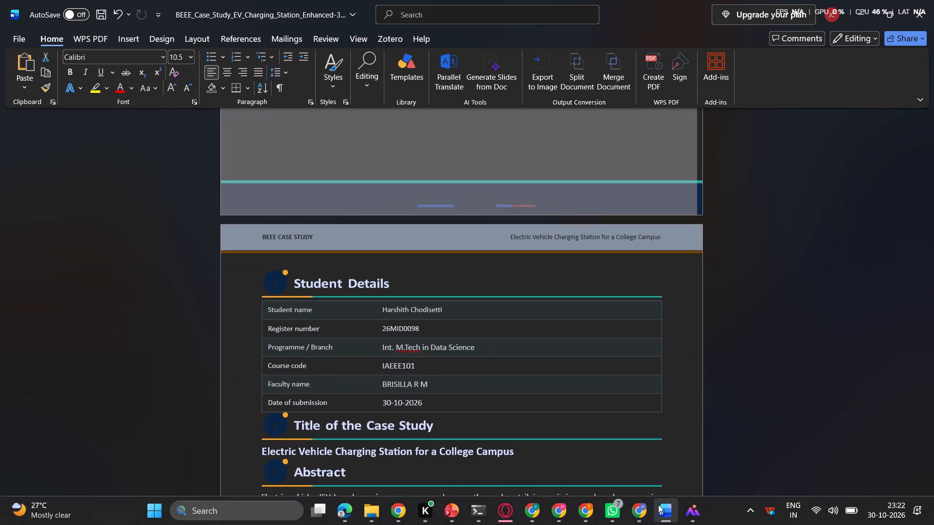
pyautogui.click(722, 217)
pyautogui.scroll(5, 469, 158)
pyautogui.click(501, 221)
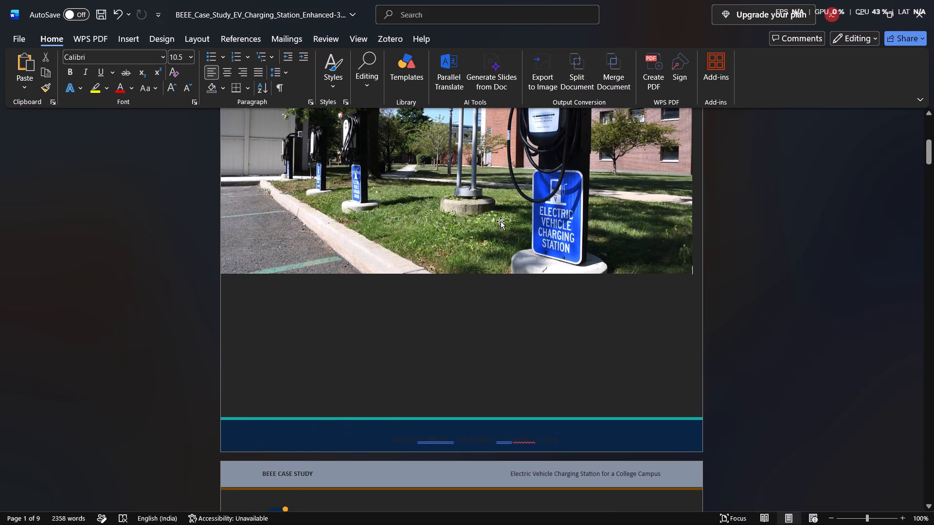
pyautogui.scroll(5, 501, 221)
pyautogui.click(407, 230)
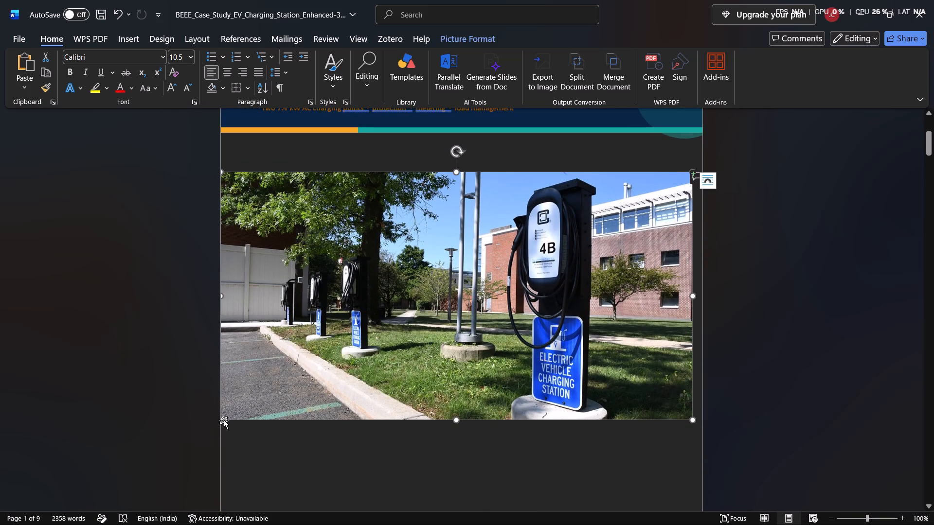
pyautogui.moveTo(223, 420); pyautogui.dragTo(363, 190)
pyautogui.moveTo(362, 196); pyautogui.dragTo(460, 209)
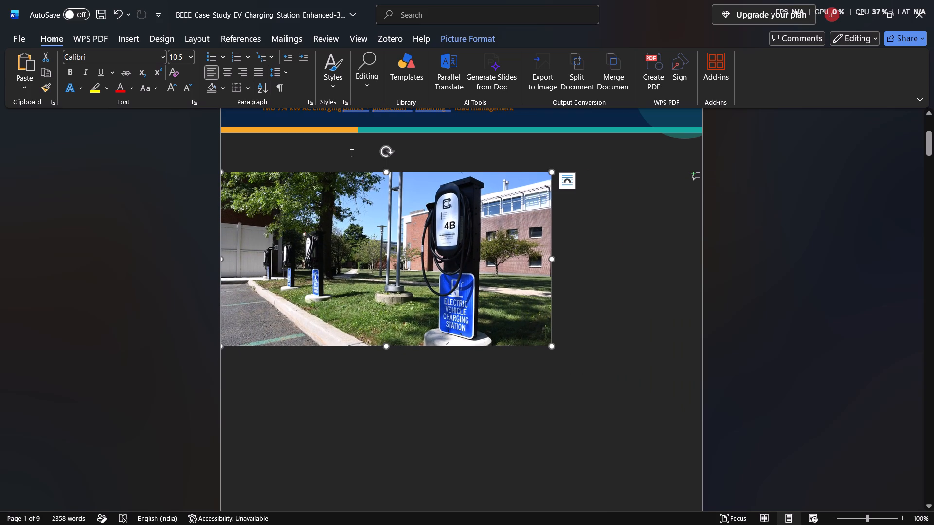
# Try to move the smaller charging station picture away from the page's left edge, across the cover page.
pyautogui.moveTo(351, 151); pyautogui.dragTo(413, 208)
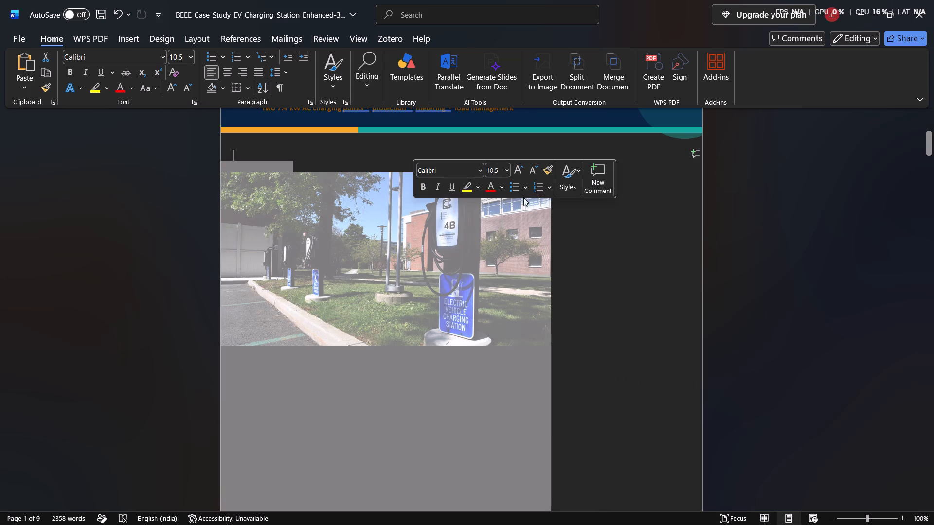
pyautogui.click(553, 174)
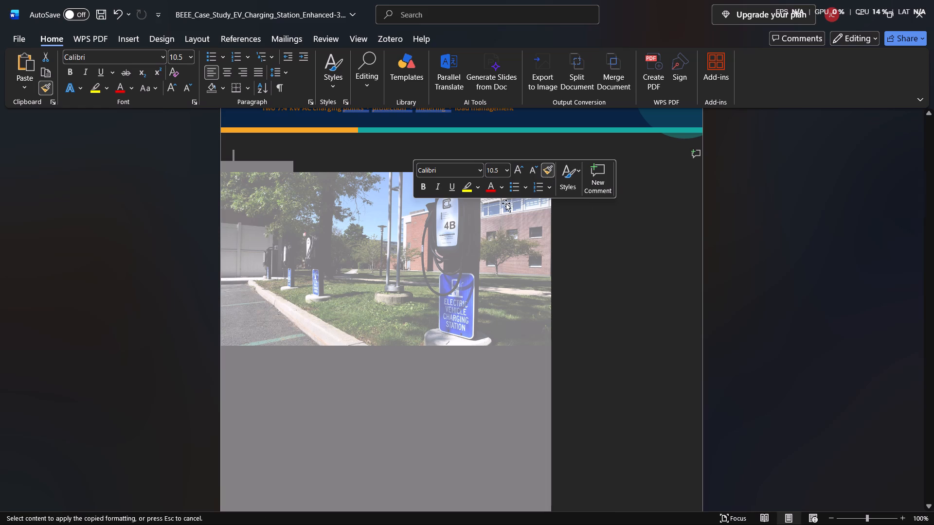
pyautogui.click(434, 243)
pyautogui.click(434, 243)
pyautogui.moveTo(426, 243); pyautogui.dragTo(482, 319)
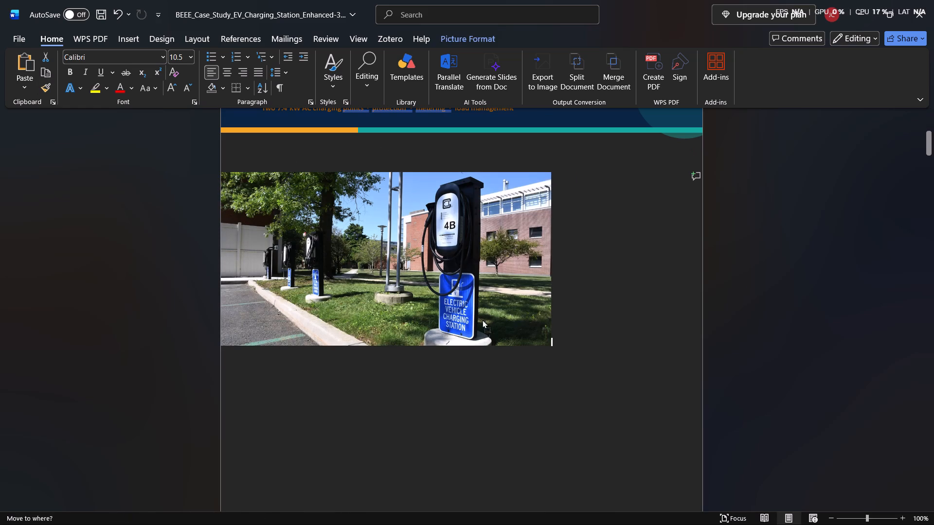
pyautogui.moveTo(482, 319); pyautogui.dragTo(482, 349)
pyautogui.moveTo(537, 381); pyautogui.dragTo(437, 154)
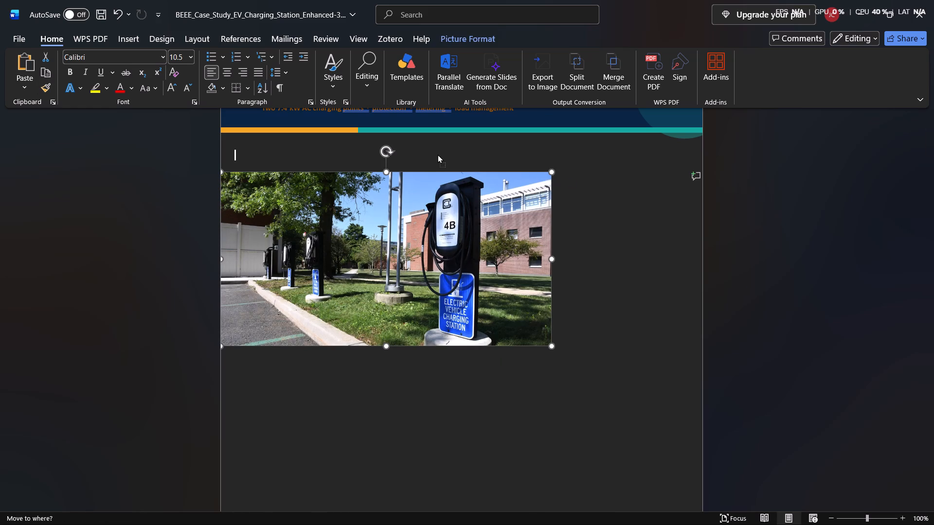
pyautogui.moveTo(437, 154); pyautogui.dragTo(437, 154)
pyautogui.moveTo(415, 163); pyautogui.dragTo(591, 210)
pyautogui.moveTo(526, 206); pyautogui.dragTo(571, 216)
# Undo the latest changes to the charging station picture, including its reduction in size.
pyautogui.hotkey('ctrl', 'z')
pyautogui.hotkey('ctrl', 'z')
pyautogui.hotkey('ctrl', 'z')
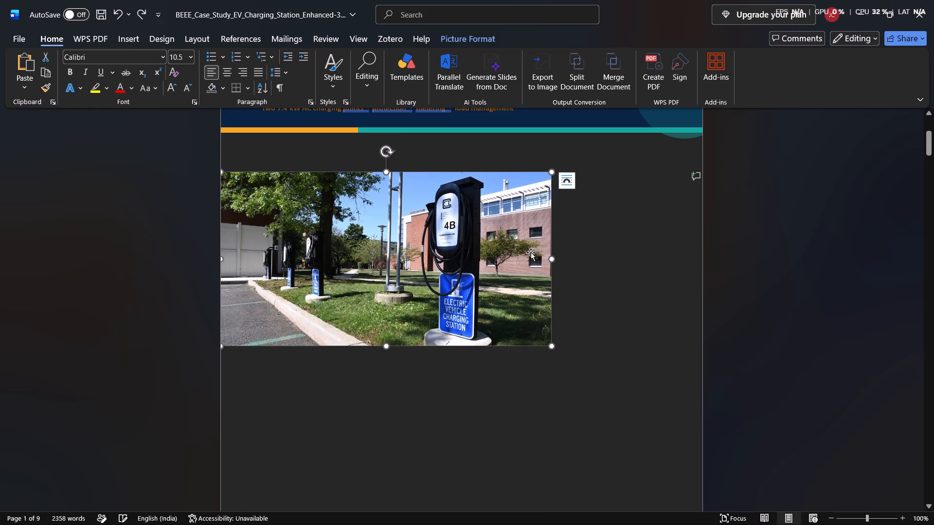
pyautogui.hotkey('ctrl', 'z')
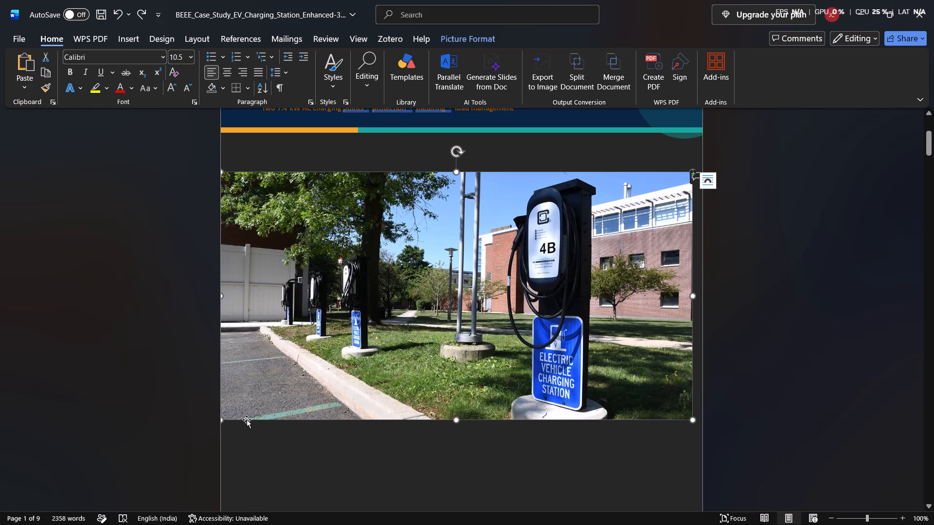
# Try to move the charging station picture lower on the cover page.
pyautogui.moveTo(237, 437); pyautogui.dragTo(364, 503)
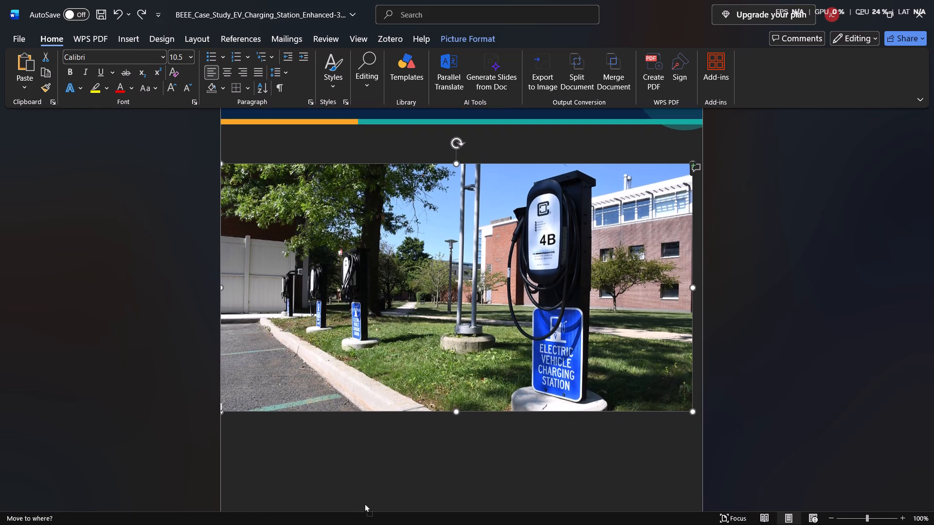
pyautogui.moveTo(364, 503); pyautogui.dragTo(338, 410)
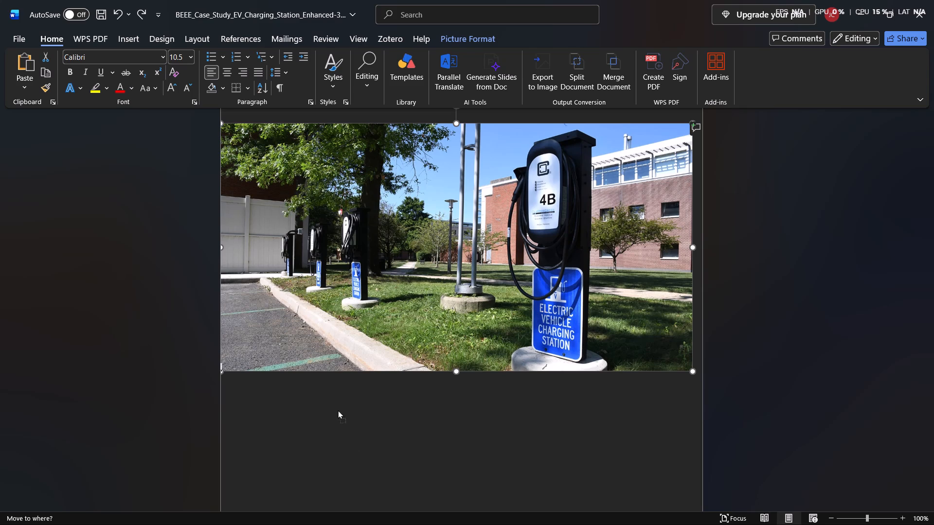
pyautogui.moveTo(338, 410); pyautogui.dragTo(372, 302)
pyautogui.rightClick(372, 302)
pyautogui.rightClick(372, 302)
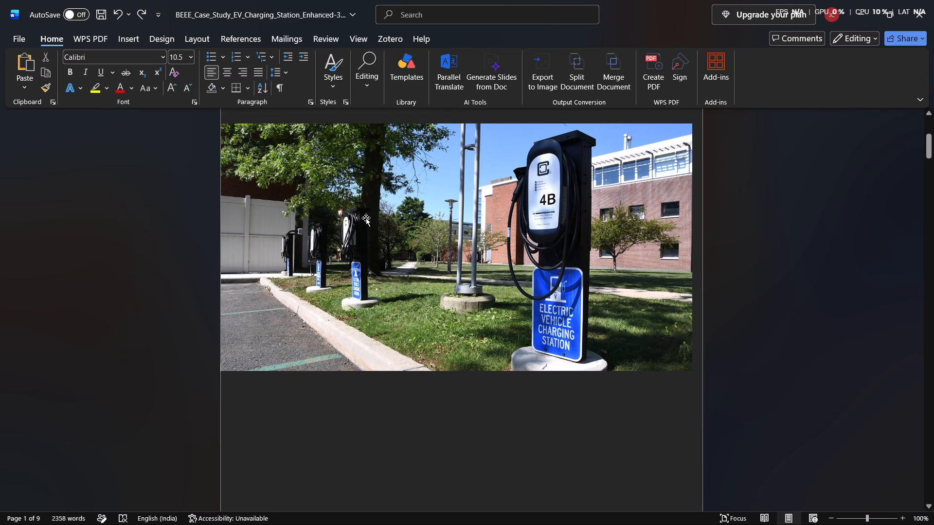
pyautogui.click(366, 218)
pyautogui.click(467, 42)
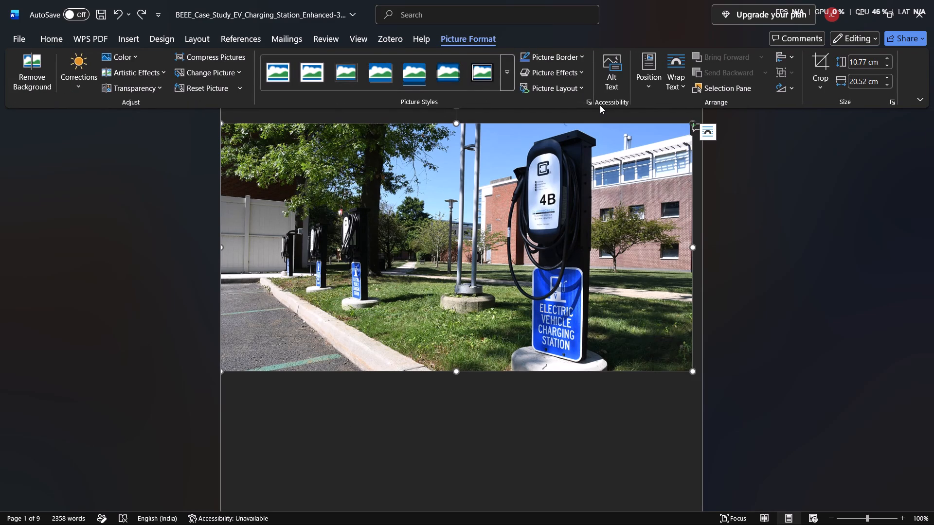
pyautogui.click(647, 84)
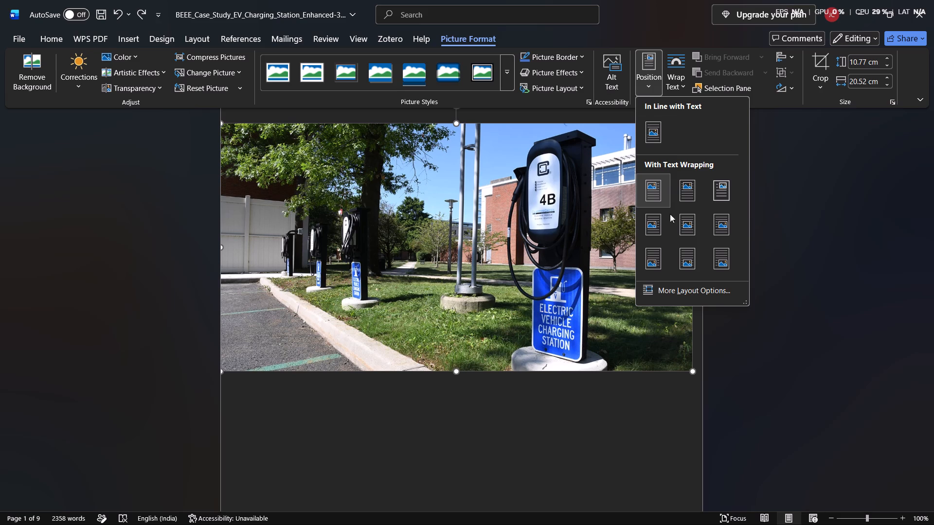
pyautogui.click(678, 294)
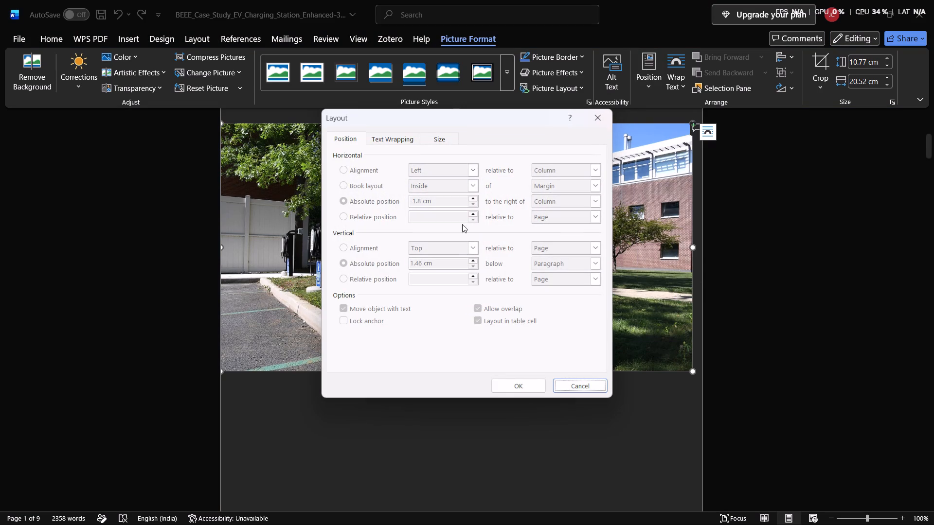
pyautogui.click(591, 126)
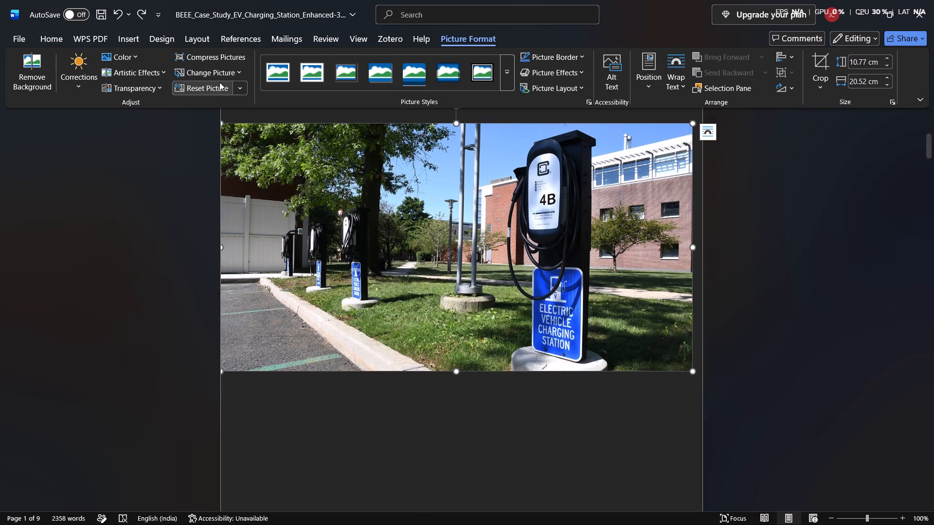
# Compress only the charging station picture at the default resolution, deleting its cropped areas.
pyautogui.click(235, 59)
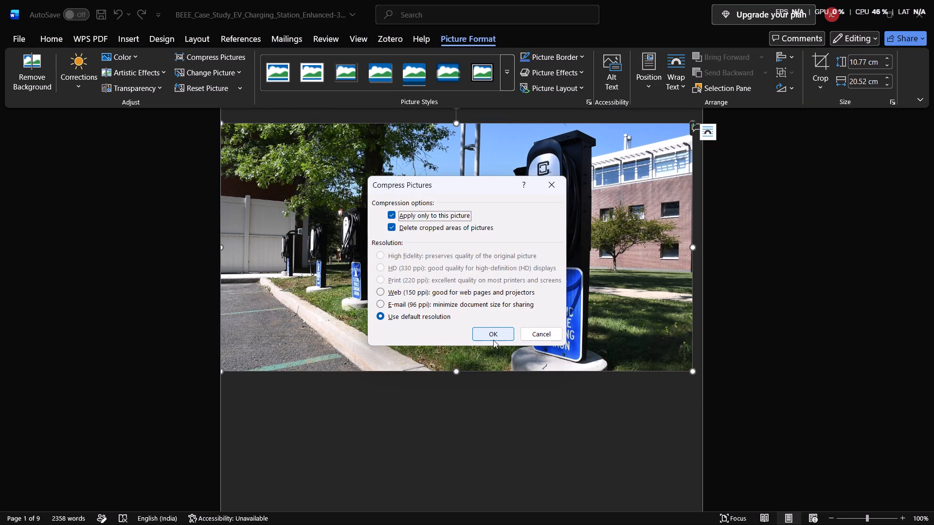
pyautogui.click(486, 332)
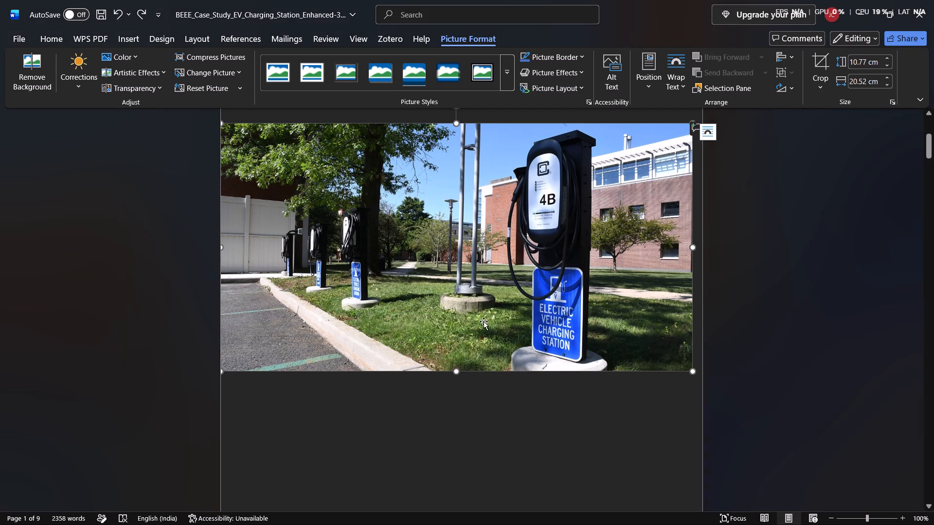
# Reduce the charging station picture on the cover page proportionally to about 7.7 cm high and 14.7 cm wide.
pyautogui.click(432, 220)
pyautogui.moveTo(222, 122); pyautogui.dragTo(343, 166)
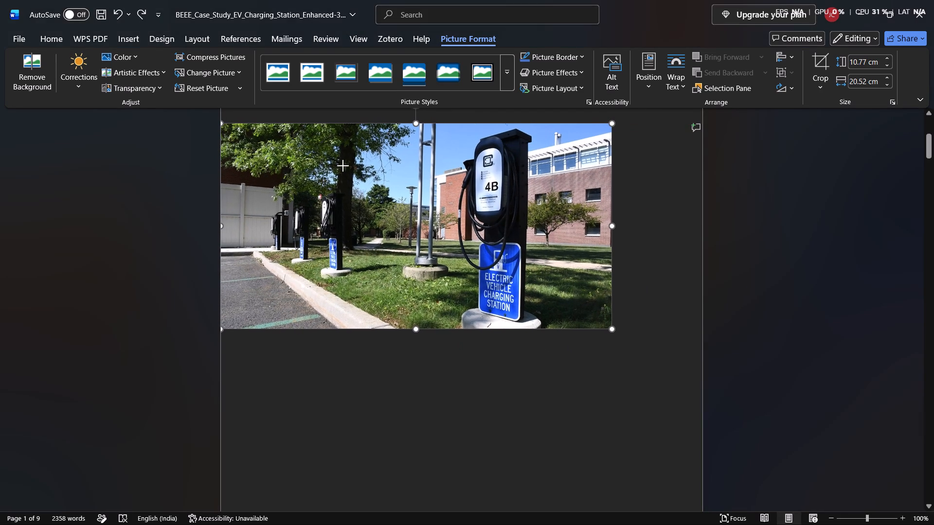
pyautogui.moveTo(343, 166); pyautogui.dragTo(383, 195)
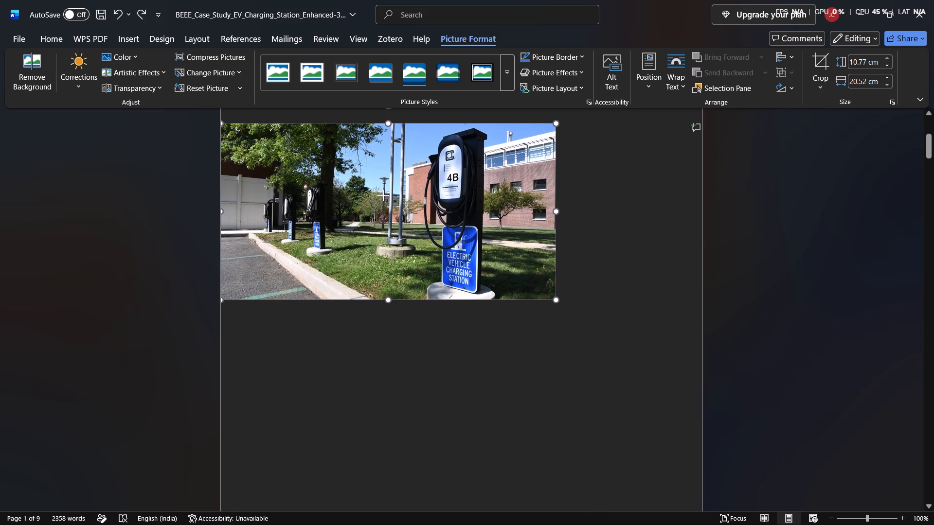
pyautogui.moveTo(383, 195); pyautogui.dragTo(370, 193)
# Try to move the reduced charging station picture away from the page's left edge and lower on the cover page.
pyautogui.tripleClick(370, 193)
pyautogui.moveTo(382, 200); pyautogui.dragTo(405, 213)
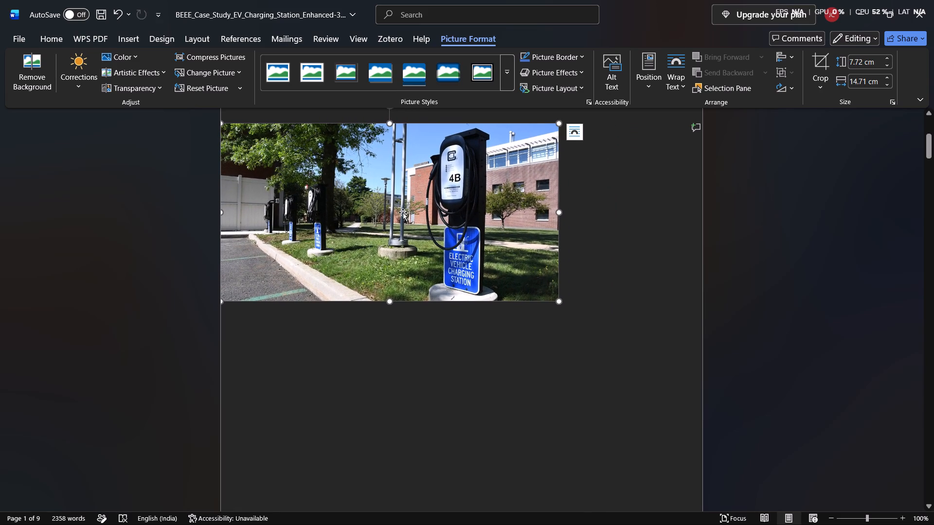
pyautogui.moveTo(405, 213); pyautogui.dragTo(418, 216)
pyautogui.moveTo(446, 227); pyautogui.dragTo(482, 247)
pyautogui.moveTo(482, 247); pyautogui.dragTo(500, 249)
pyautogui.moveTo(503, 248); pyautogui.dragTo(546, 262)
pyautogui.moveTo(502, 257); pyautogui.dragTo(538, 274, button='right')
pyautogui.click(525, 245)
pyautogui.hotkey('alt', 'Tab')
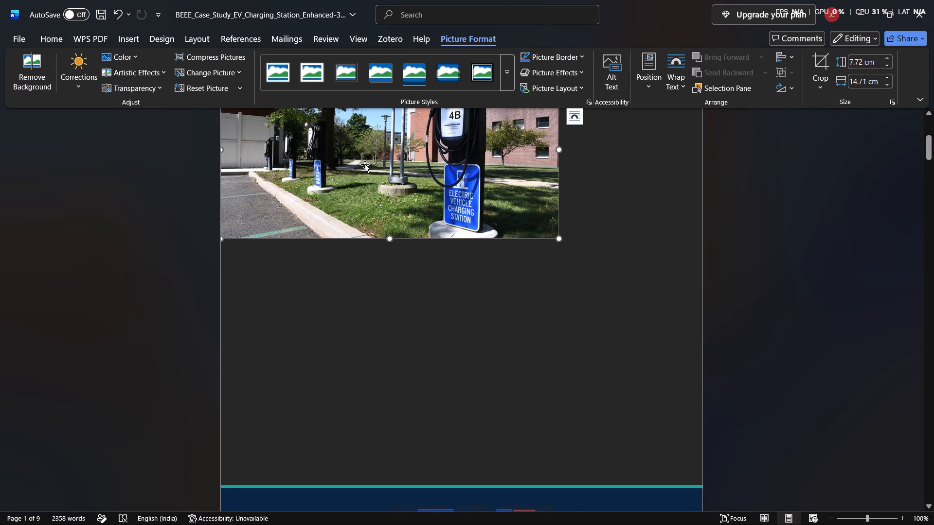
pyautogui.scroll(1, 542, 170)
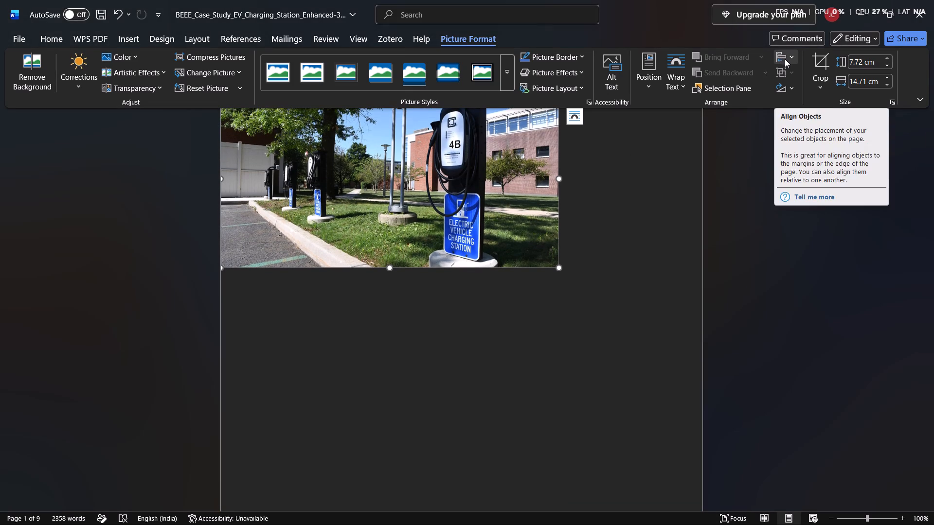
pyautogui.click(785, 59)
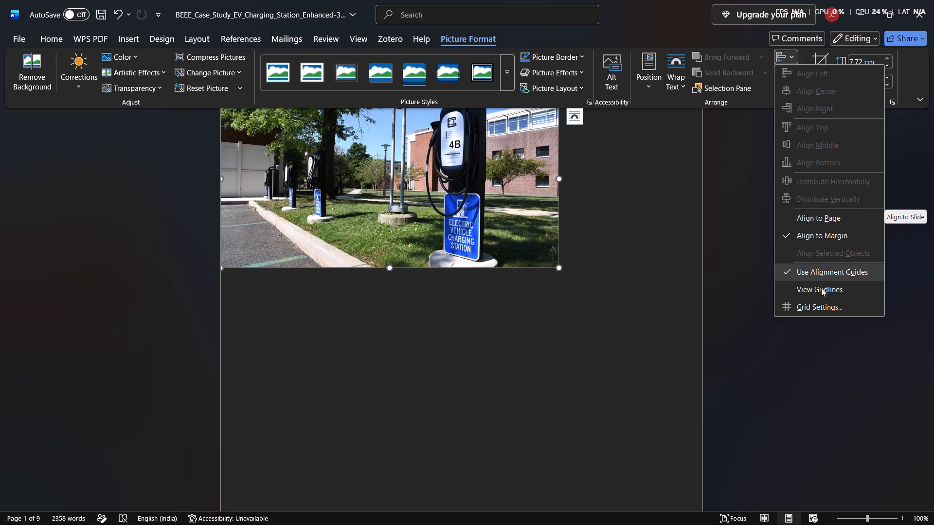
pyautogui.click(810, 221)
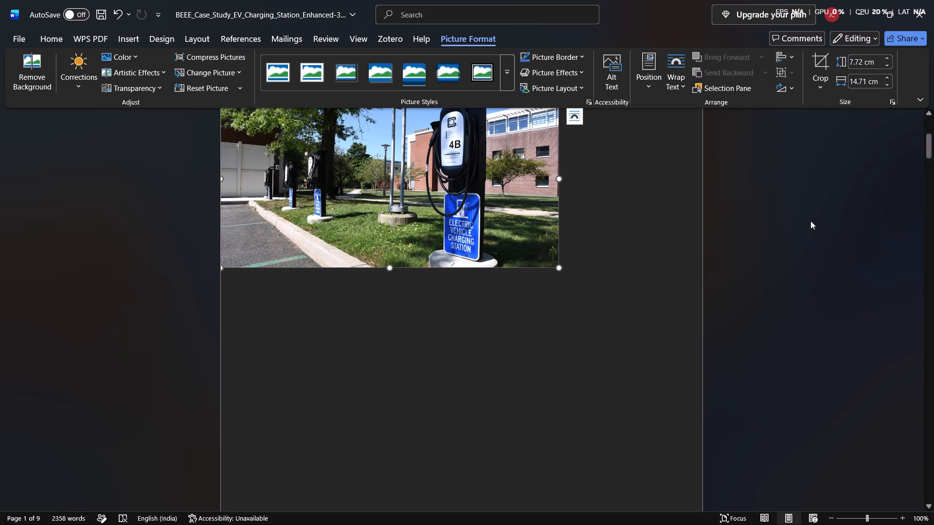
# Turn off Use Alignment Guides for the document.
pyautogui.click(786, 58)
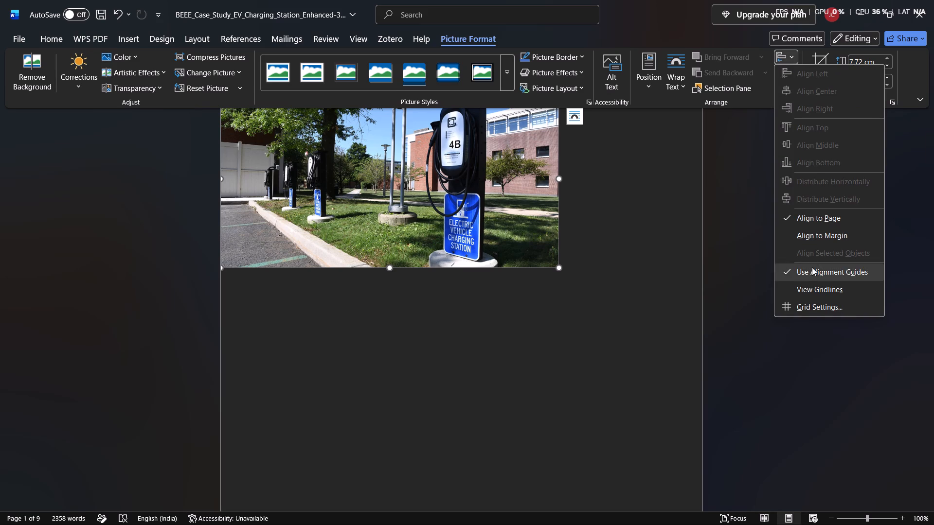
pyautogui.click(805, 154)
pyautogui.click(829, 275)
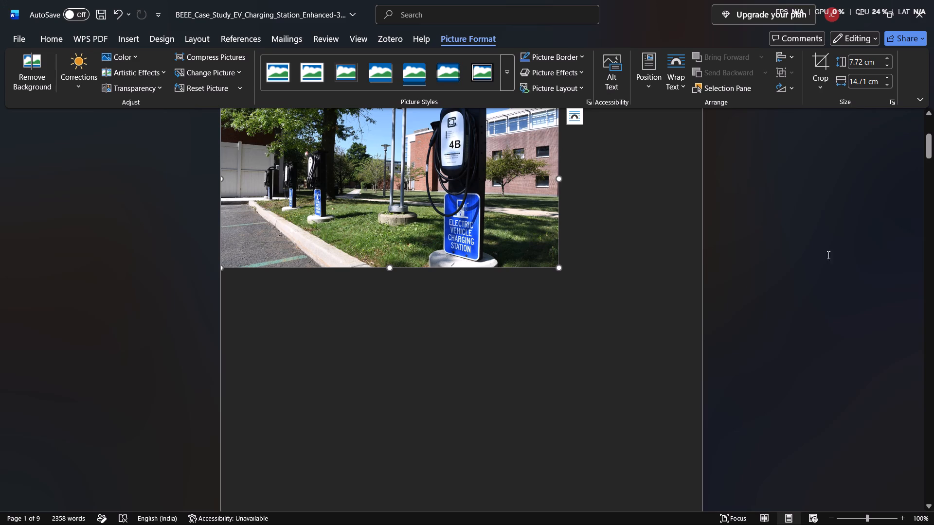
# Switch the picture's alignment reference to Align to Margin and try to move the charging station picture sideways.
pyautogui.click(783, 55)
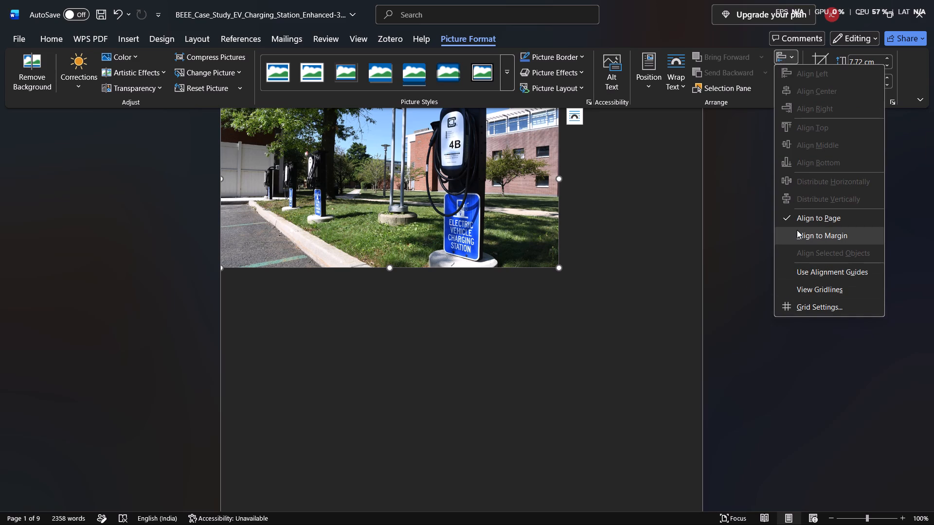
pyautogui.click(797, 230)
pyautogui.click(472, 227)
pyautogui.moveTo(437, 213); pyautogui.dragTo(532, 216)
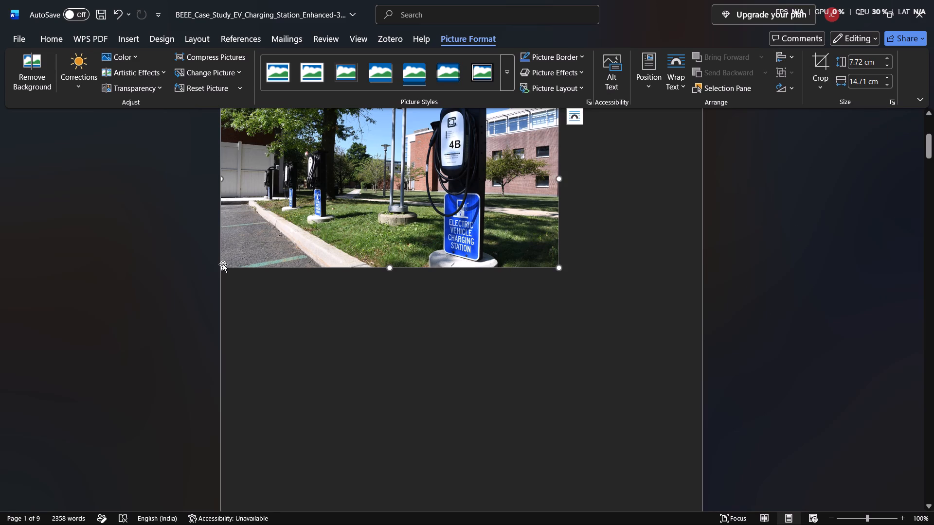
# Shrink the charging station picture proportionally to about 6.48 cm high and 12.34 cm wide.
pyautogui.moveTo(222, 265); pyautogui.dragTo(275, 214)
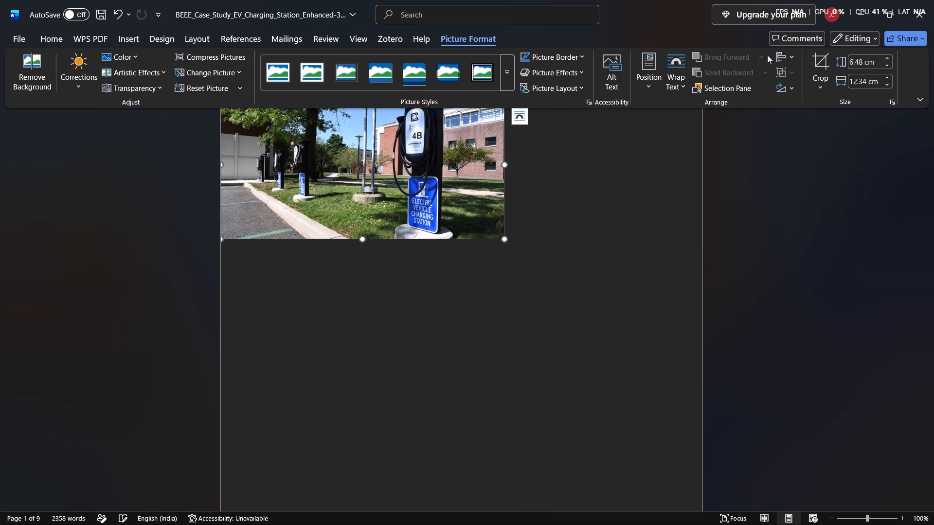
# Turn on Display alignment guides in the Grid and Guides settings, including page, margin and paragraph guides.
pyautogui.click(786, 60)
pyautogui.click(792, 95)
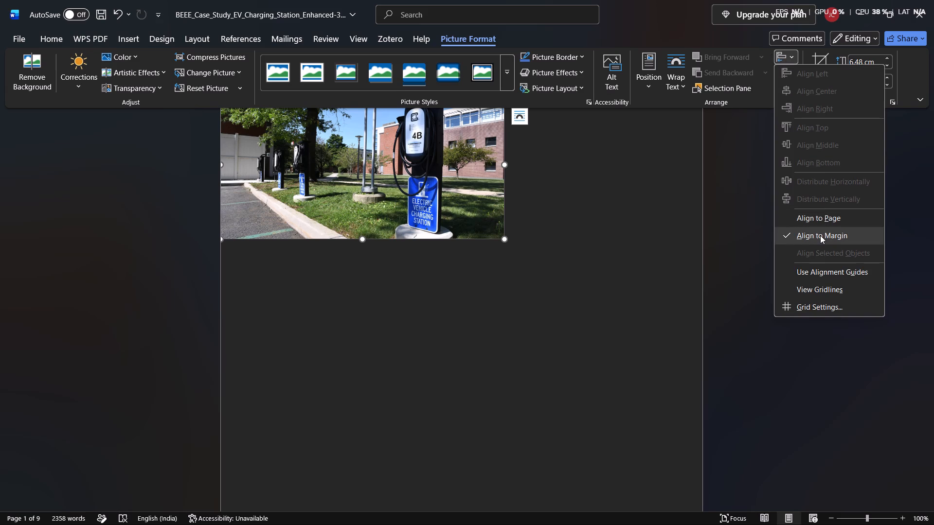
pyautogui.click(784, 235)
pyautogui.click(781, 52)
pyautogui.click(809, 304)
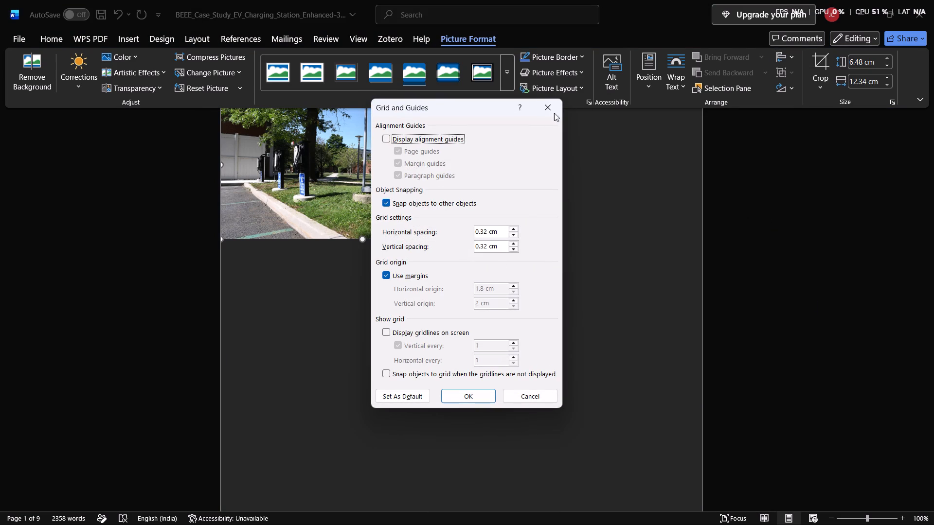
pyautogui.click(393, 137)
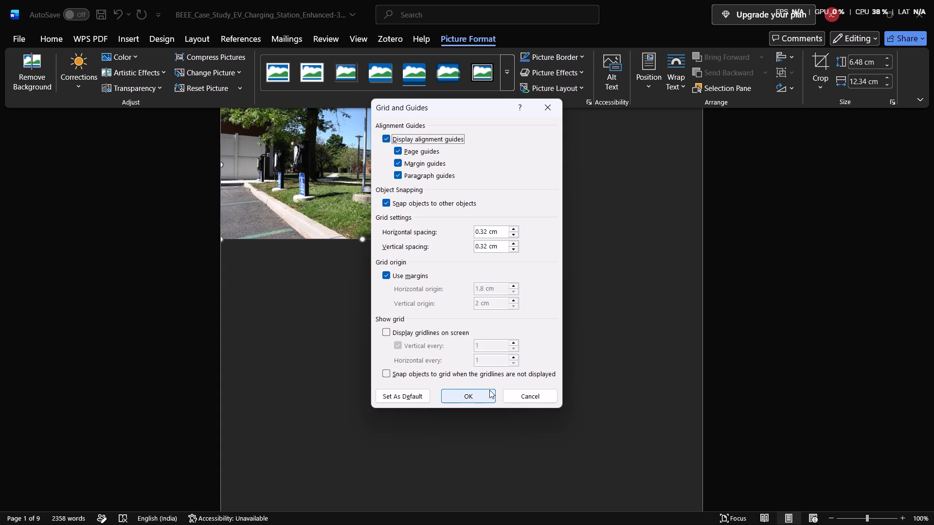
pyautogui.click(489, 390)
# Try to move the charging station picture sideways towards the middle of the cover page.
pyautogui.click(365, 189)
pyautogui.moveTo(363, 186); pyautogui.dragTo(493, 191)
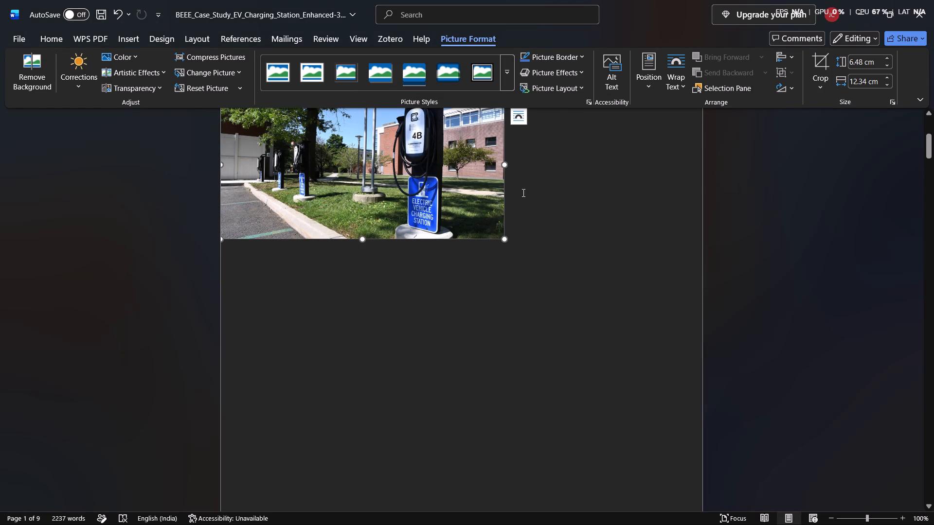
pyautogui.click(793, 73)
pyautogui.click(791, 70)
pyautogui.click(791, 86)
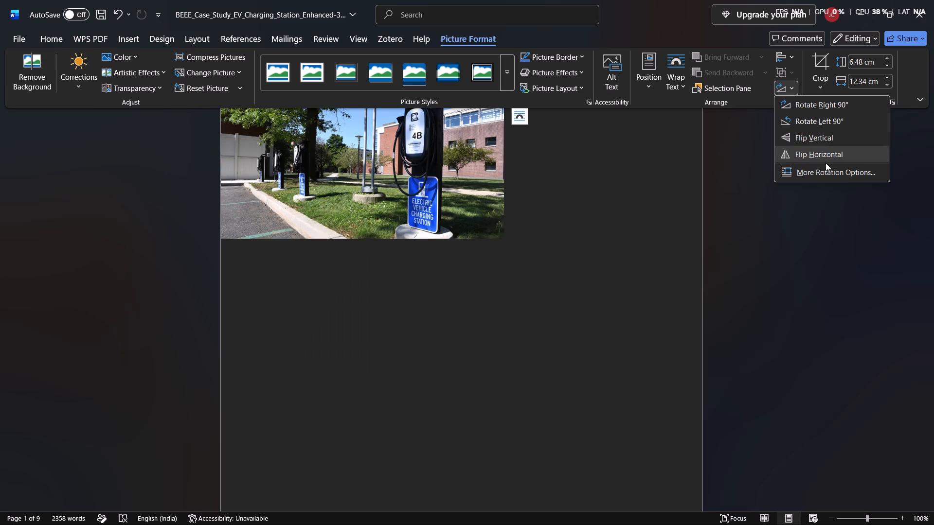
# Set the charging station picture's alignment reference to Align to Page.
pyautogui.click(789, 52)
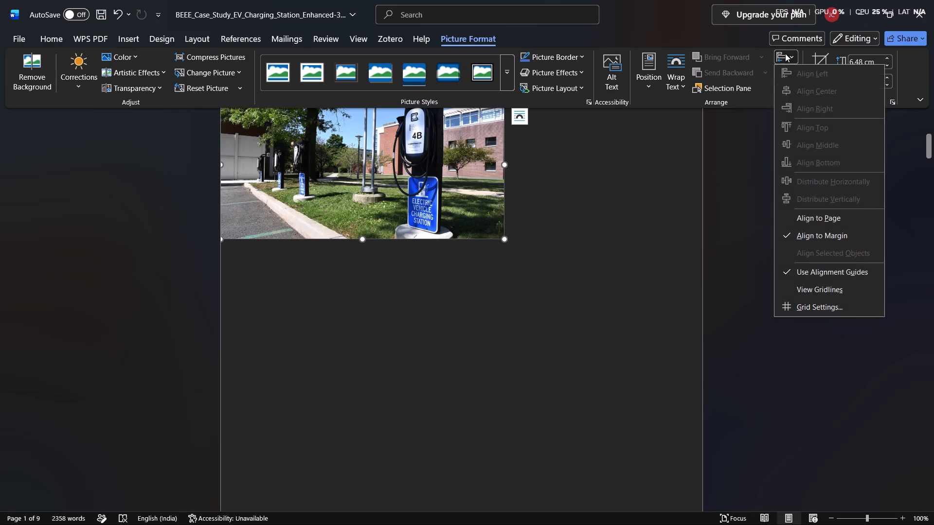
pyautogui.click(826, 215)
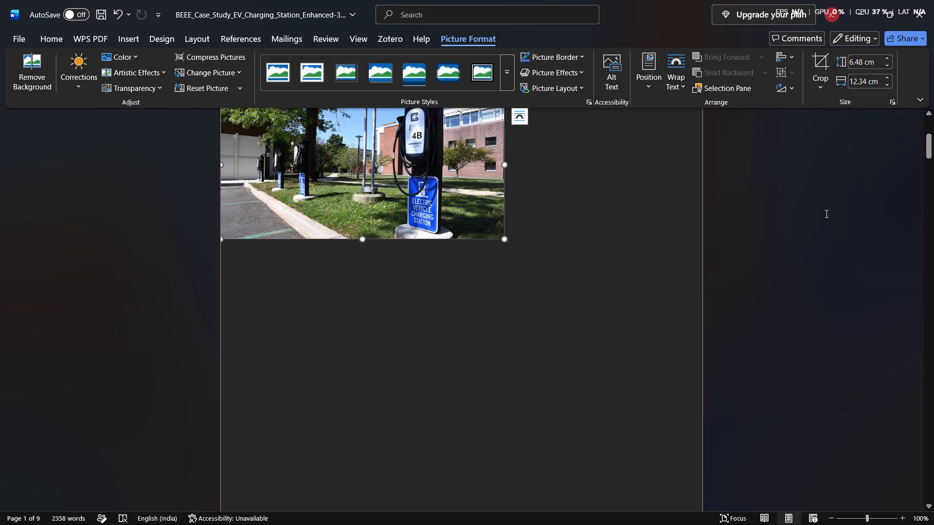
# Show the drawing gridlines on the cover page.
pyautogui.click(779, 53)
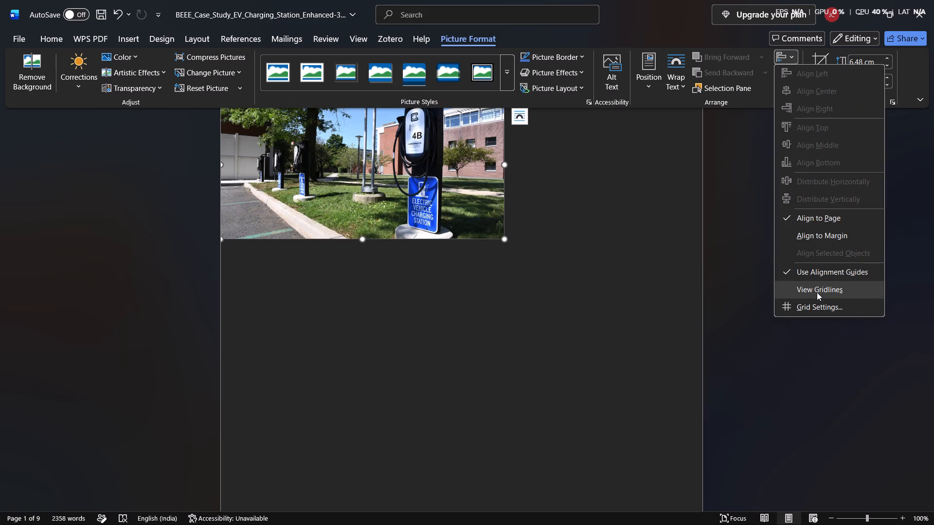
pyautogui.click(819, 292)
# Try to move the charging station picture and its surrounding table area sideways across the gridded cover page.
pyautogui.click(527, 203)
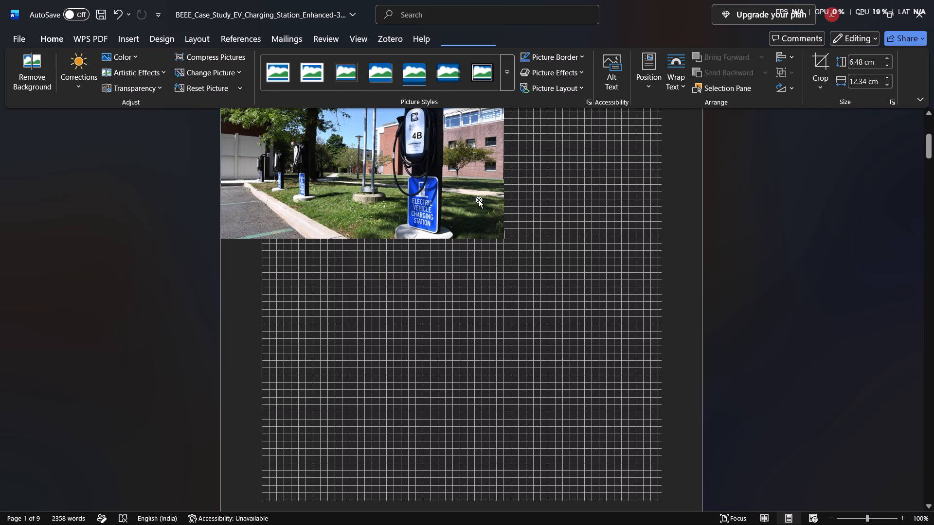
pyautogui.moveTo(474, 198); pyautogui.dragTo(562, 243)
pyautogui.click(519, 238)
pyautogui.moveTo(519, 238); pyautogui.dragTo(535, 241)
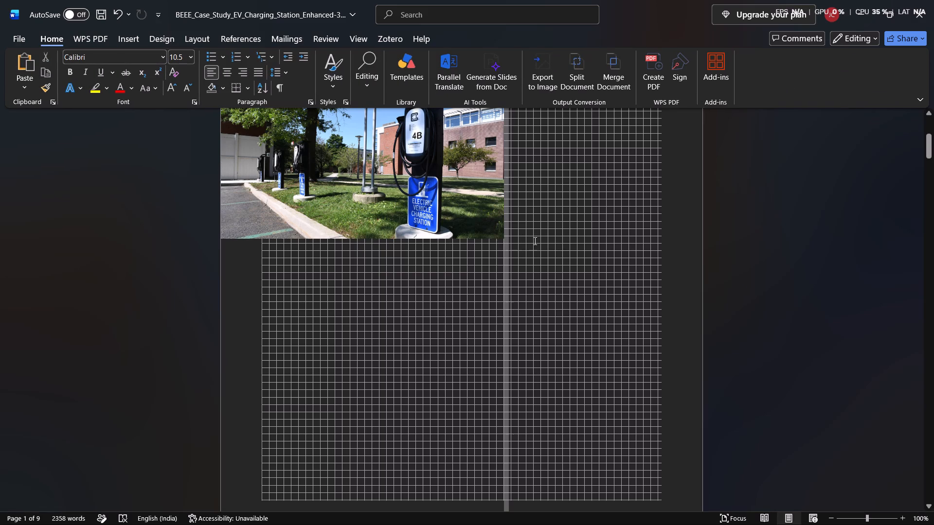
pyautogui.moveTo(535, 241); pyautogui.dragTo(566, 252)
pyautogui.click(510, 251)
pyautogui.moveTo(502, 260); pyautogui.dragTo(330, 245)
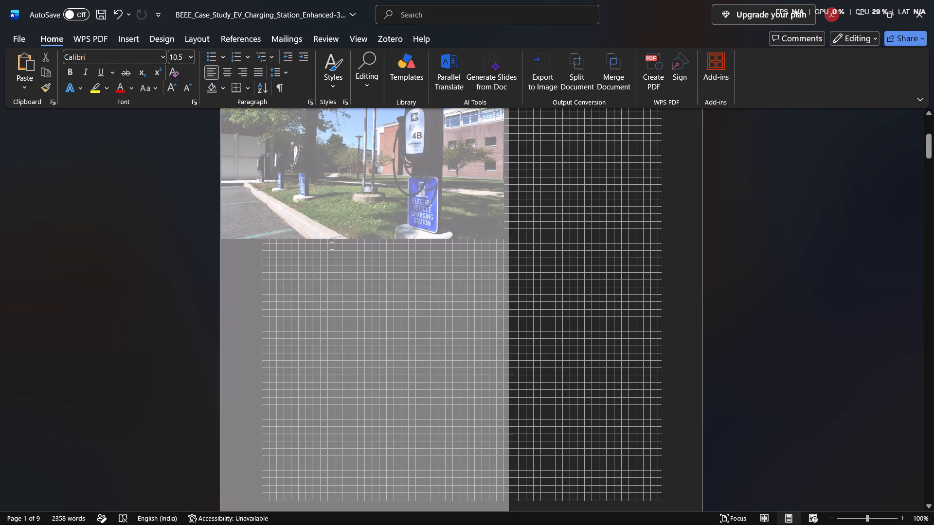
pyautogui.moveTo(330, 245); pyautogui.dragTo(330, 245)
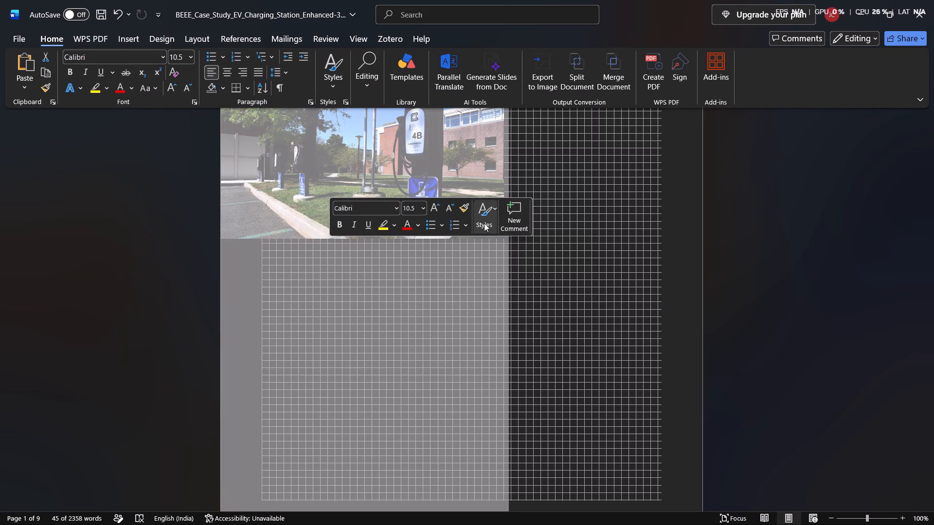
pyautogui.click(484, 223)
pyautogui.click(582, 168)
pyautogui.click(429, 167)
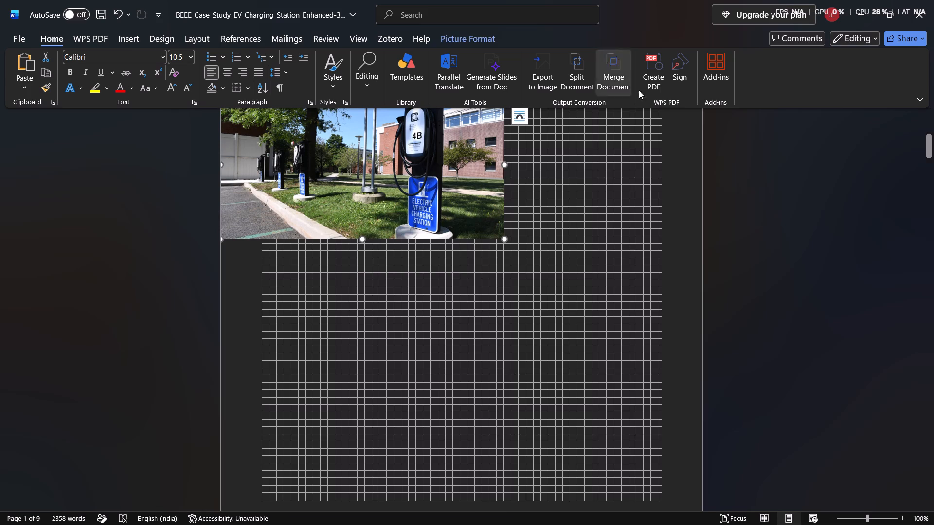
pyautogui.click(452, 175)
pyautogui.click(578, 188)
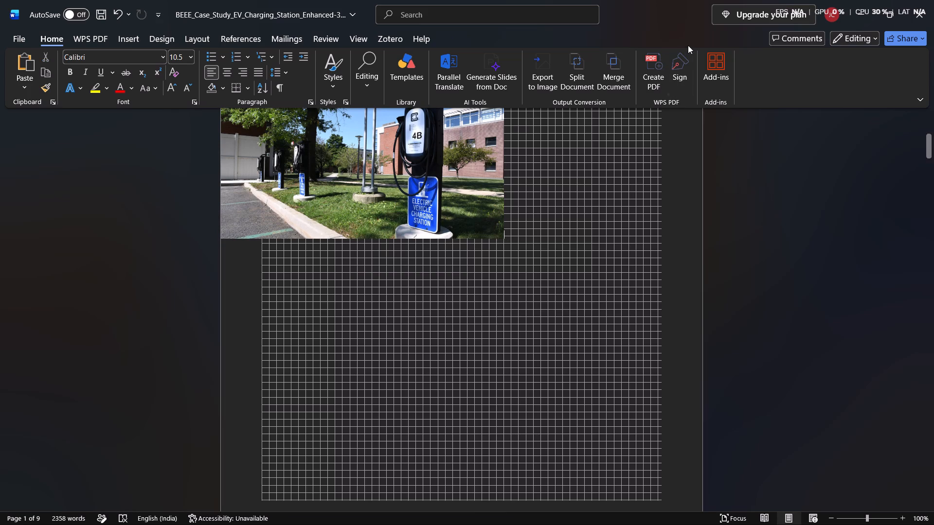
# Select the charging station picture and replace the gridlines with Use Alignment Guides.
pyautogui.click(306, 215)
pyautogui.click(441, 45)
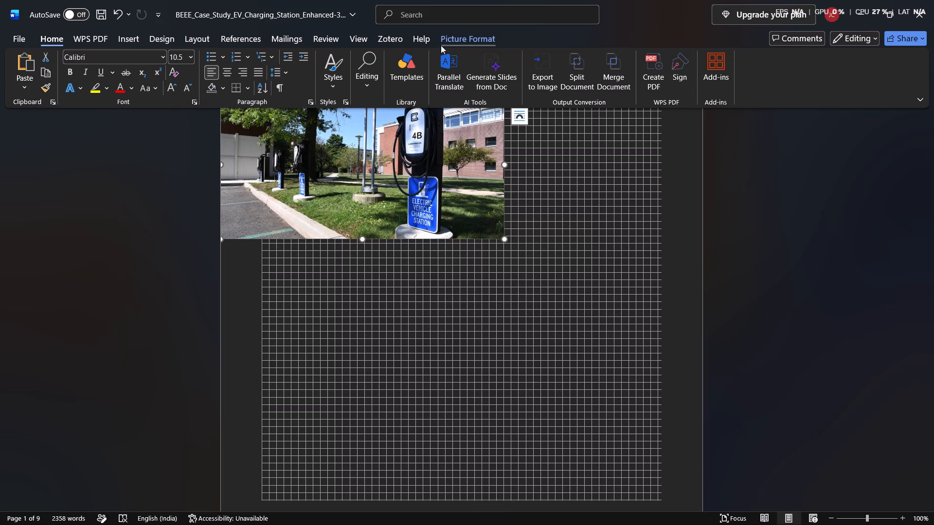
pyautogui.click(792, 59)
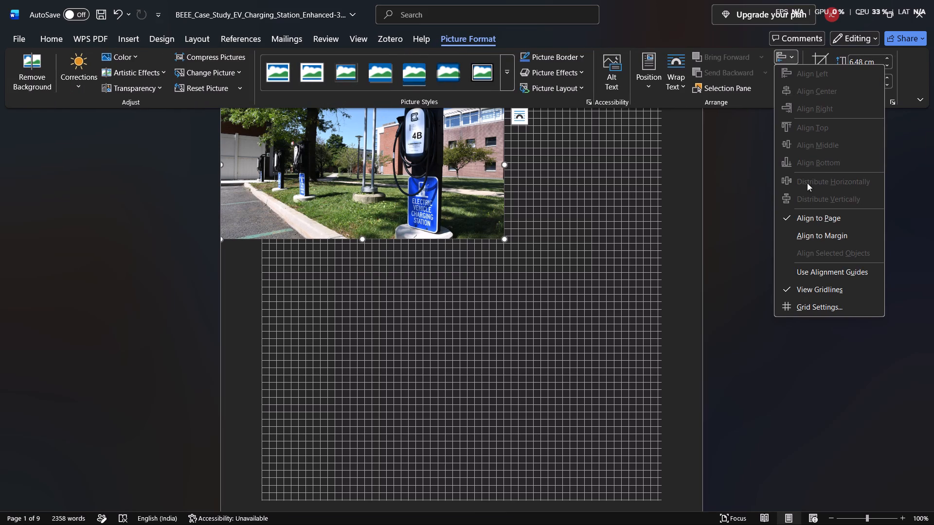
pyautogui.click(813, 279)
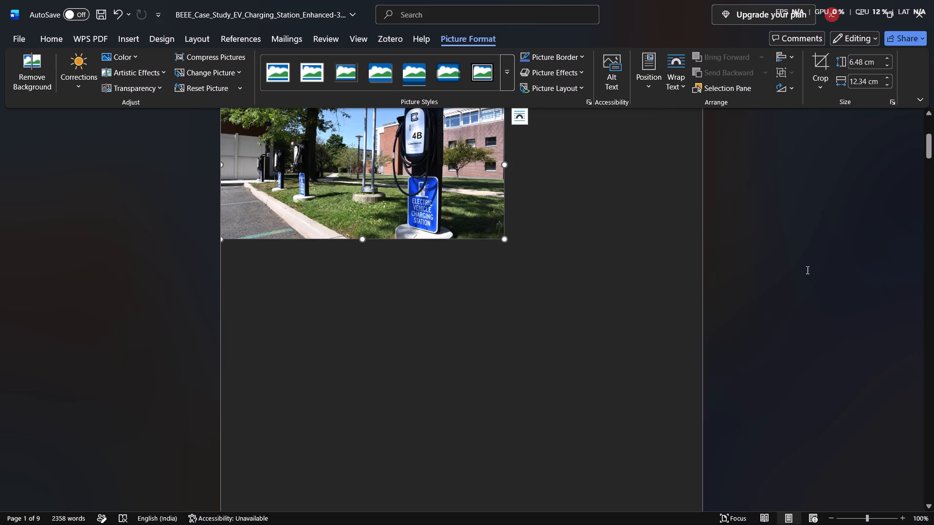
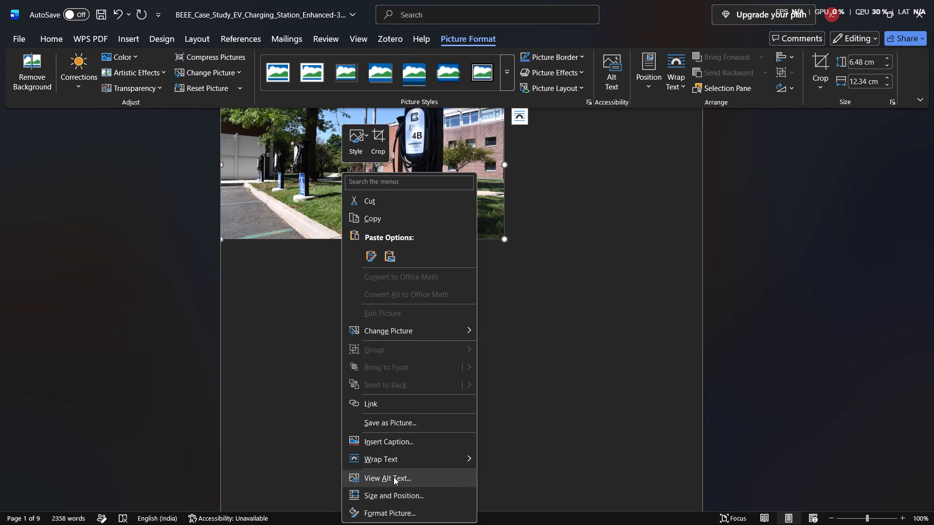
pyautogui.click(414, 518)
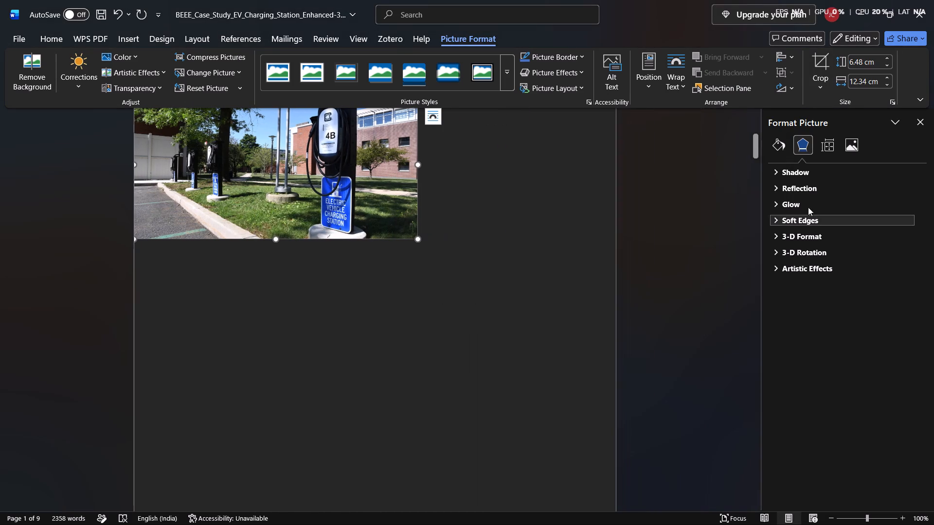
pyautogui.click(863, 146)
pyautogui.click(847, 152)
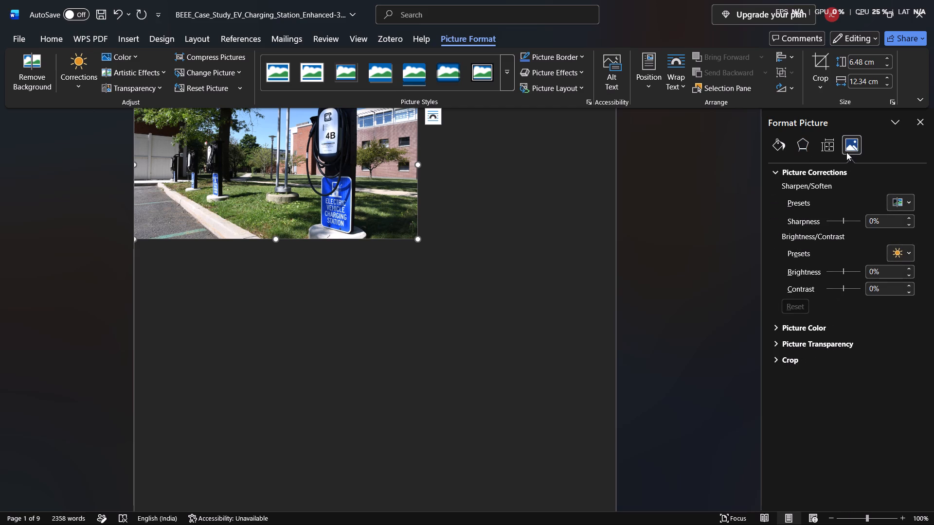
pyautogui.click(831, 149)
pyautogui.hotkey('alt', 'Tab')
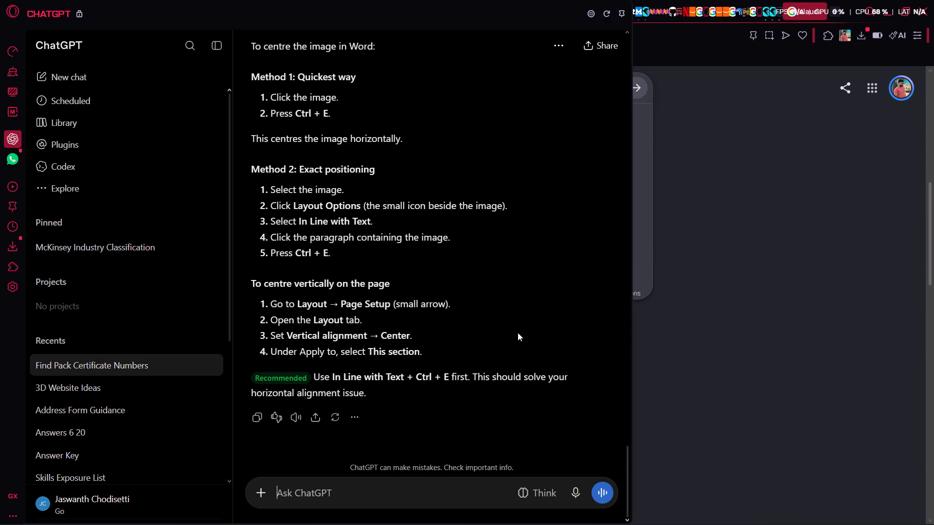
pyautogui.hotkey('alt', 'Tab')
pyautogui.click(922, 126)
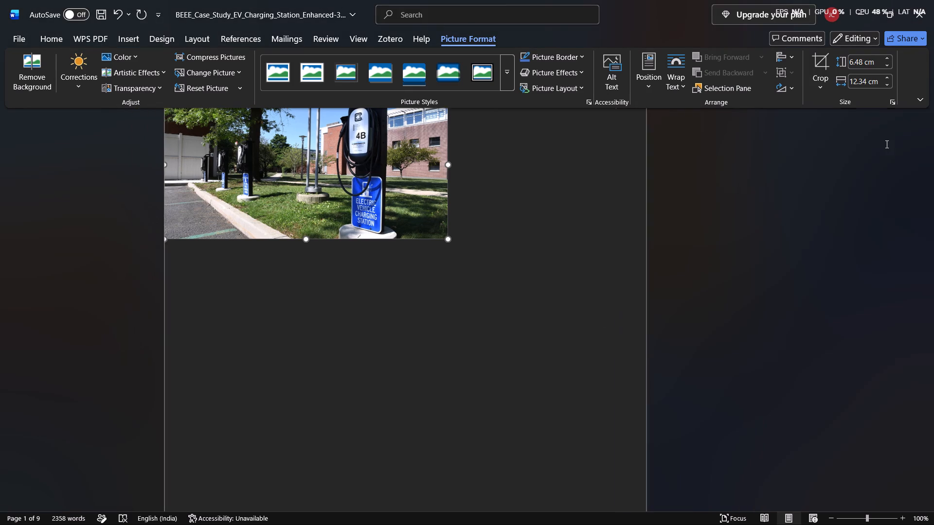
# Position the charging station picture at Top Center with Square Text Wrapping and move it just below the cover banner's coloured stripe.
pyautogui.click(279, 191)
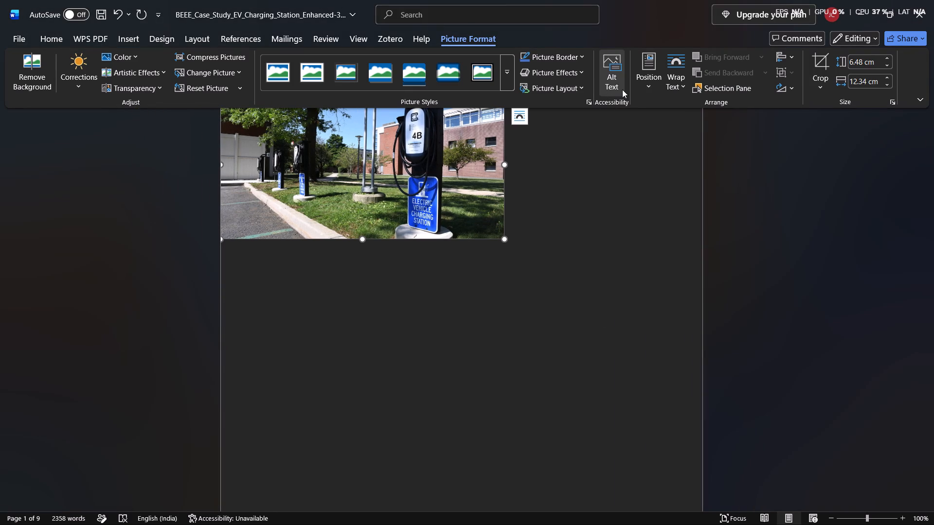
pyautogui.click(649, 86)
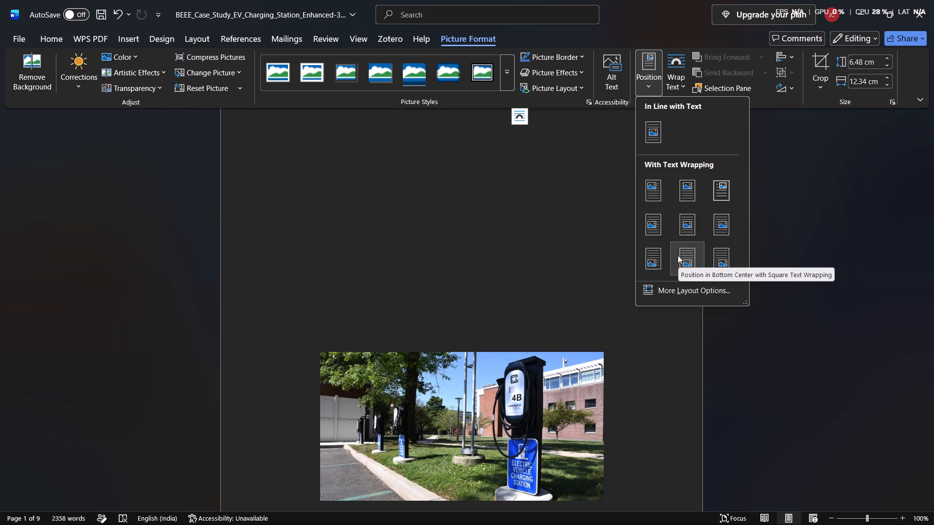
pyautogui.click(688, 191)
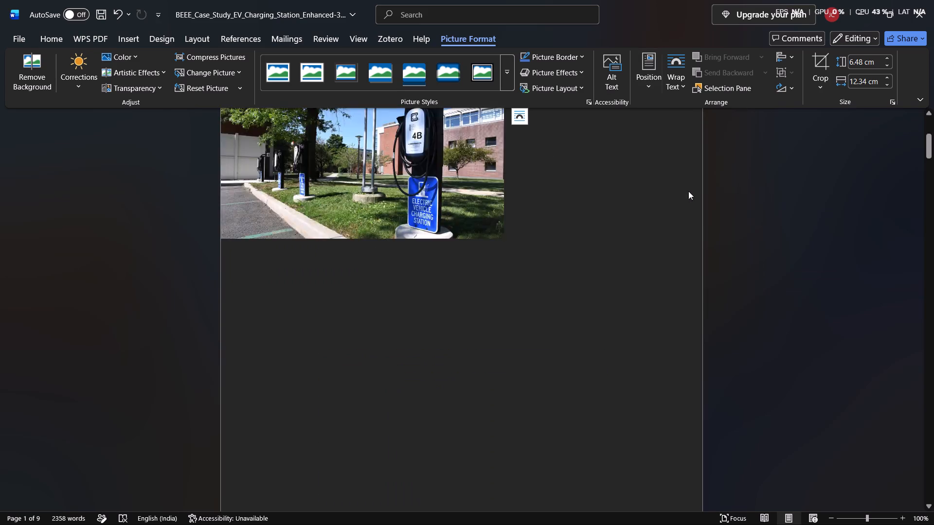
pyautogui.scroll(9, 642, 226)
pyautogui.moveTo(495, 242); pyautogui.dragTo(505, 337)
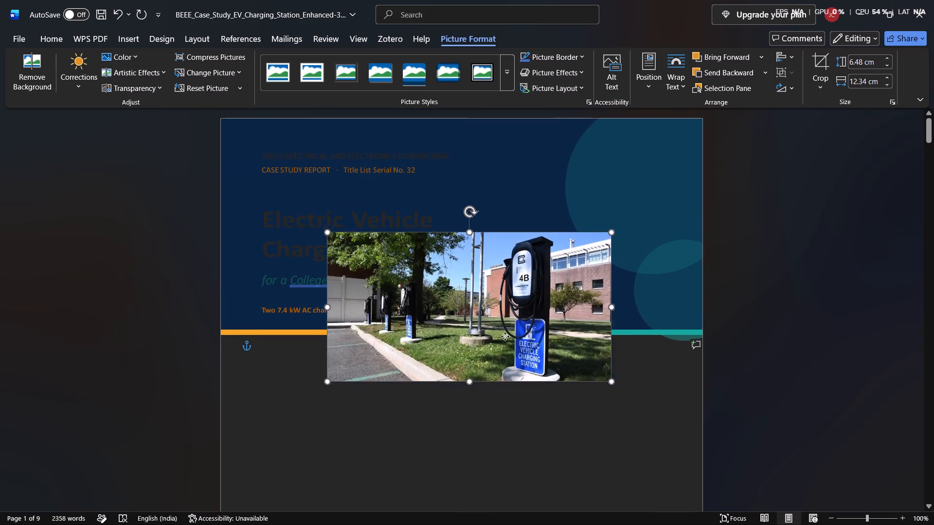
pyautogui.moveTo(505, 337); pyautogui.dragTo(481, 429)
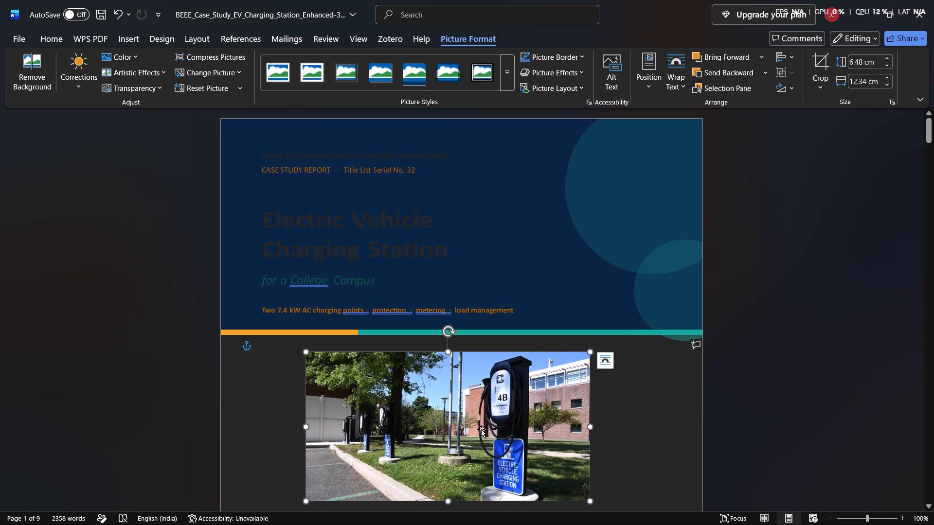
pyautogui.scroll(-5, 488, 413)
pyautogui.click(471, 417)
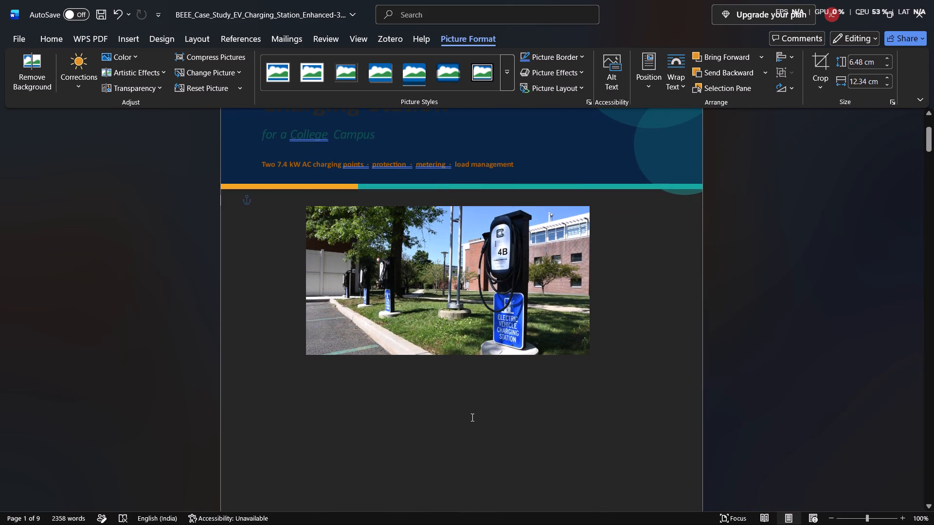
# Copy the first WhatsApp image in the Downloads folder and paste it into the cover page of the case study.
pyautogui.hotkey('alt', 'Tab')
pyautogui.hotkey('alt', 'Tab')
pyautogui.hotkey('alt', 'Tab')
pyautogui.hotkey('alt', 'Tab')
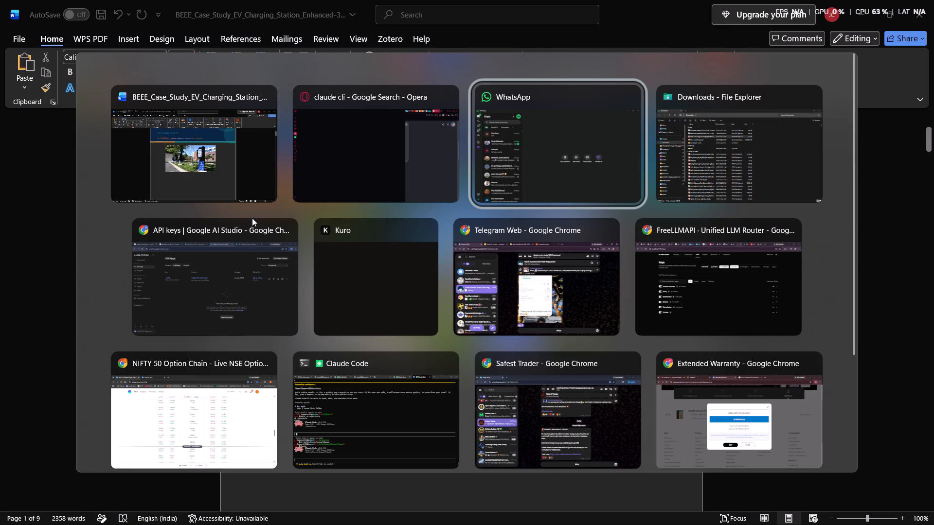
pyautogui.hotkey('alt', 'Tab')
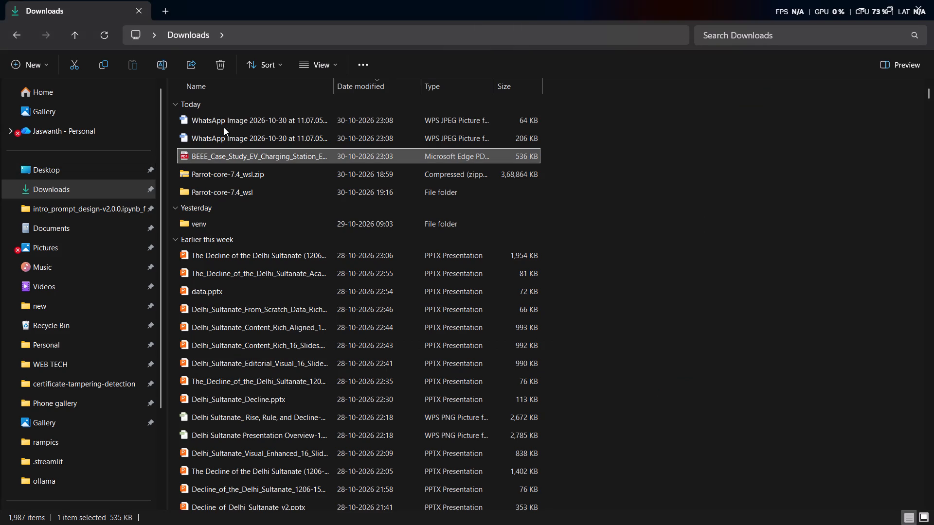
pyautogui.click(226, 118)
pyautogui.click(102, 65)
pyautogui.hotkey('alt', 'Tab')
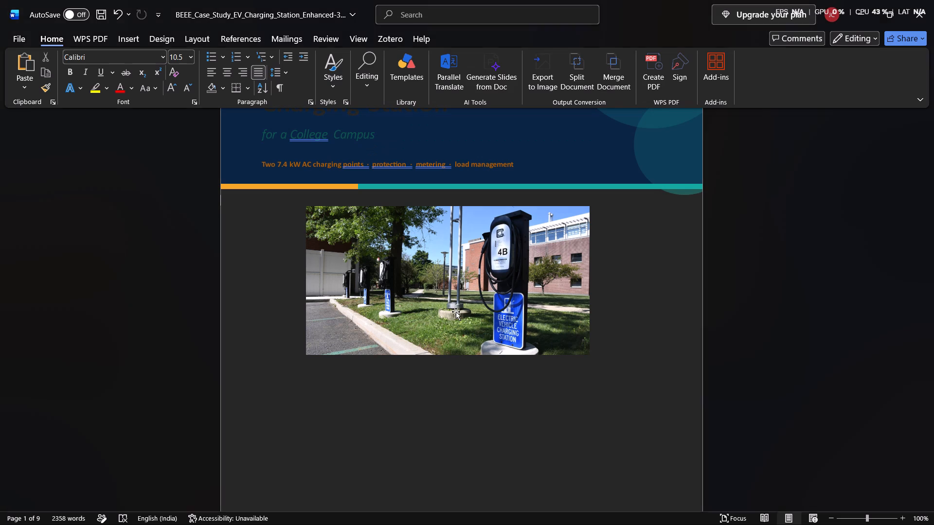
pyautogui.click(441, 430)
pyautogui.hotkey('ctrl', 'v')
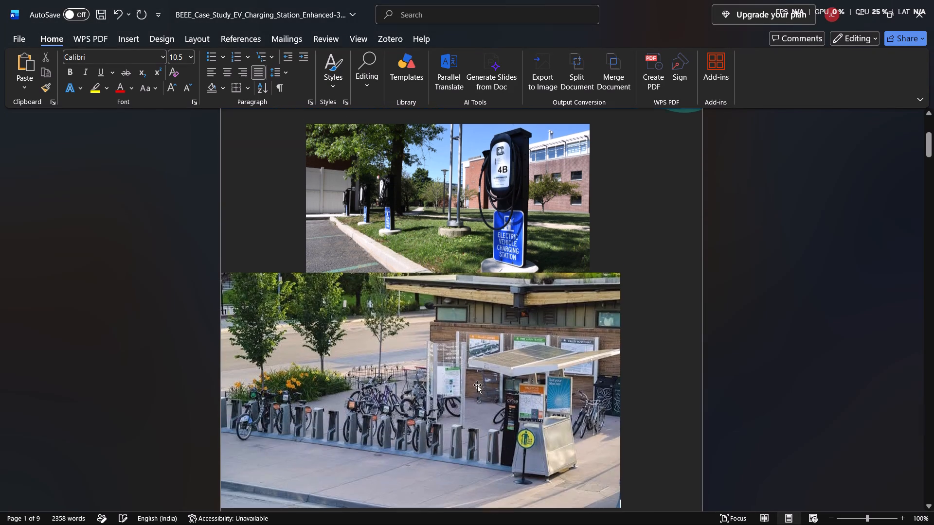
# Position the pasted bike station picture at Top Center with Square Text Wrapping and move it below the charging station picture.
pyautogui.click(491, 321)
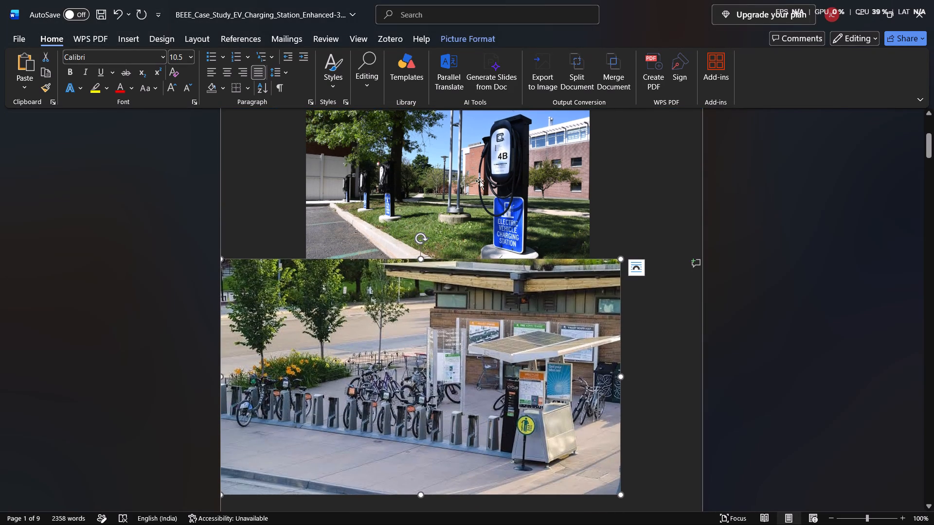
pyautogui.click(471, 42)
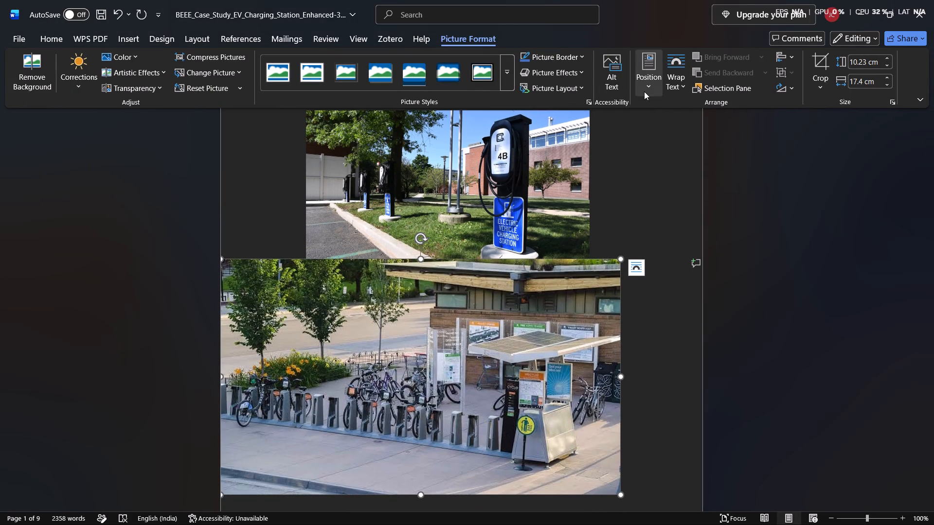
pyautogui.click(646, 88)
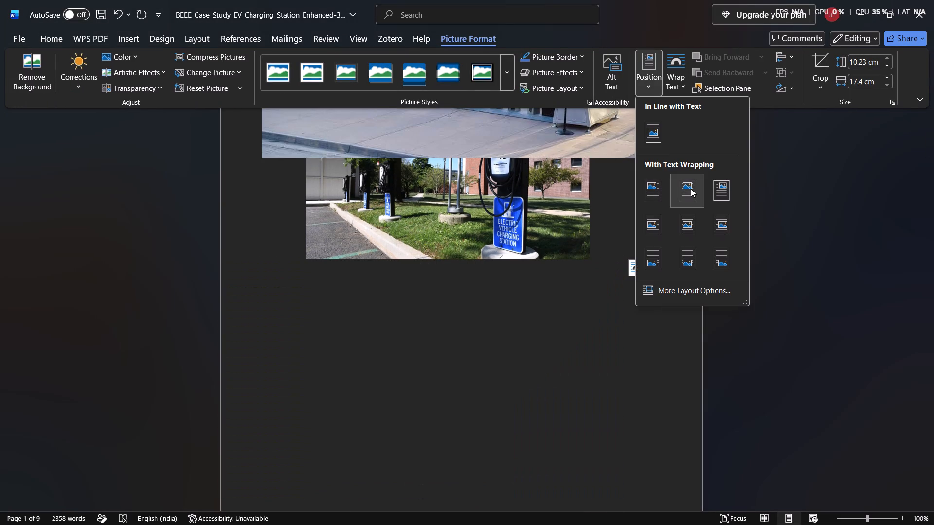
pyautogui.click(690, 193)
pyautogui.moveTo(496, 122); pyautogui.dragTo(528, 282)
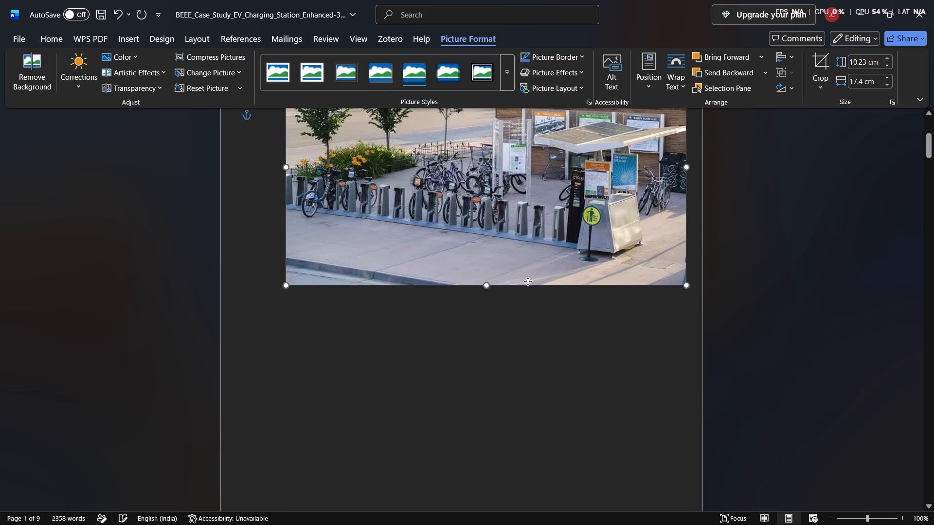
pyautogui.moveTo(528, 282); pyautogui.dragTo(498, 483)
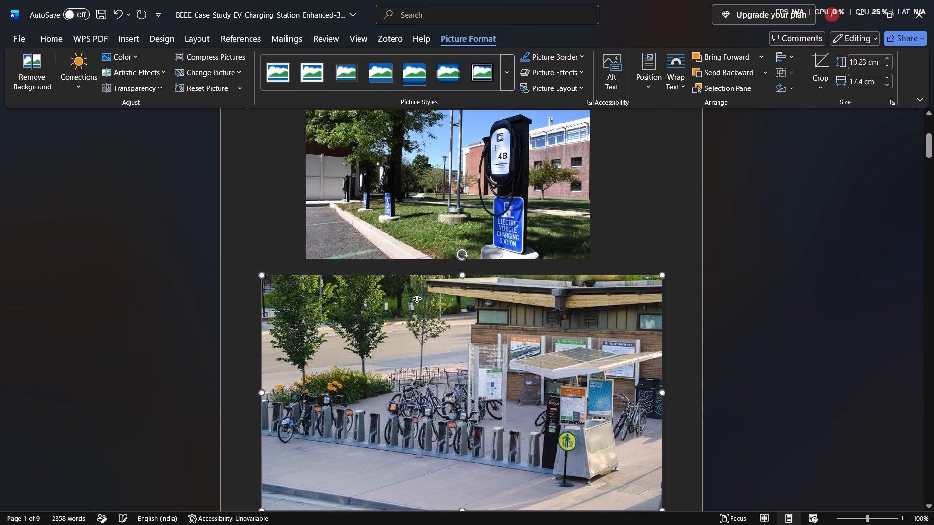
# Stretch the charging station picture on both sides to about 17.15 cm wide and extend its bottom edge downward.
pyautogui.click(376, 252)
pyautogui.scroll(-1, 365, 212)
pyautogui.scroll(2, 365, 212)
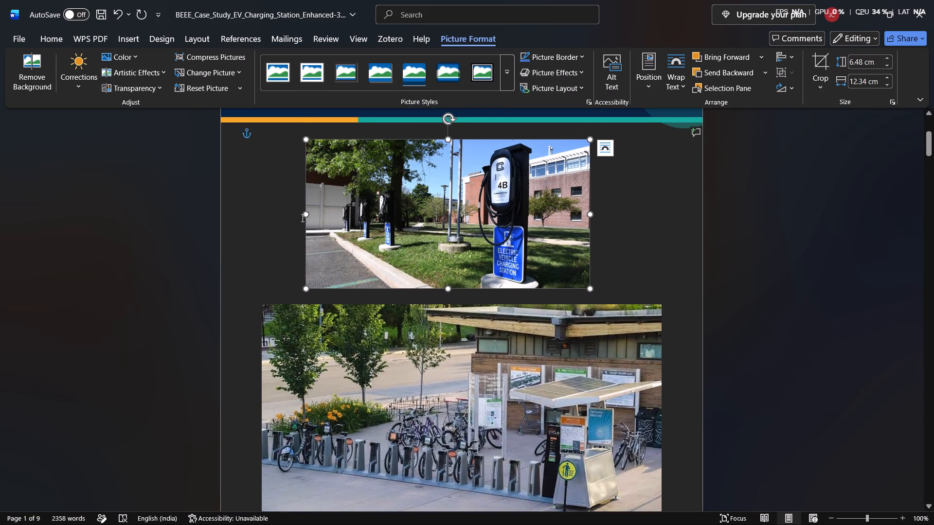
pyautogui.moveTo(303, 215); pyautogui.dragTo(267, 216)
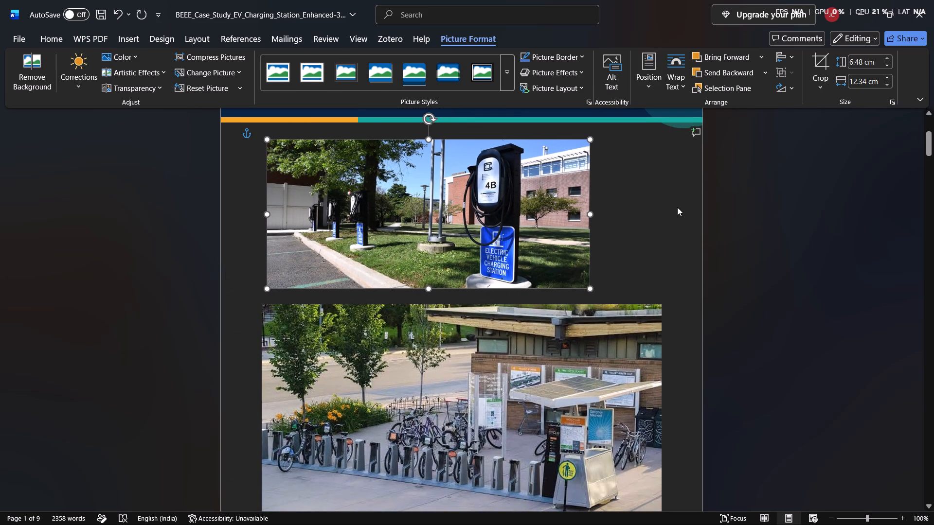
pyautogui.moveTo(591, 214); pyautogui.dragTo(637, 208)
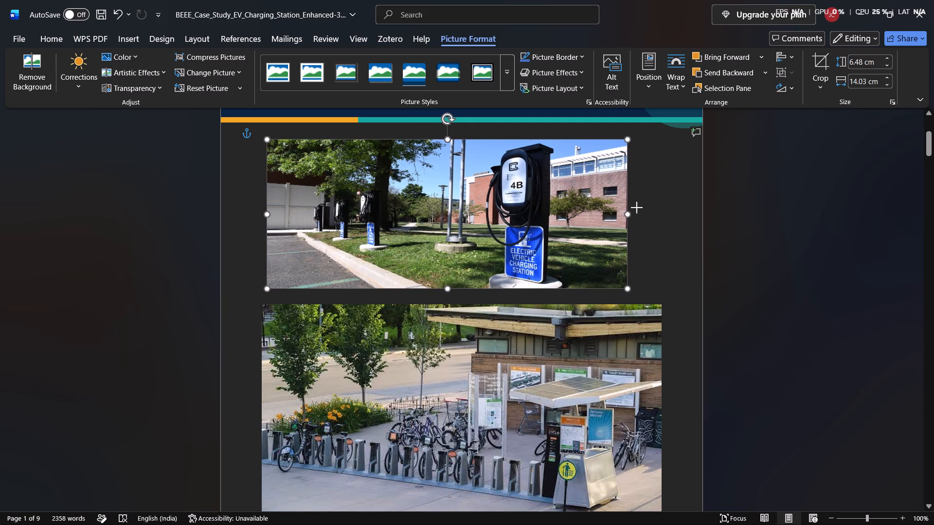
pyautogui.moveTo(637, 208); pyautogui.dragTo(664, 204)
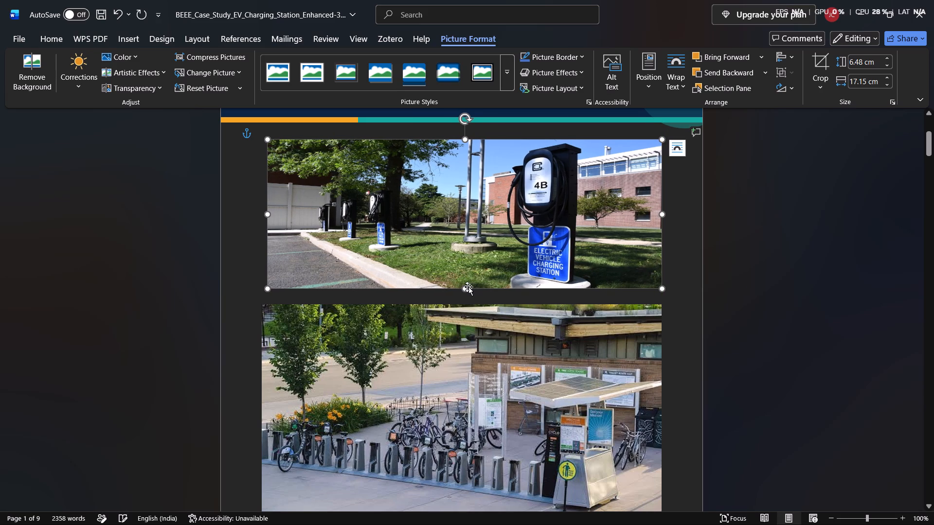
pyautogui.moveTo(467, 287); pyautogui.dragTo(469, 337)
# Reduce the bike station picture's height from its top edge to about 8.46 cm so it clears the charging station picture.
pyautogui.click(448, 331)
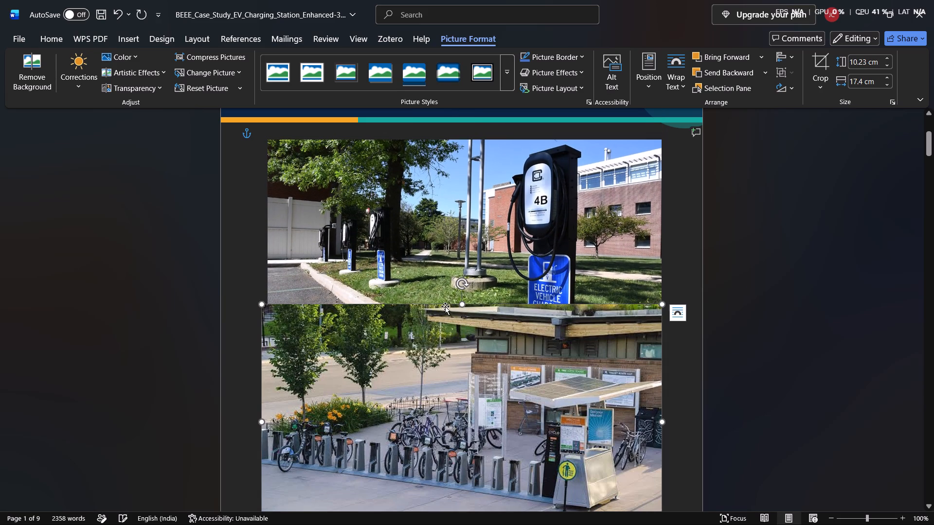
pyautogui.moveTo(462, 305); pyautogui.dragTo(467, 345)
pyautogui.scroll(-4, 476, 348)
pyautogui.scroll(1, 490, 327)
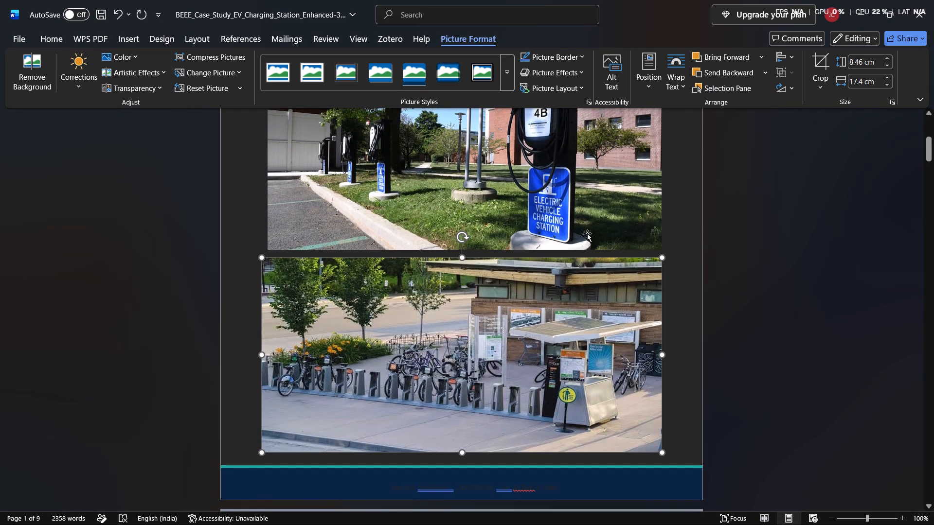
# Copy the bike station picture's formatting onto the charging station picture with Format Painter.
pyautogui.click(568, 193)
pyautogui.click(361, 331)
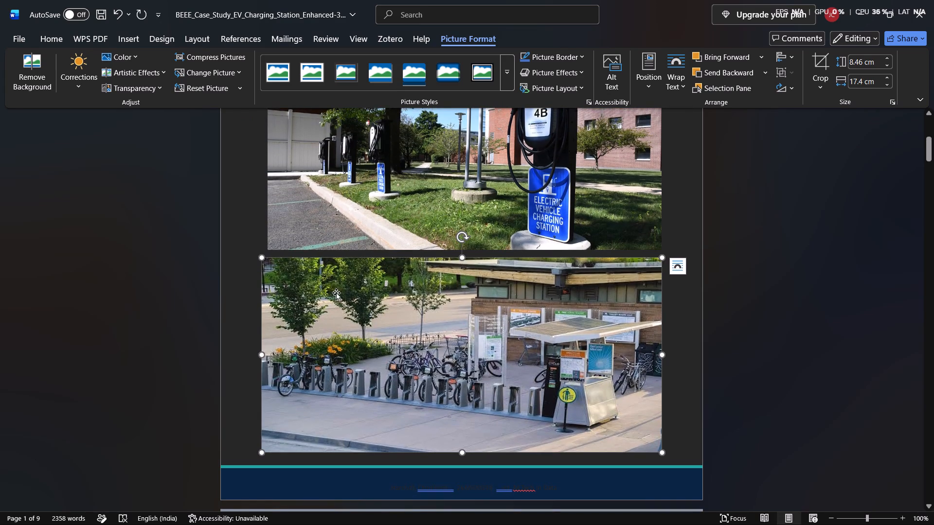
pyautogui.click(37, 38)
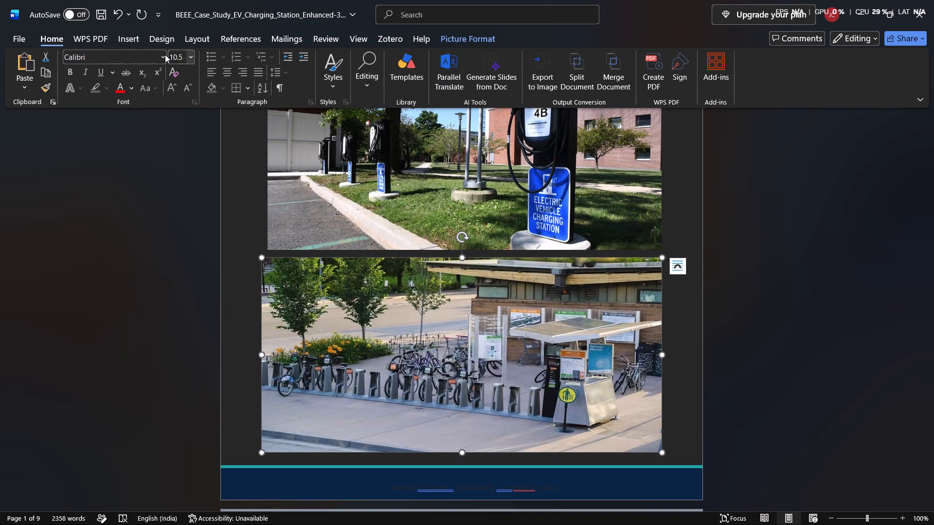
pyautogui.click(41, 92)
pyautogui.click(276, 167)
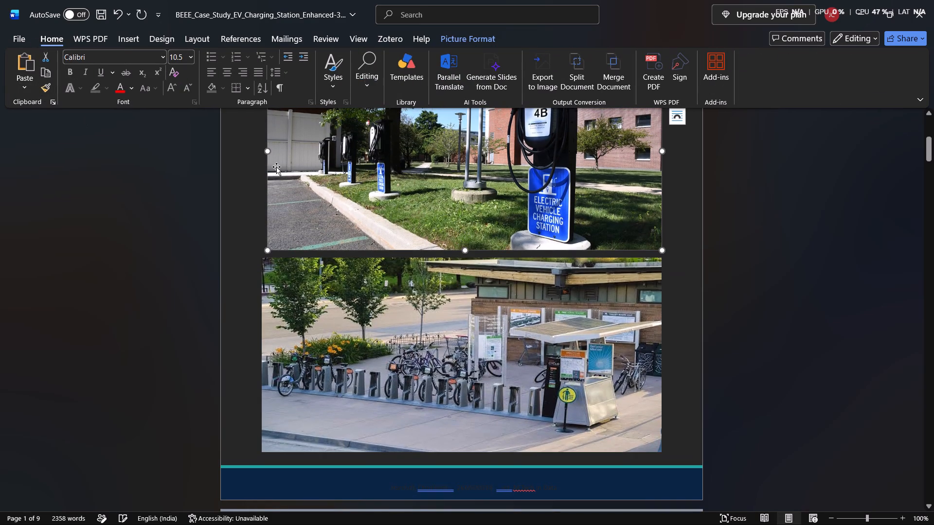
pyautogui.click(294, 165)
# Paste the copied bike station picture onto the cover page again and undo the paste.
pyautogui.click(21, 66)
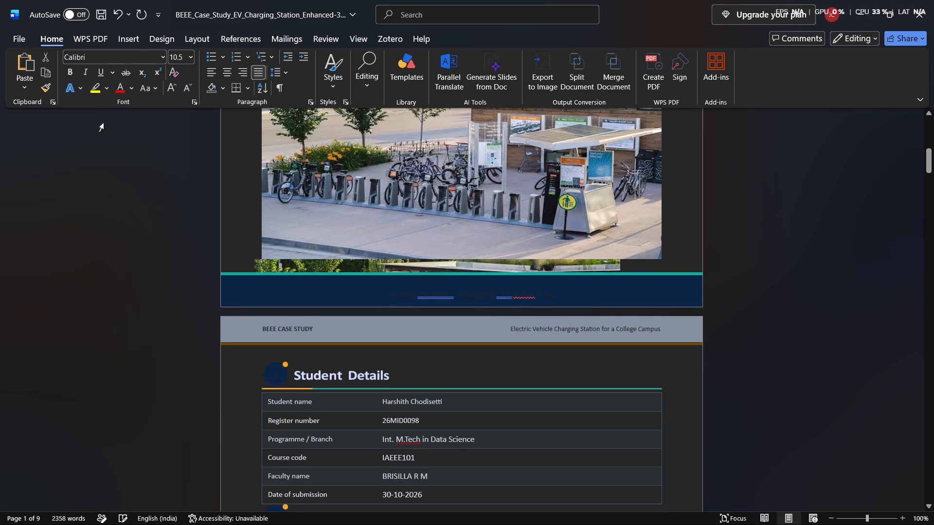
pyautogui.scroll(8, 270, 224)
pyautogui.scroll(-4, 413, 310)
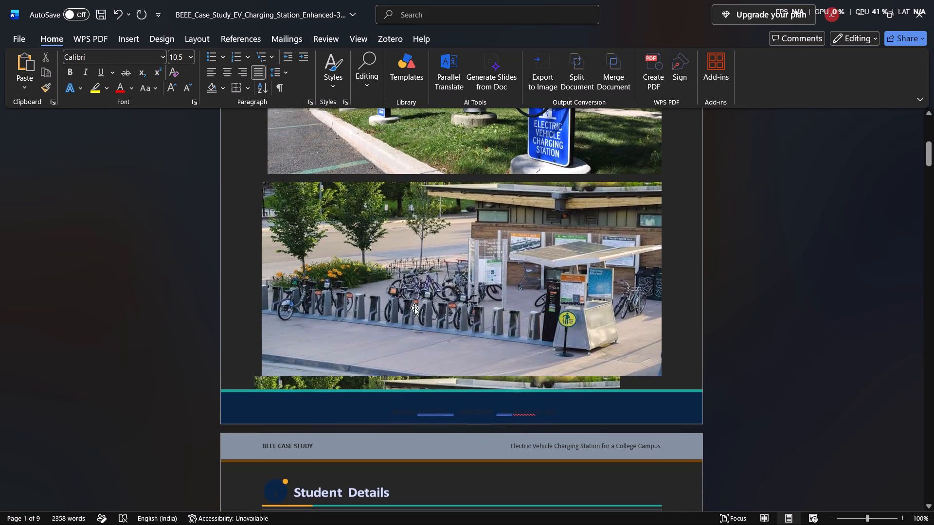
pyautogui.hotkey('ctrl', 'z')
# Widen the charging station picture slightly so its left edge lines up with the bike station picture below.
pyautogui.scroll(2, 412, 285)
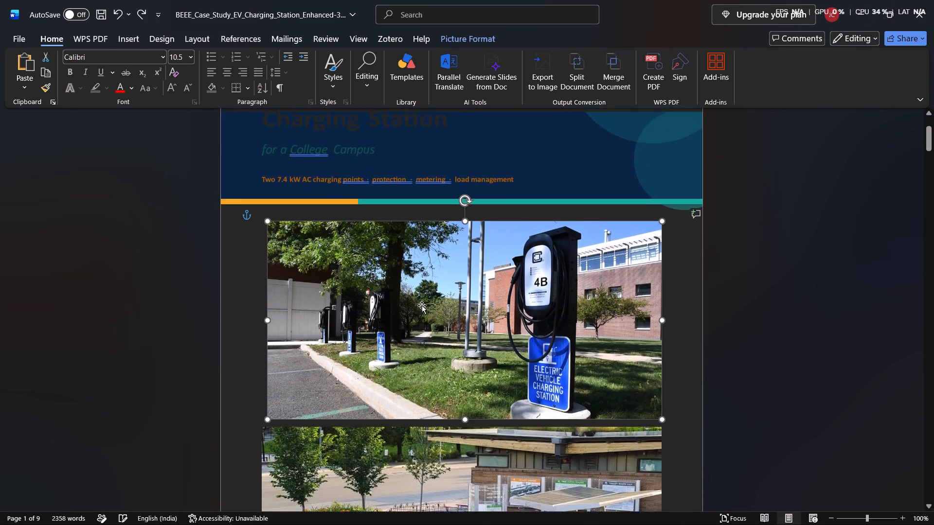
pyautogui.scroll(-4, 423, 334)
pyautogui.click(429, 239)
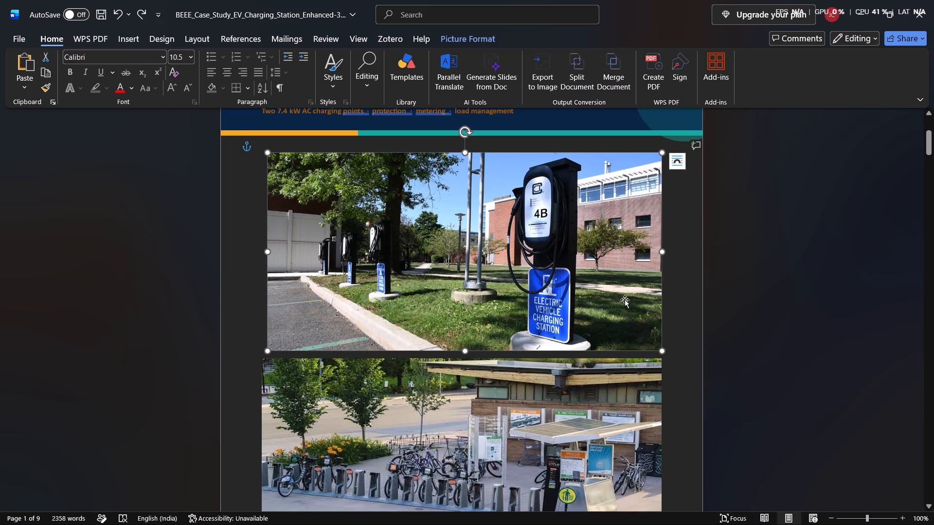
pyautogui.moveTo(267, 252); pyautogui.dragTo(263, 252)
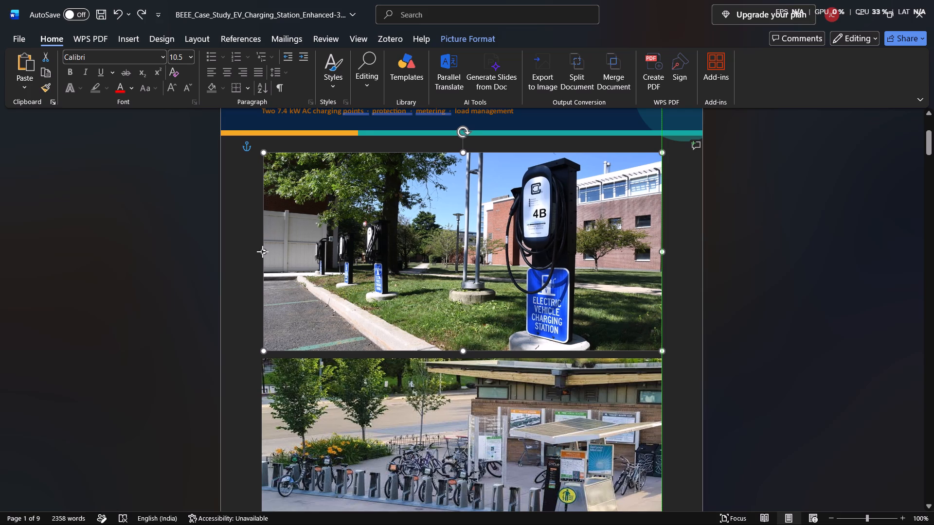
# Extend the charging station picture's left edge slightly outward to match the left edge of the bike station picture below.
pyautogui.moveTo(263, 252); pyautogui.dragTo(262, 252)
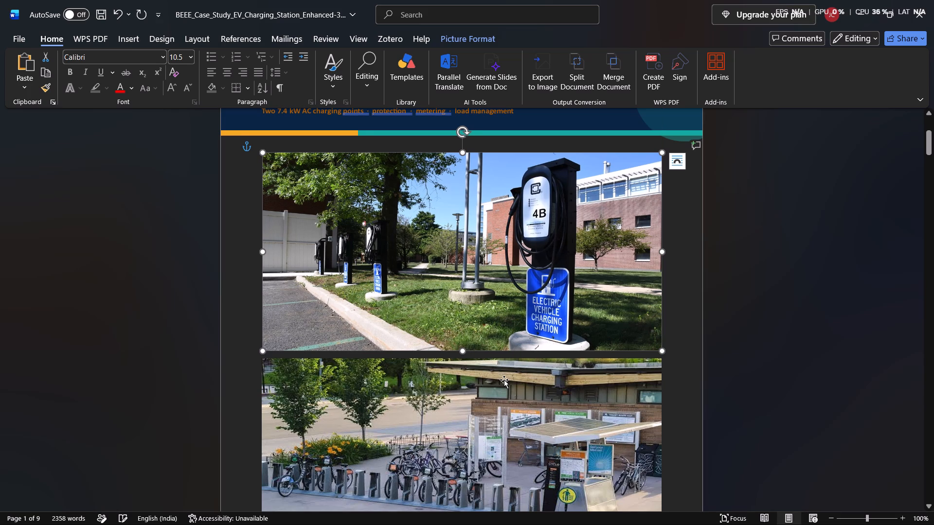
pyautogui.click(688, 241)
# Enlarge the student details text box in the cover page's bottom band, widening its right side and raising its top edge within the band.
pyautogui.scroll(-4, 674, 303)
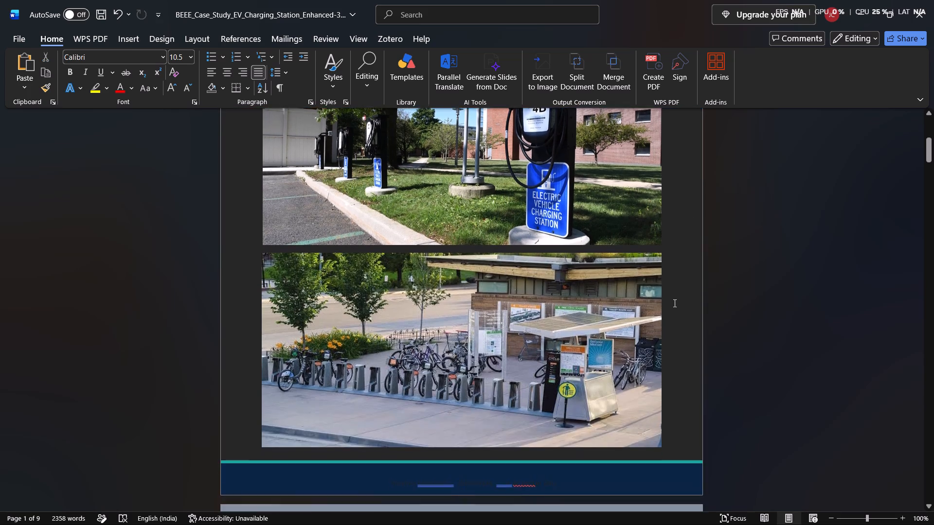
pyautogui.scroll(-10, 674, 303)
pyautogui.click(534, 179)
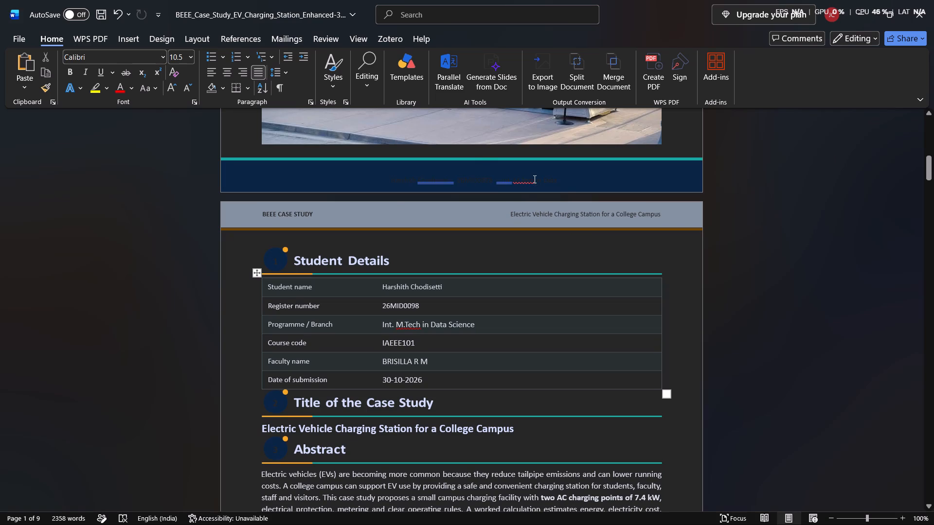
pyautogui.tripleClick(534, 179)
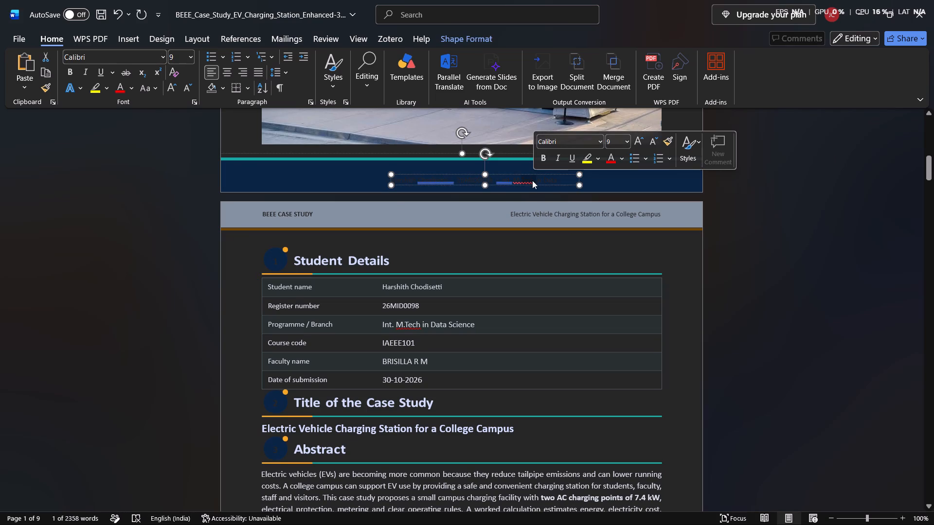
pyautogui.click(561, 176)
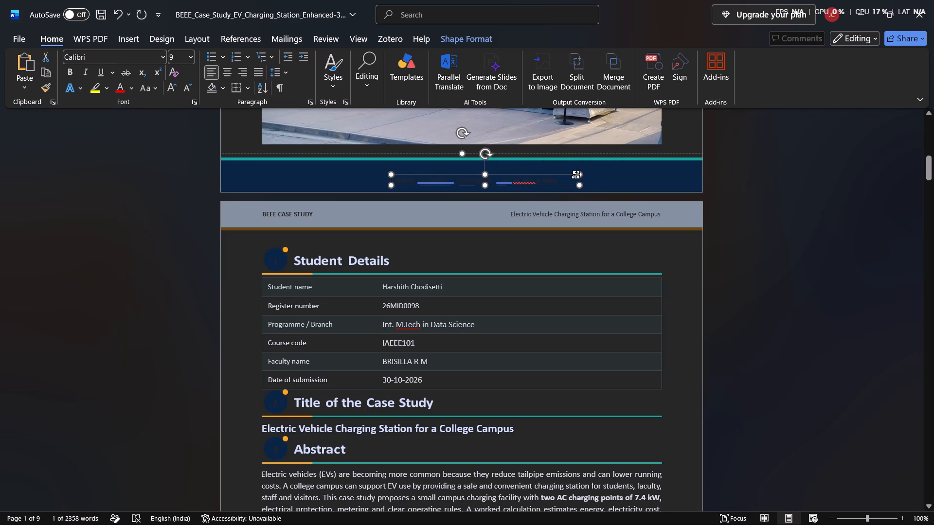
pyautogui.moveTo(485, 172); pyautogui.dragTo(485, 159)
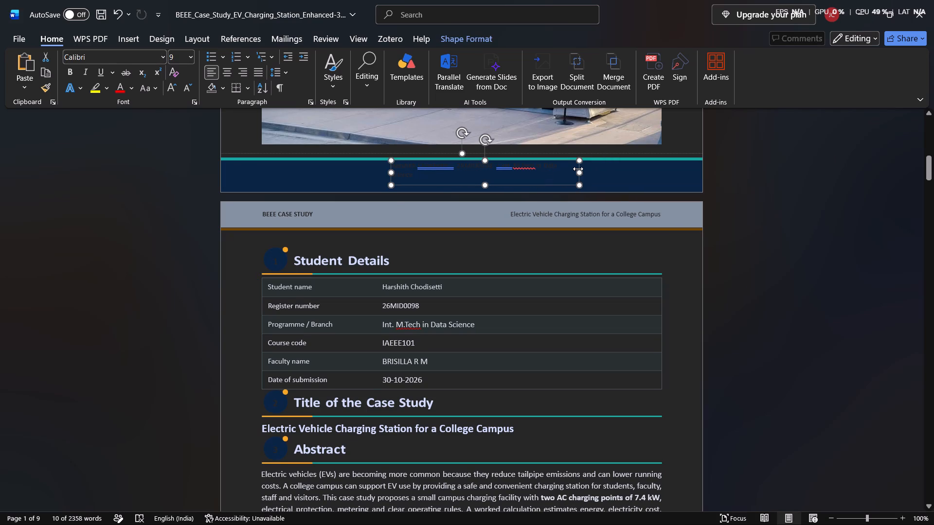
pyautogui.moveTo(578, 170); pyautogui.dragTo(614, 170)
pyautogui.moveTo(505, 159); pyautogui.dragTo(507, 167)
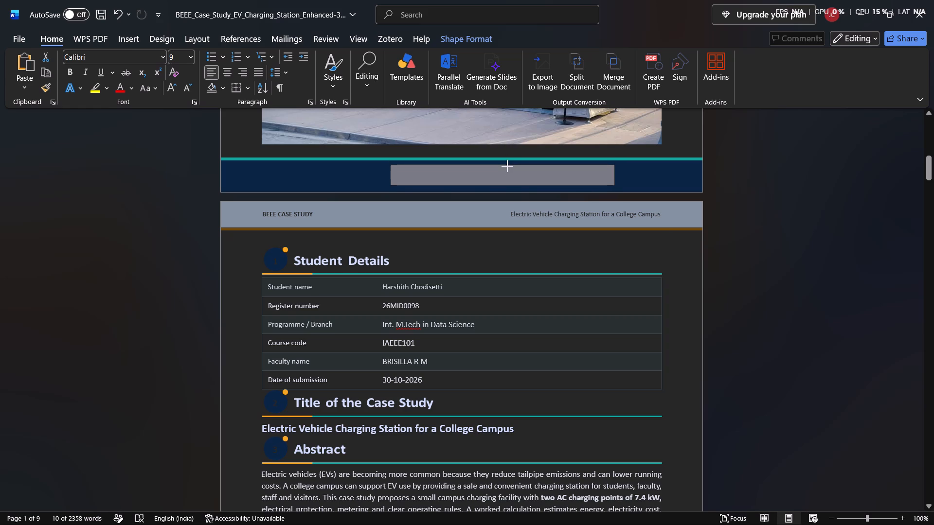
pyautogui.moveTo(507, 167); pyautogui.dragTo(509, 169)
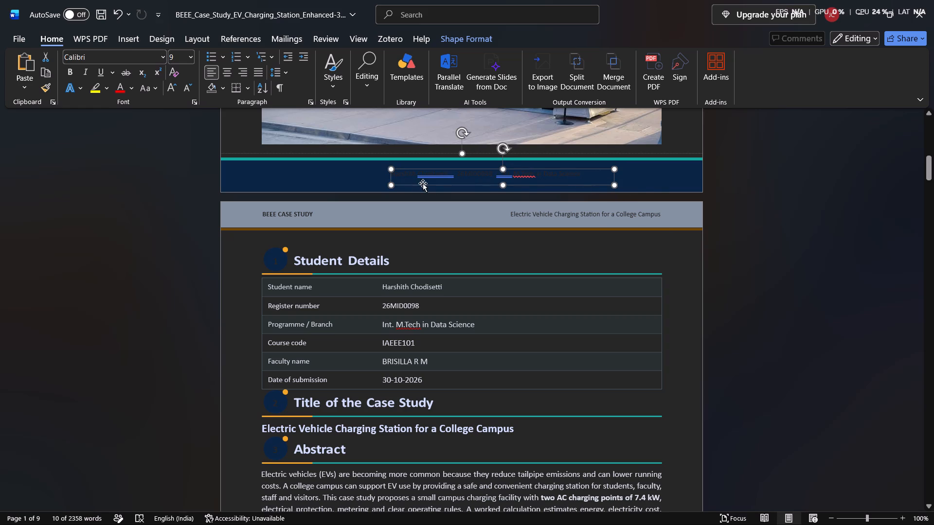
pyautogui.click(652, 176)
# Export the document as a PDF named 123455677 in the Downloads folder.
pyautogui.click(24, 34)
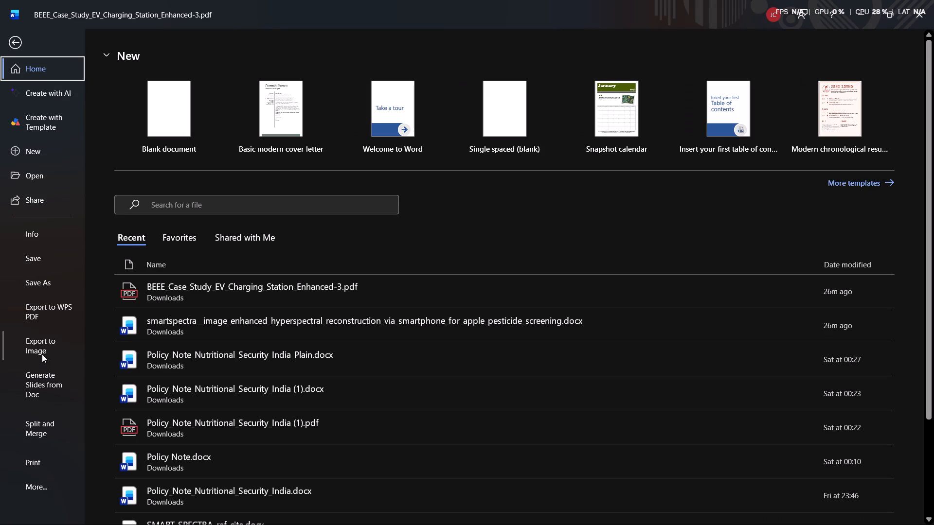
pyautogui.click(55, 488)
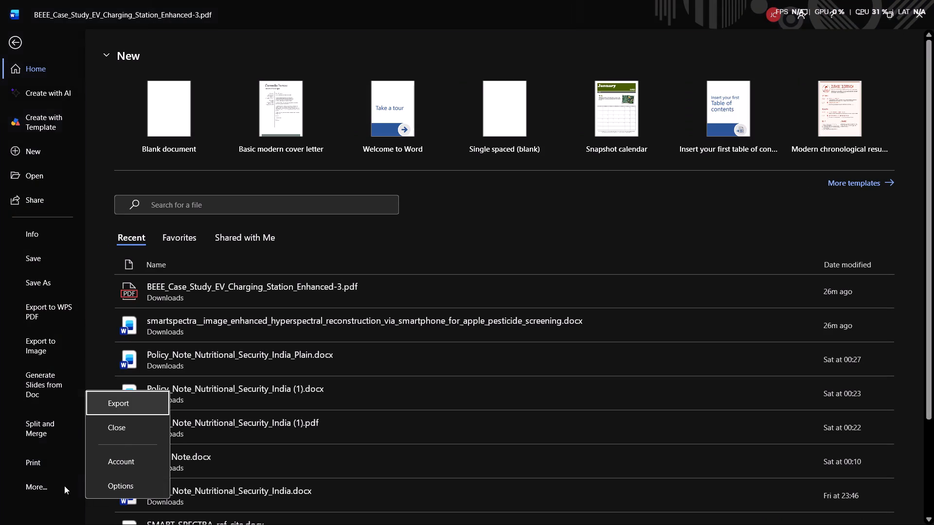
pyautogui.click(121, 406)
pyautogui.click(334, 180)
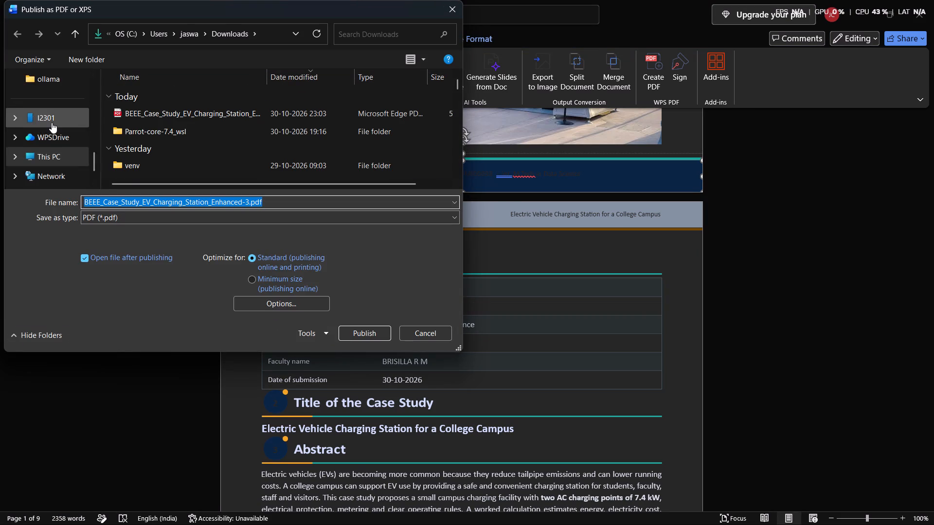
pyautogui.scroll(8, 52, 122)
pyautogui.click(60, 173)
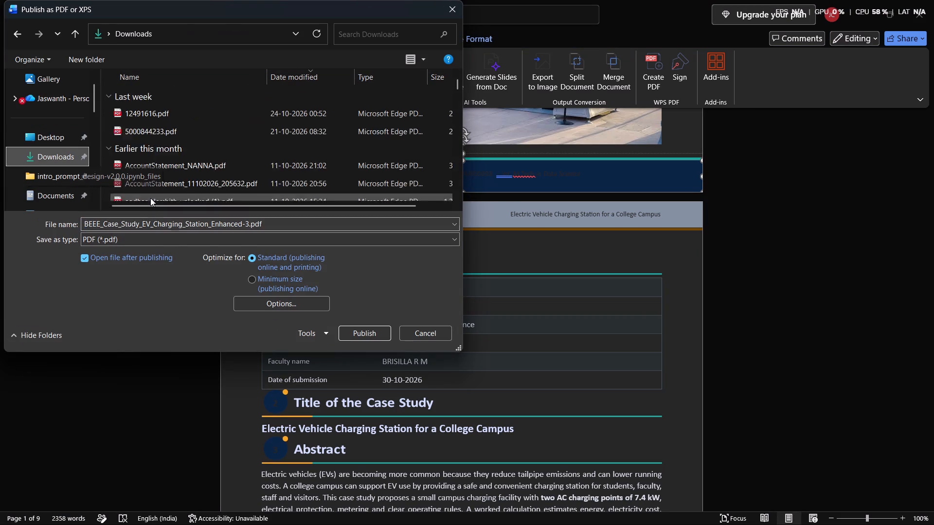
pyautogui.click(251, 227)
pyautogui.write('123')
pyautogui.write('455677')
pyautogui.click(373, 332)
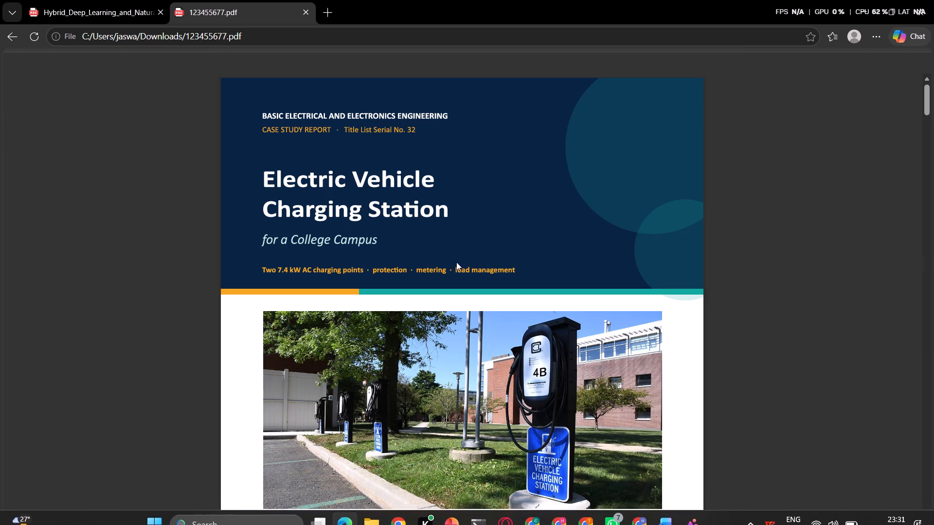
# Review the exported PDF in Edge from the cover page through to the calculation summary in Appendix B.
pyautogui.scroll(-7, 461, 275)
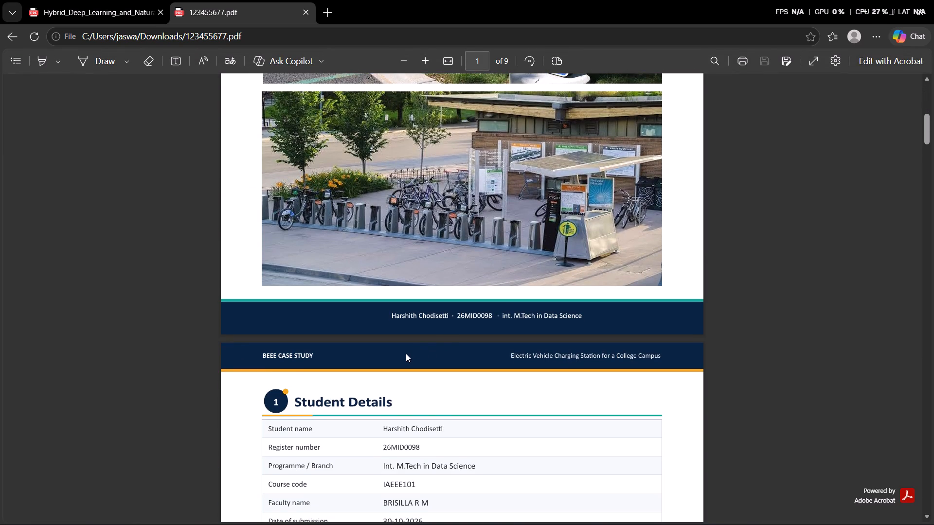
pyautogui.scroll(-4, 411, 351)
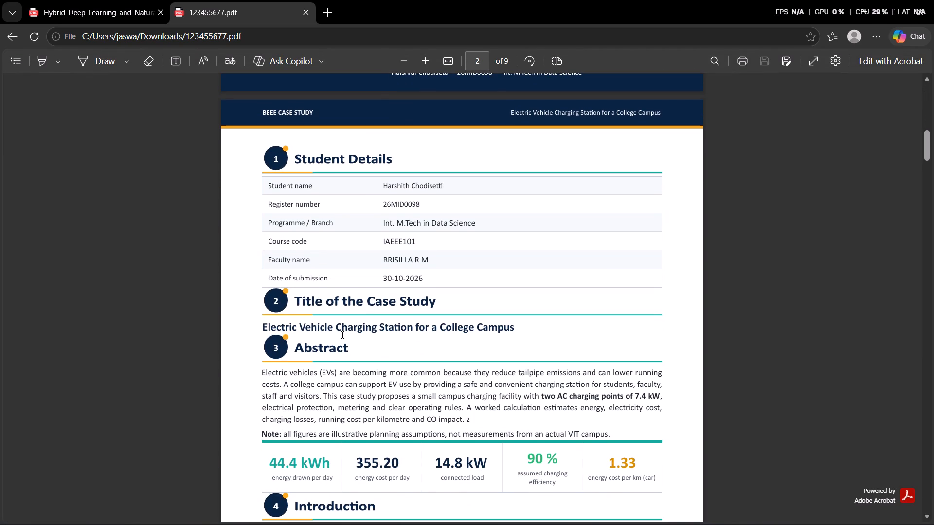
pyautogui.scroll(-8, 397, 399)
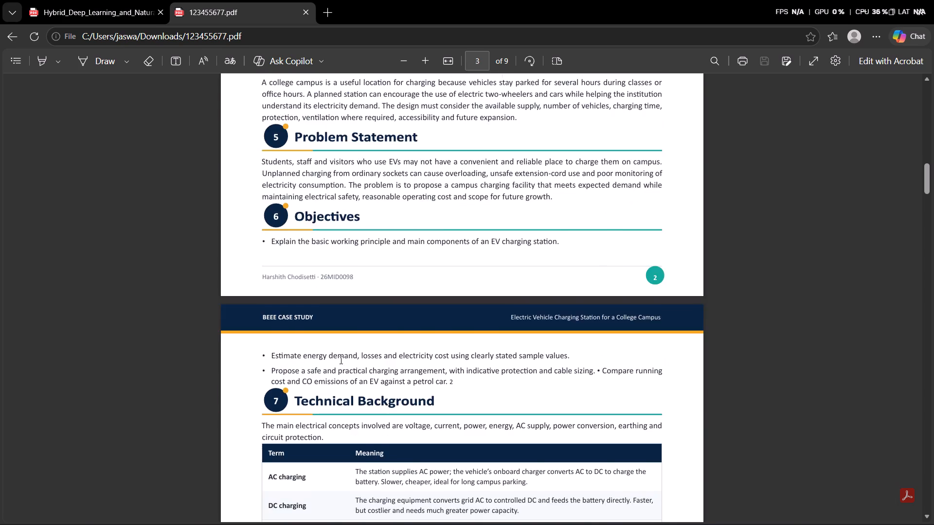
pyautogui.scroll(-10, 336, 358)
pyautogui.scroll(-11, 328, 351)
pyautogui.scroll(-20, 331, 342)
pyautogui.scroll(-19, 331, 342)
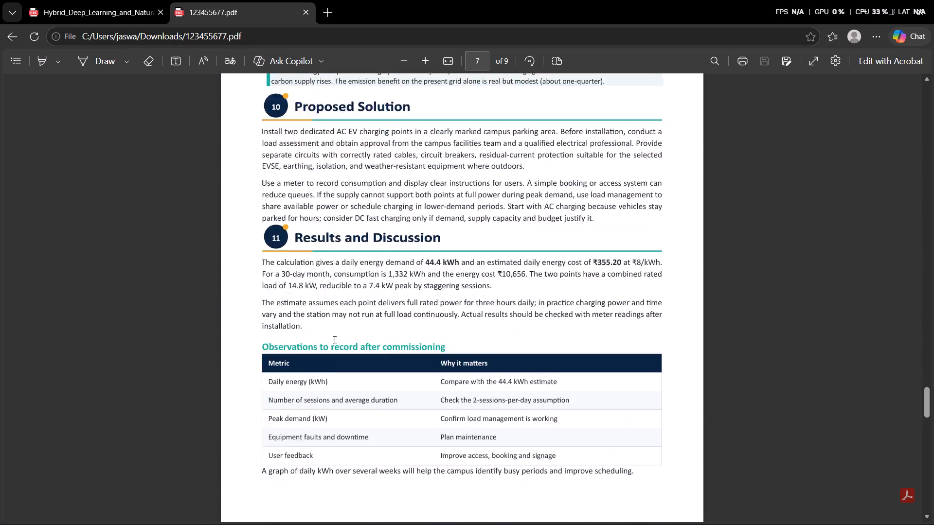